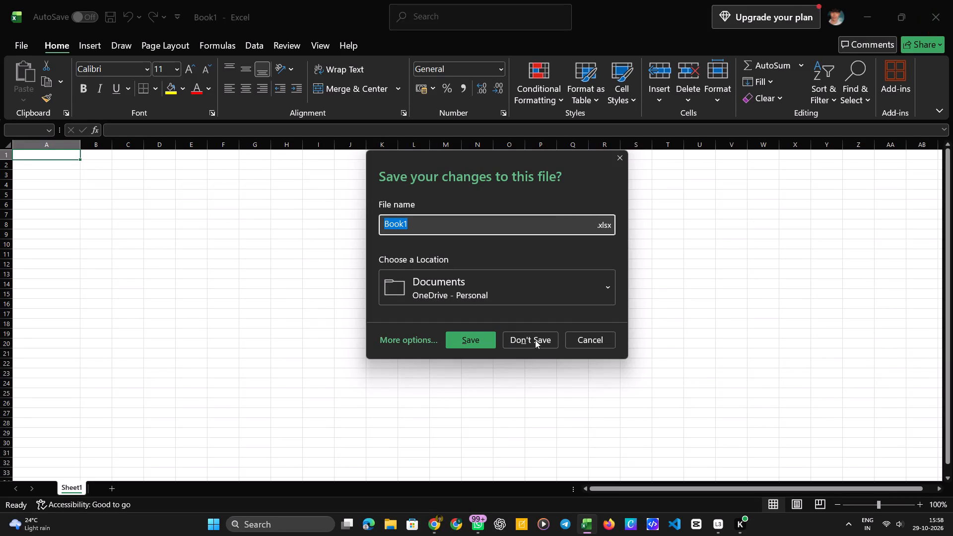
Cancel the save-changes prompt and keep the Book1 workbook open.
left_click(593, 340)
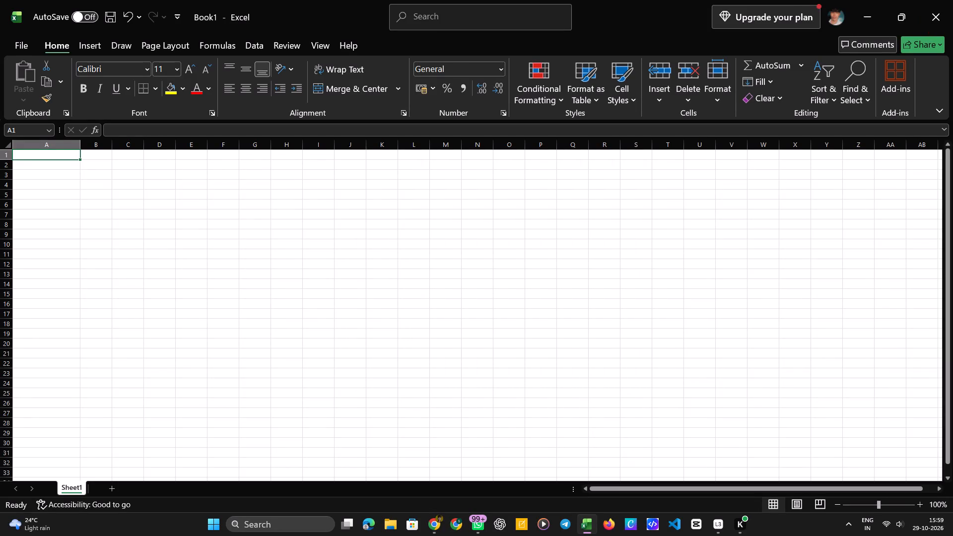
Open the recent workbooks Book7 and the Book1 stored in OneDrive - Personal to check their contents.
left_click(21, 43)
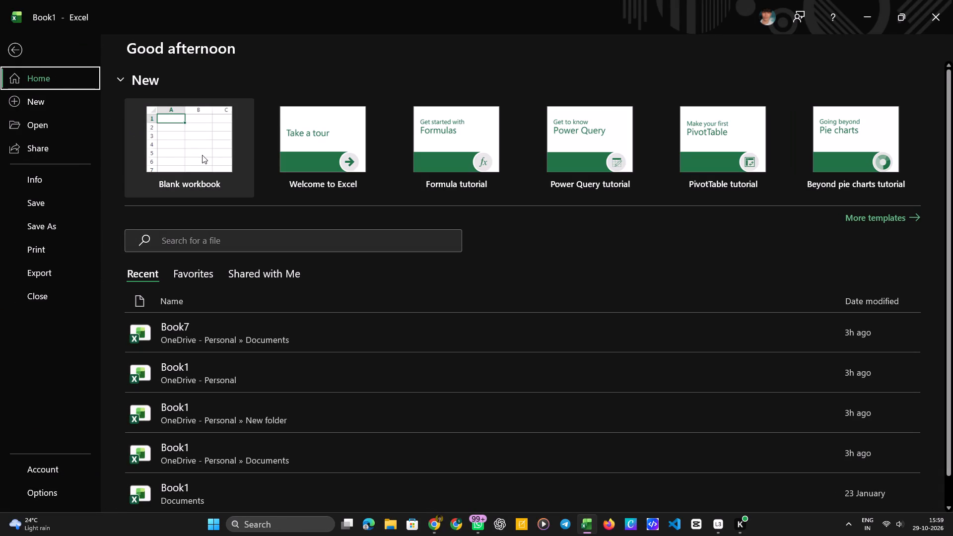
left_click(218, 331)
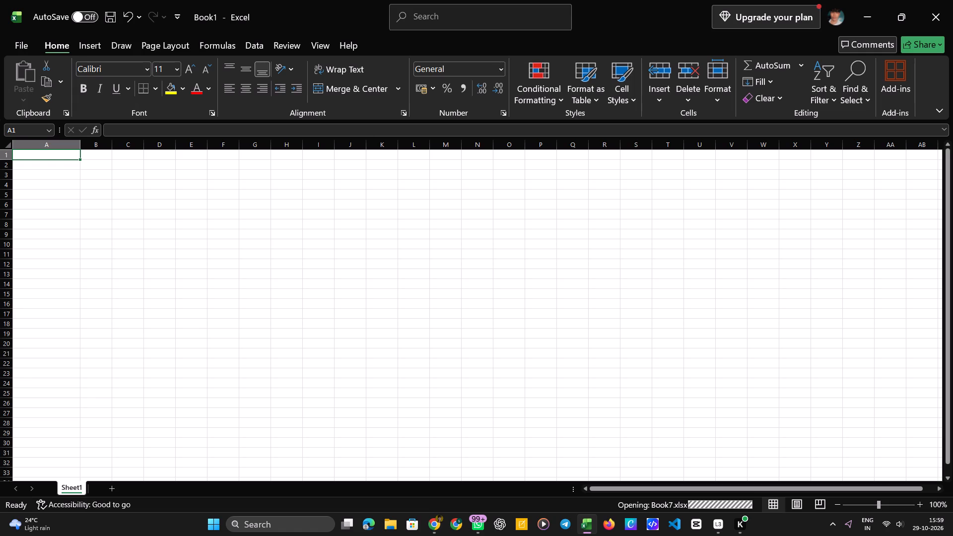
left_click(22, 44)
left_click(177, 381)
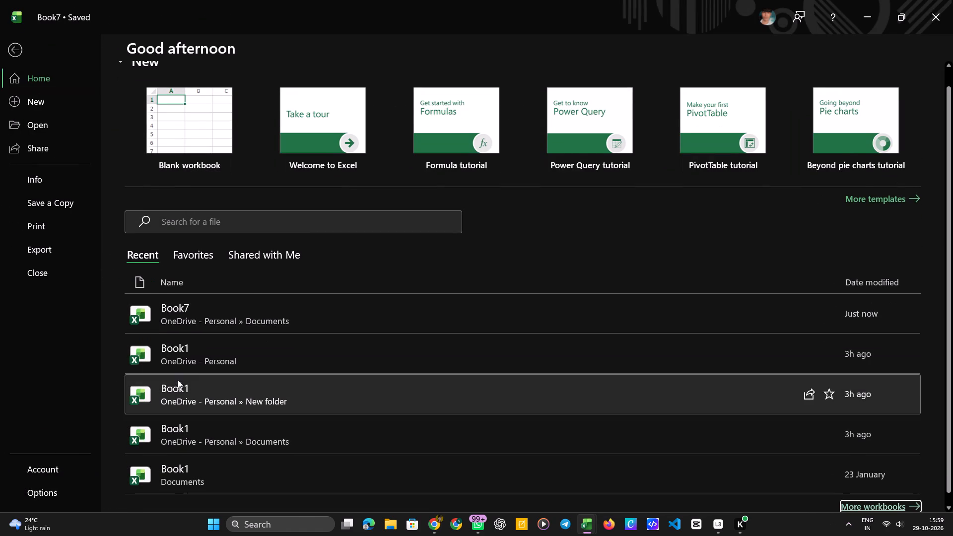
left_click(193, 351)
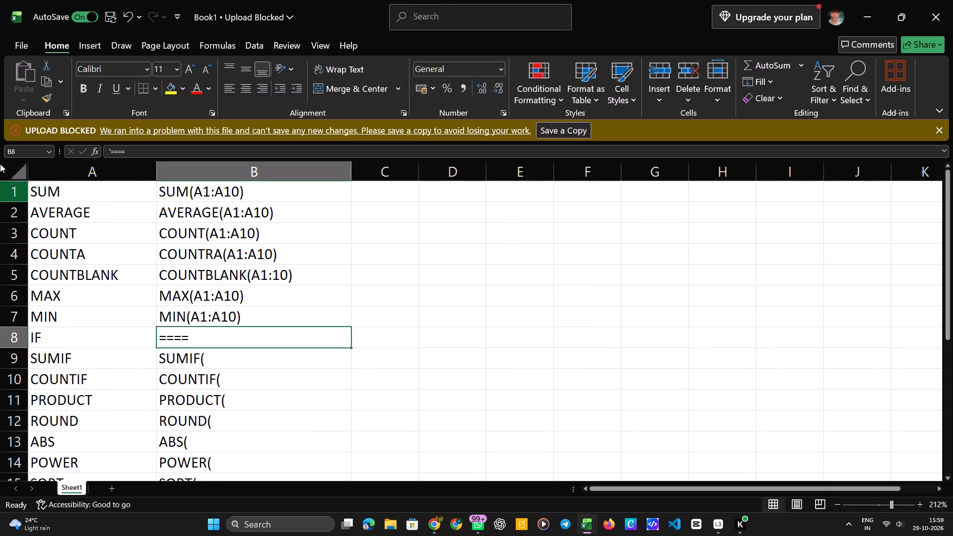
left_click(20, 48)
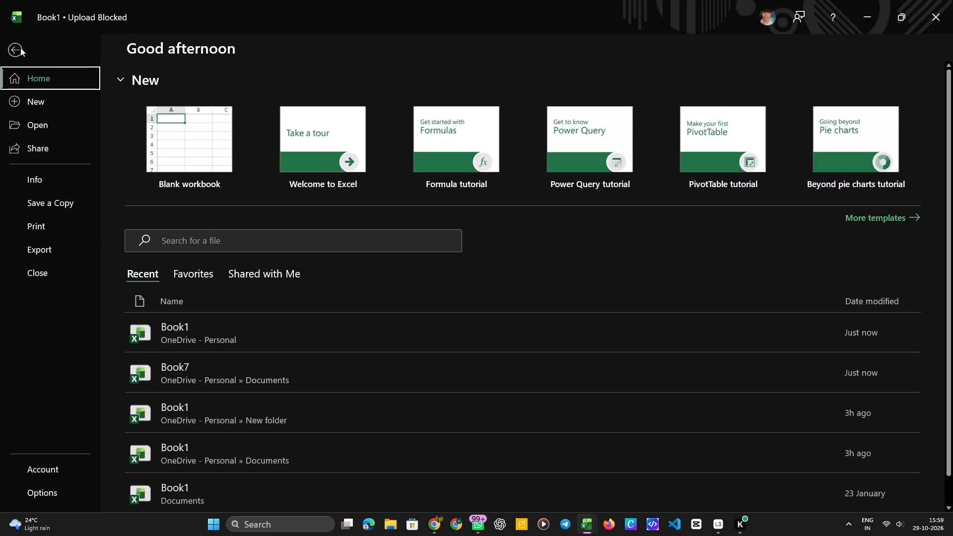
scroll(160, 174, "up", 3)
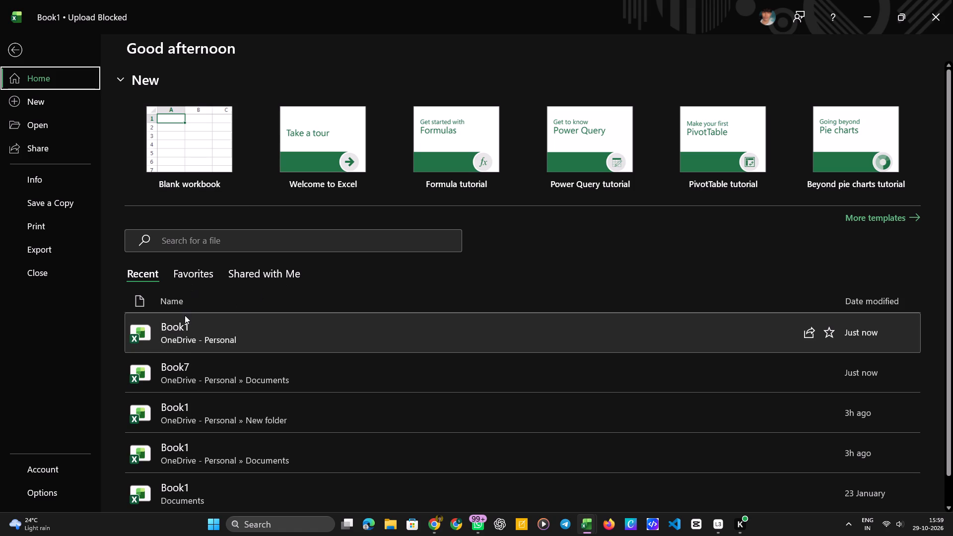
left_click(192, 336)
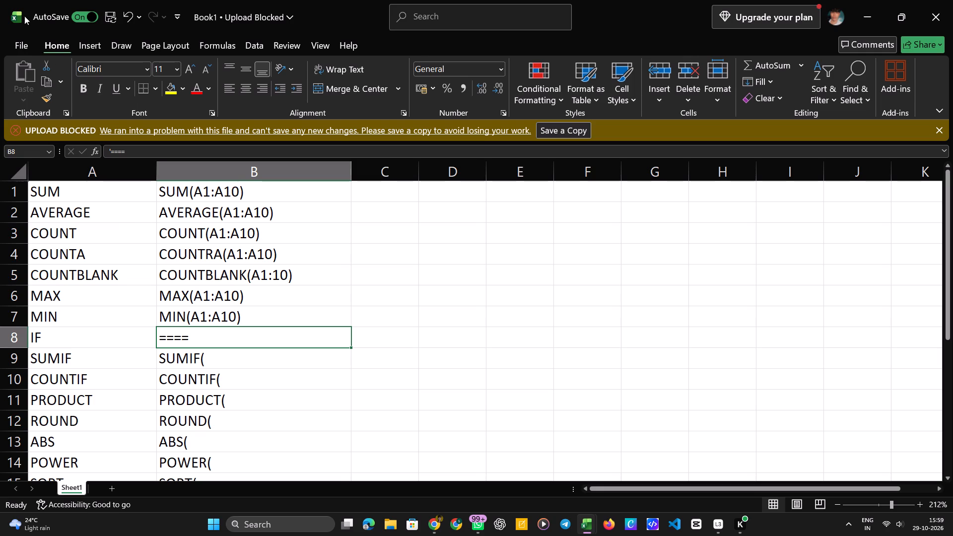
Create a new blank workbook.
left_click(19, 47)
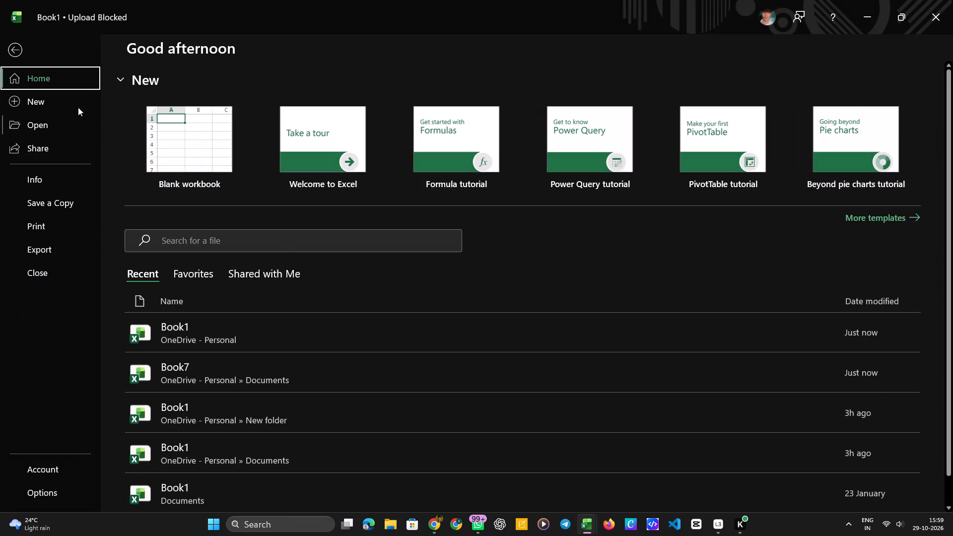
left_click(54, 102)
left_click(208, 134)
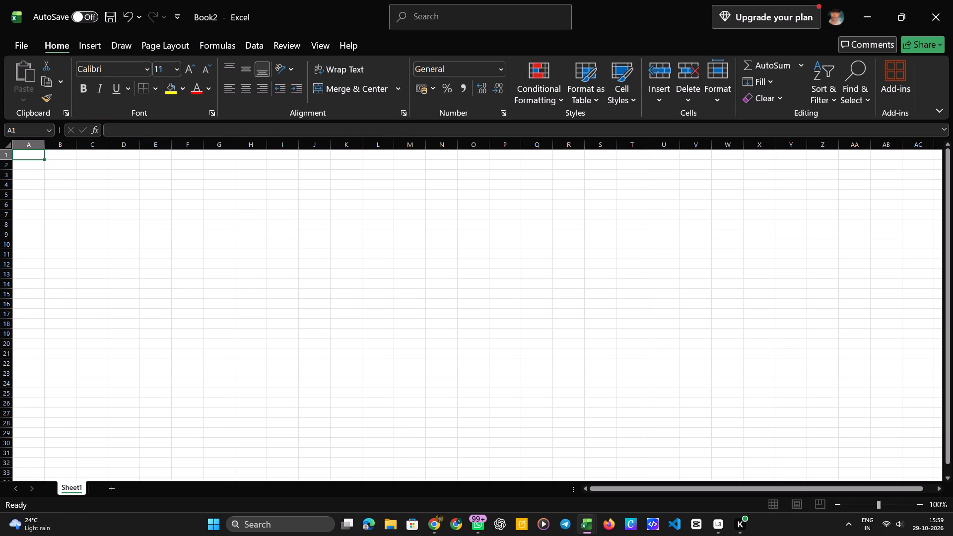
Widen column A to about three times its default width.
left_click_drag(44, 146, 114, 168)
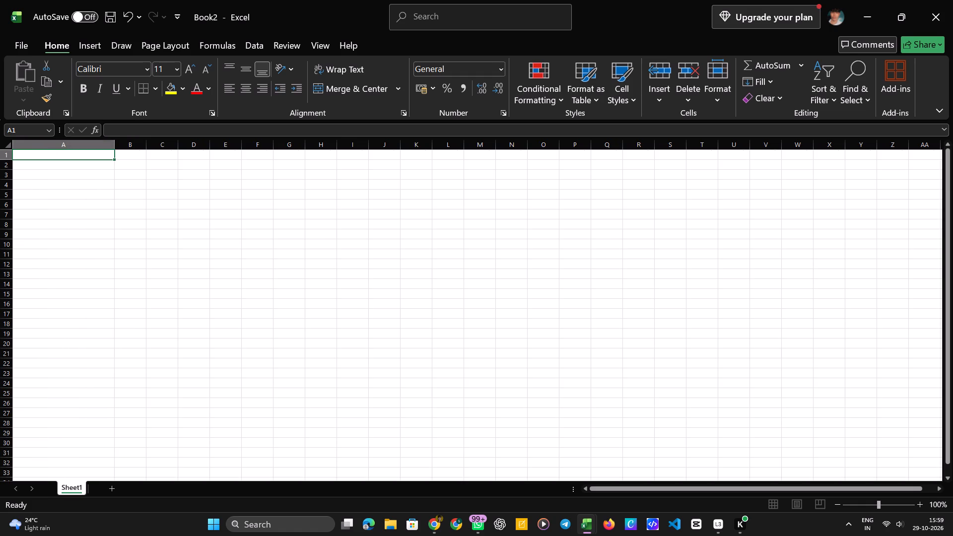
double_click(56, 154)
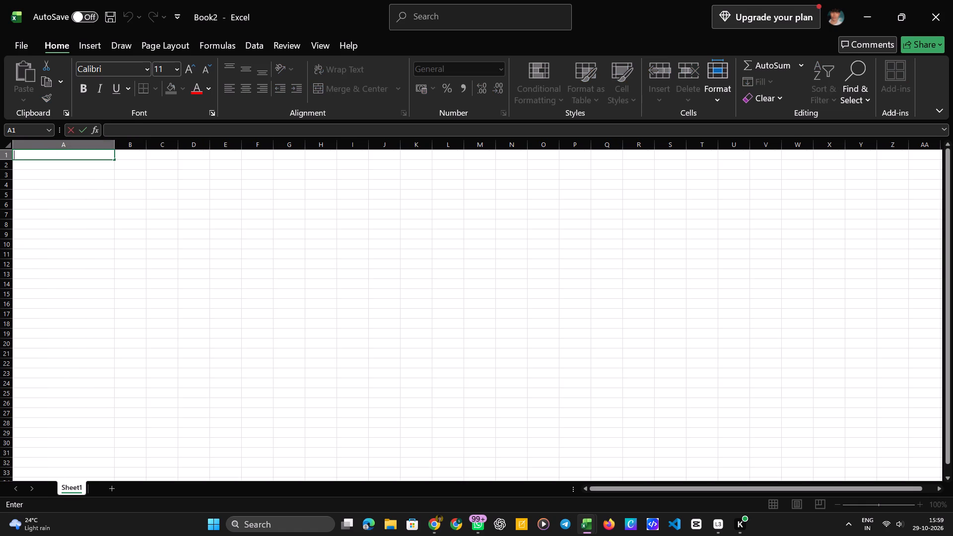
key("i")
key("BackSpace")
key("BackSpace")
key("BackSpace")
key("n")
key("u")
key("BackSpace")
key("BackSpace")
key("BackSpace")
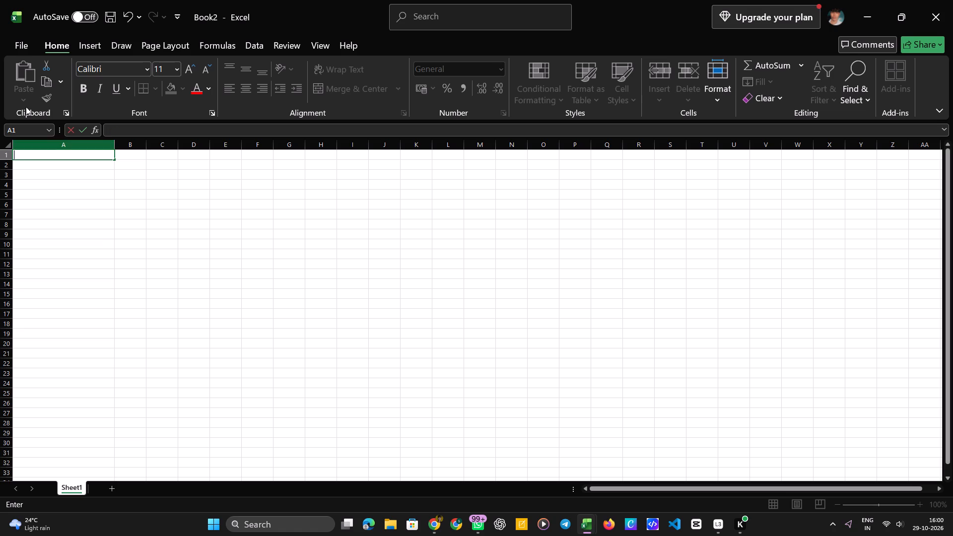
Enter the header Country in cell A1.
double_click(88, 155)
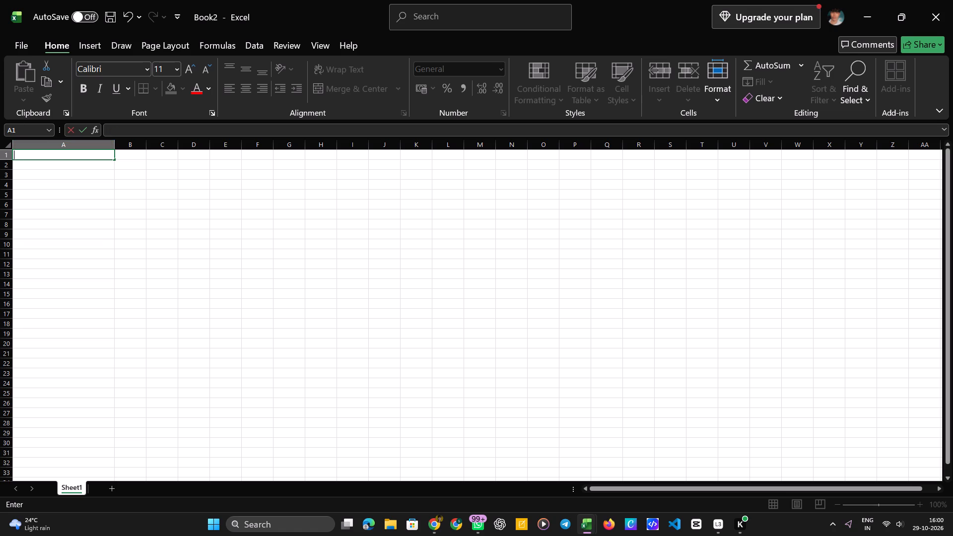
left_click(81, 153)
left_click(81, 153)
left_click_drag(94, 157, 99, 173)
key("c")
key("BackSpace")
key("c")
type("oun")
type("tr")
key("y")
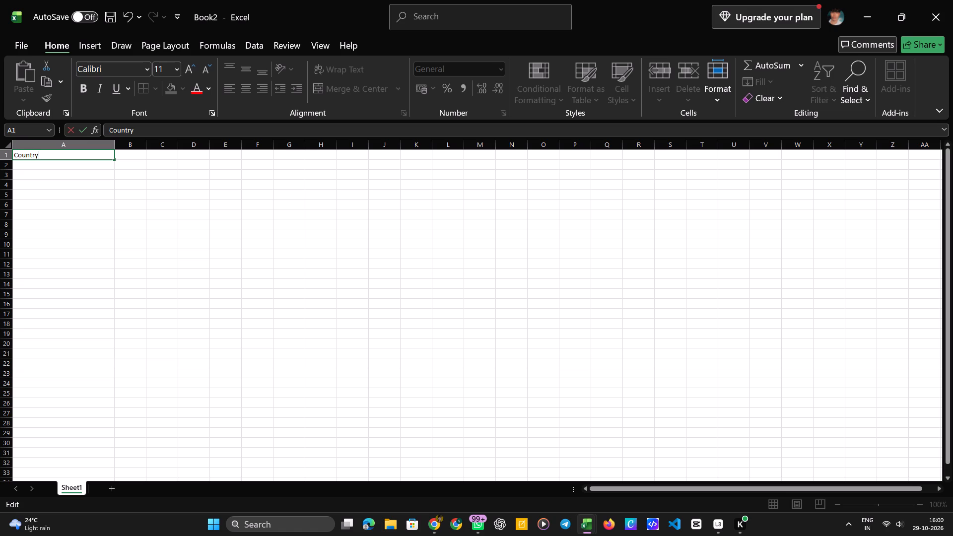
key("Return")
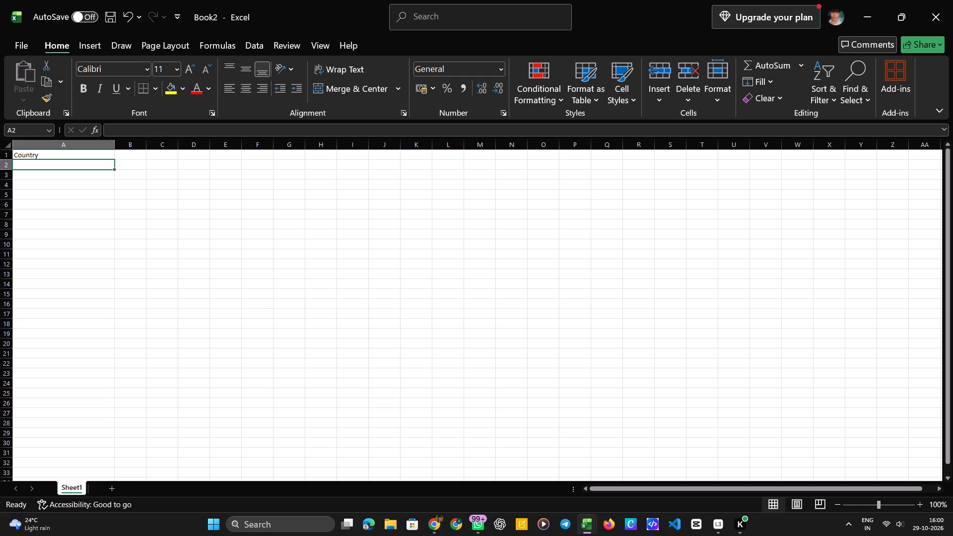
Underline the whole Country header text in cell A1.
left_click(41, 153)
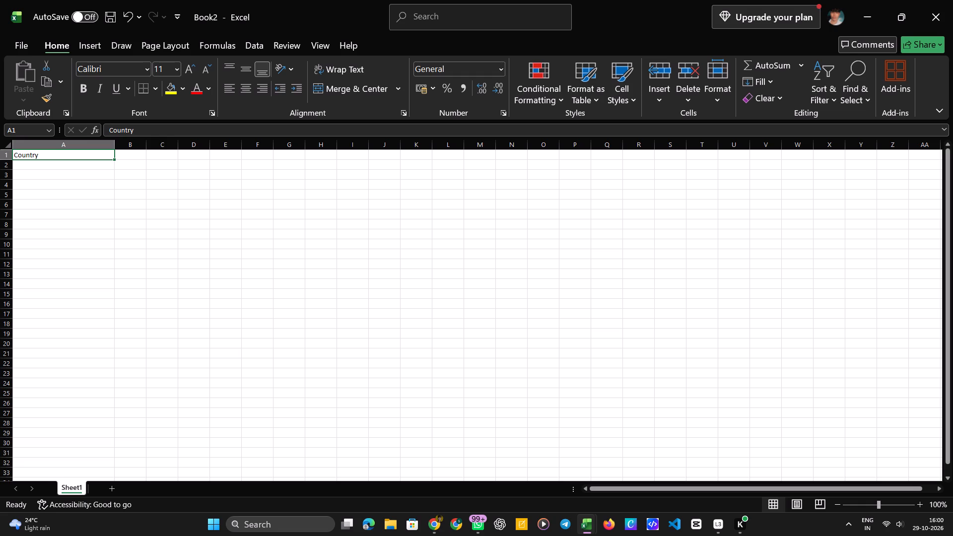
left_click(71, 160)
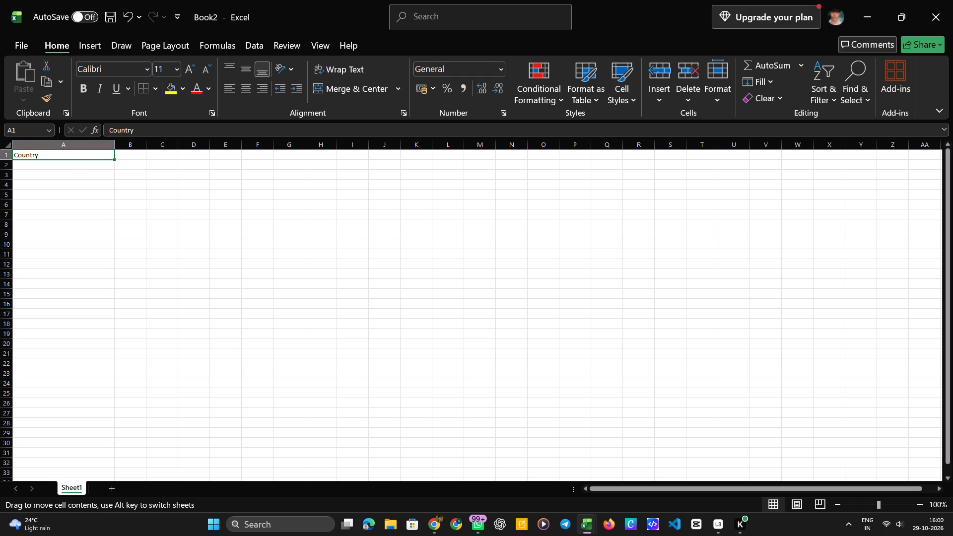
left_click_drag(880, 502, 887, 502)
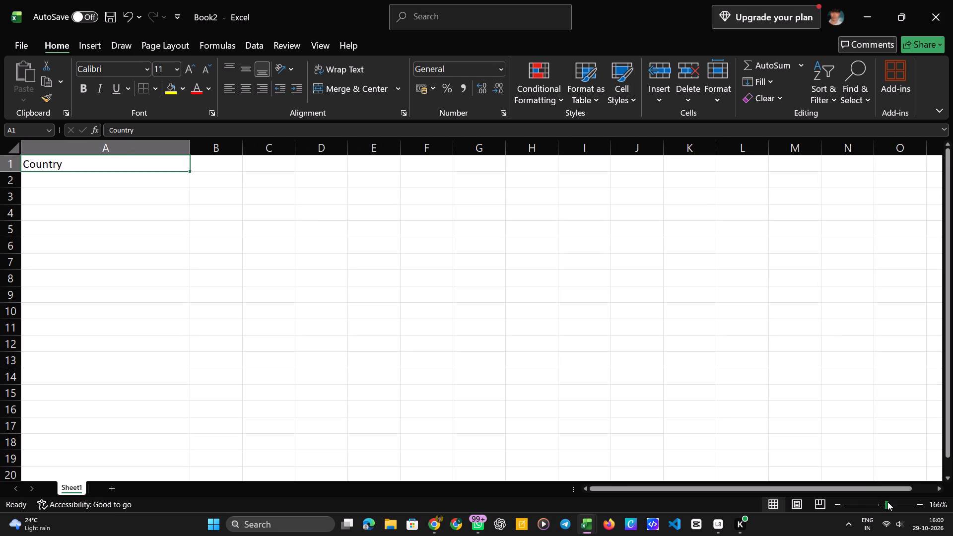
left_click_drag(887, 502, 890, 502)
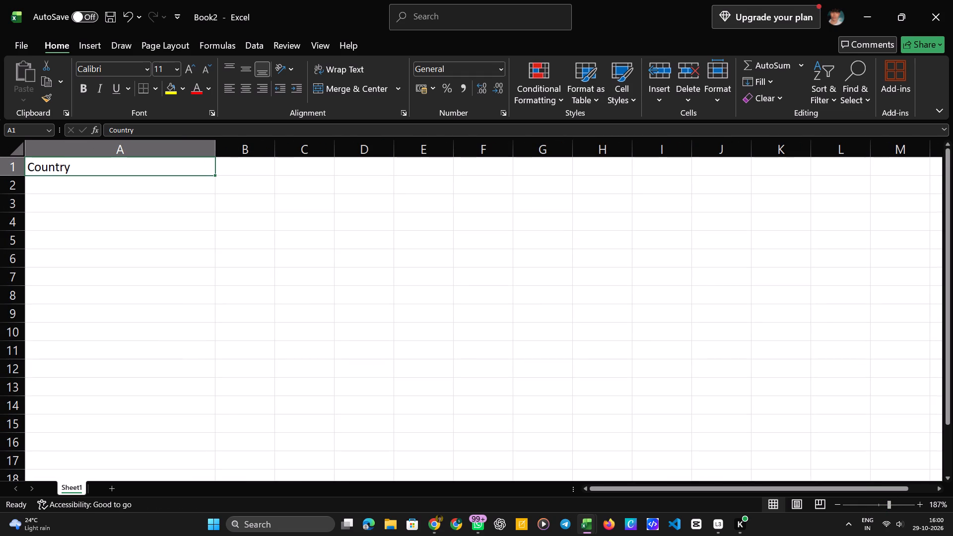
left_click(162, 163)
left_click_drag(28, 166, 49, 167)
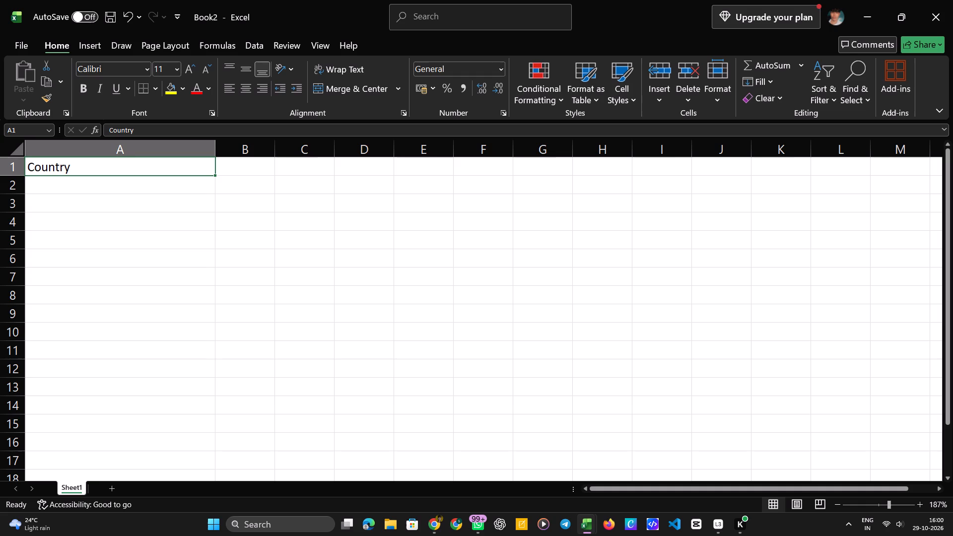
left_click_drag(49, 167, 54, 167)
left_click(52, 167)
left_click(46, 167)
double_click(121, 170)
left_click_drag(31, 162, 81, 168)
left_click(76, 168)
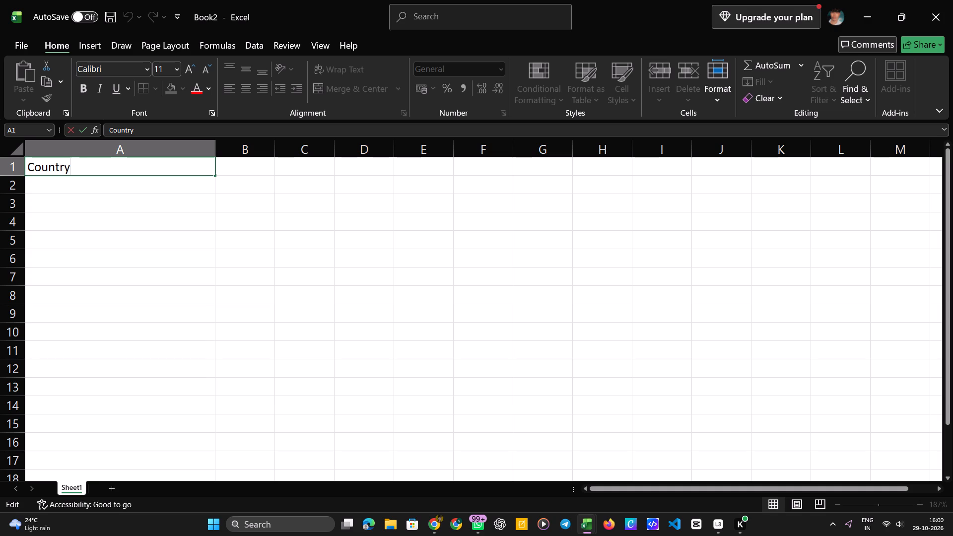
left_click_drag(30, 165, 71, 172)
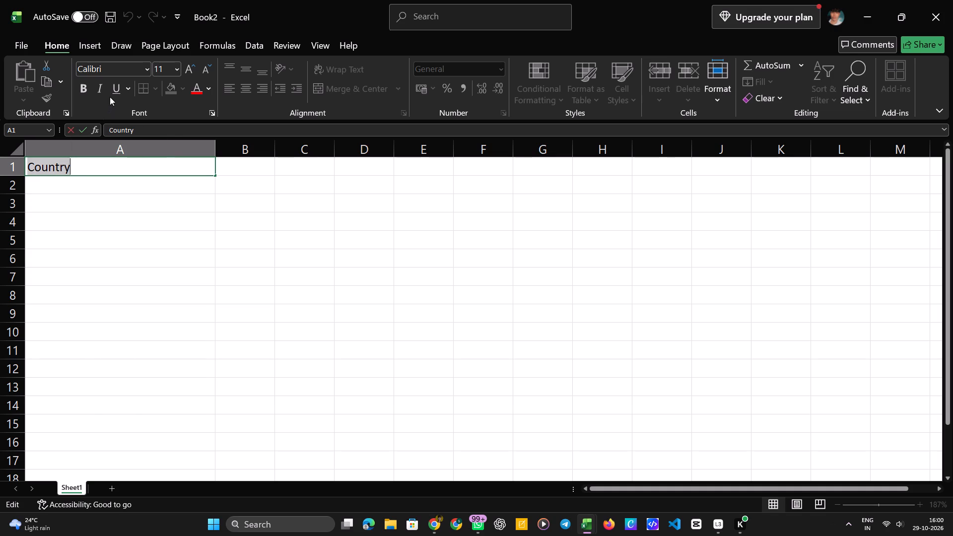
left_click(114, 87)
left_click(95, 172)
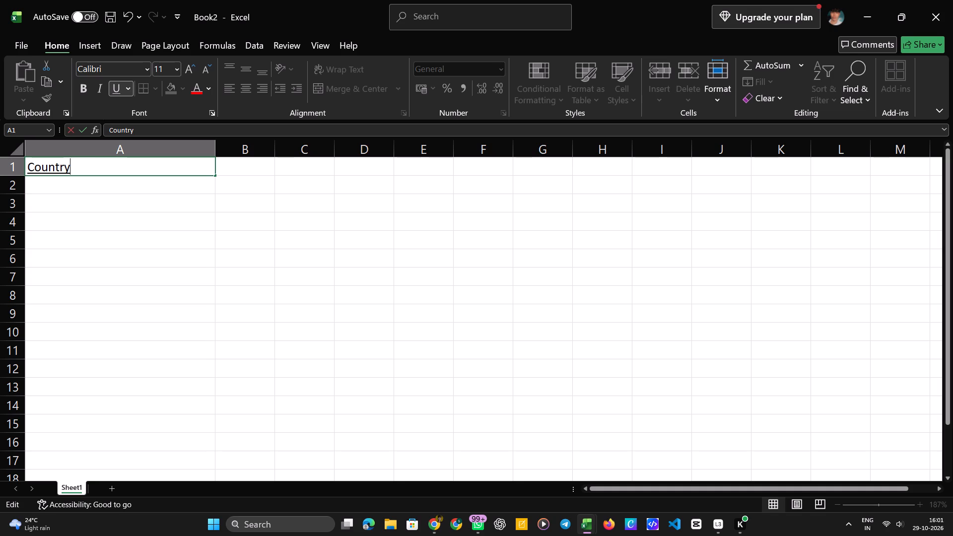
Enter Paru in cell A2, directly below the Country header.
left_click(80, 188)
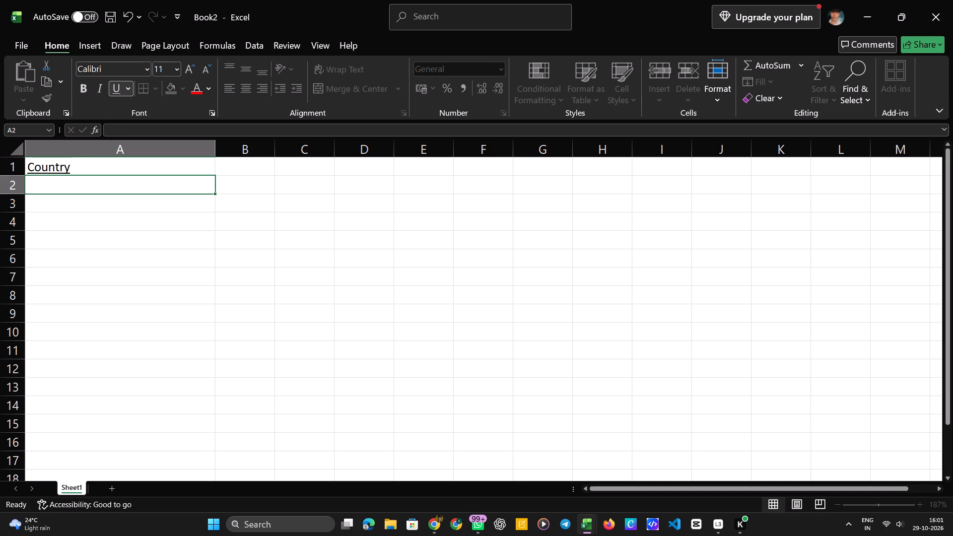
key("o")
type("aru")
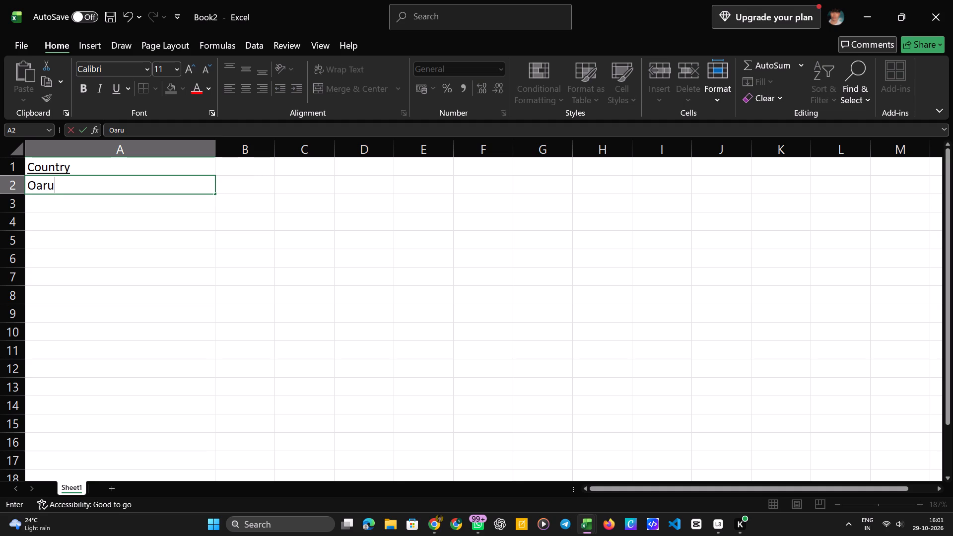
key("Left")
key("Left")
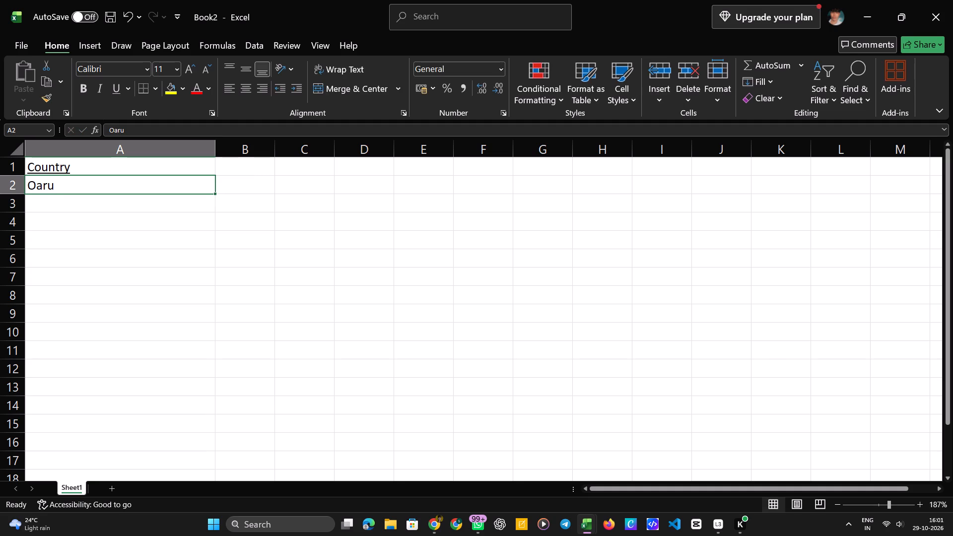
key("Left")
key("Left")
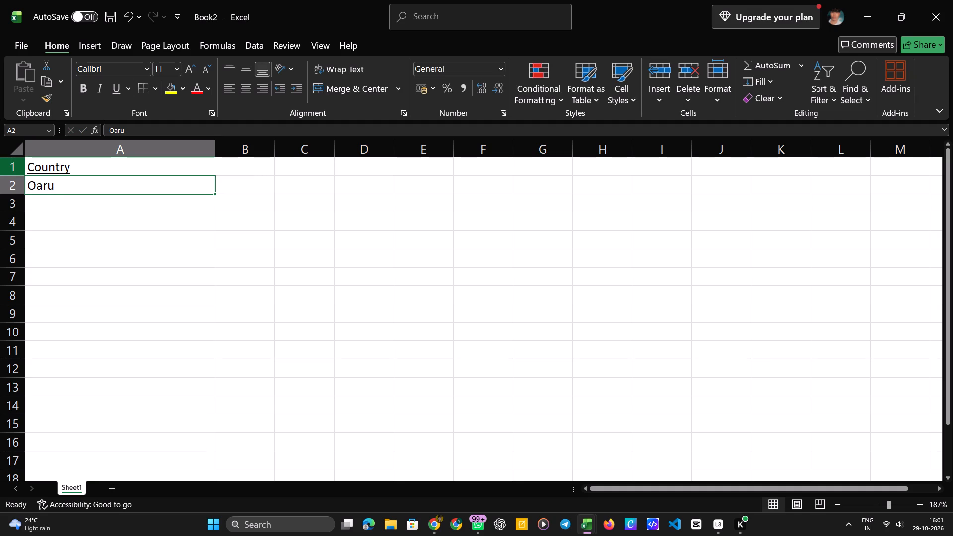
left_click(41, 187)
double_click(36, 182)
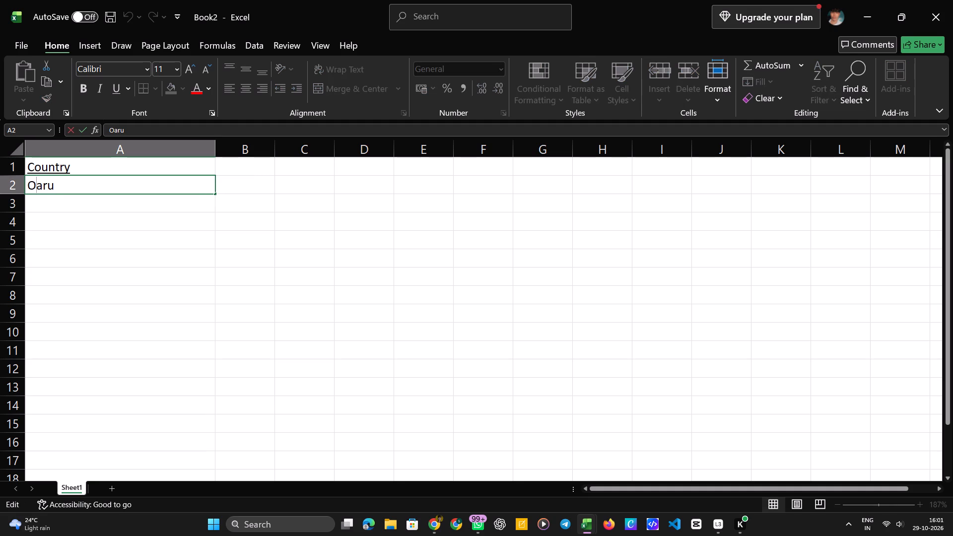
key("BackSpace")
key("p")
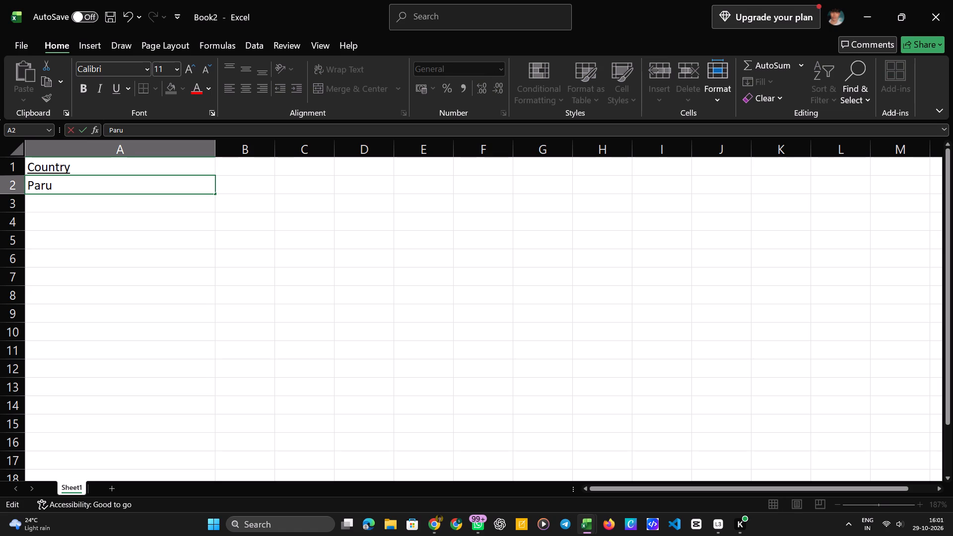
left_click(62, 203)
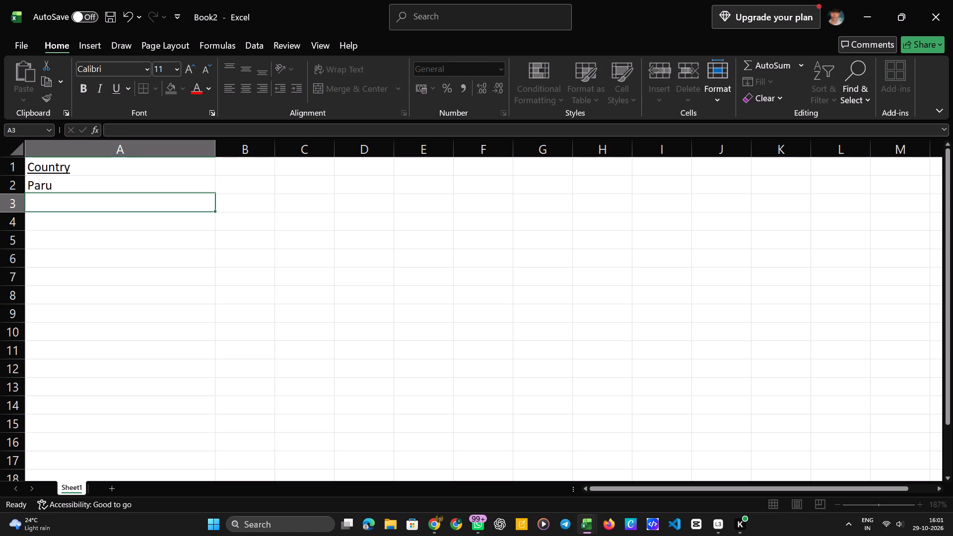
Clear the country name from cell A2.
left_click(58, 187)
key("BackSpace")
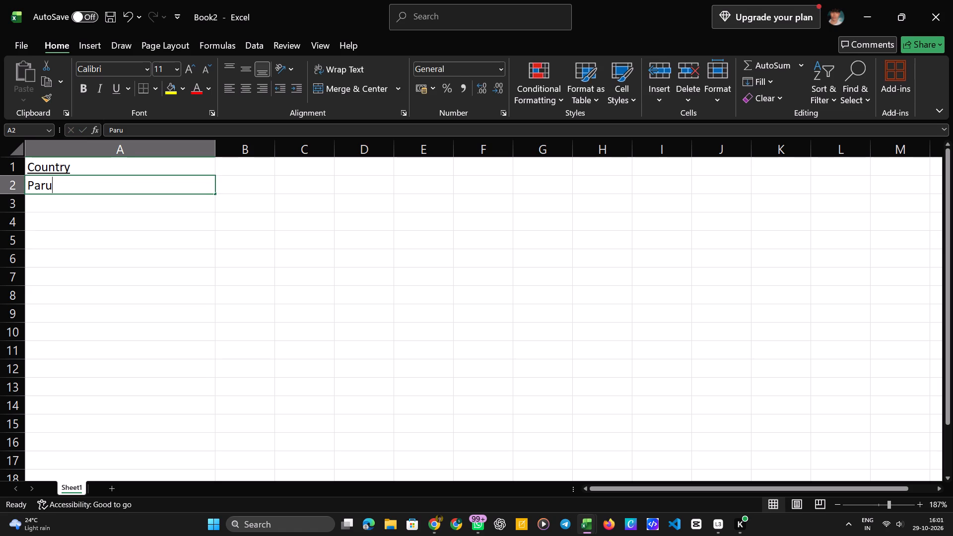
Enter Paru in cell A3, leaving one blank row below the Country header.
left_click(60, 199)
left_click(59, 205)
left_click(59, 205)
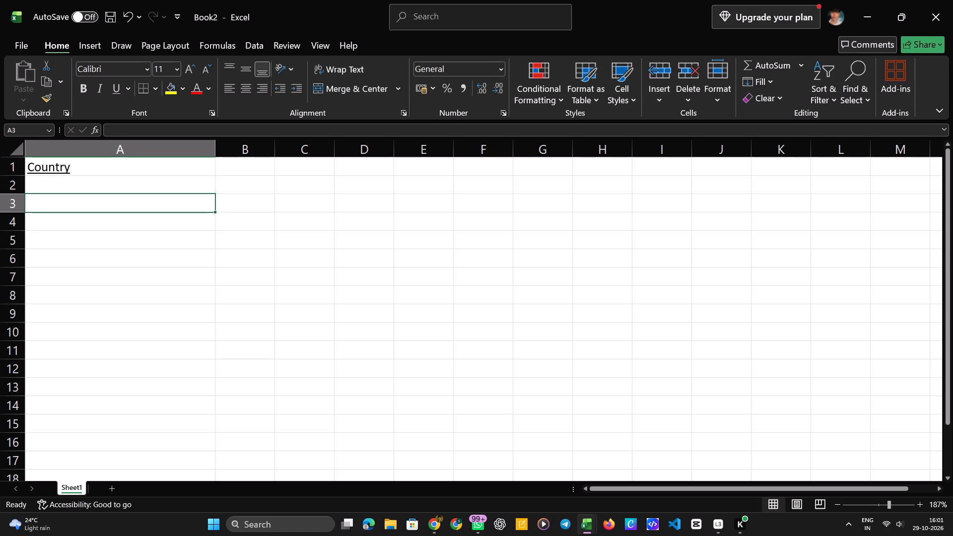
double_click(59, 205)
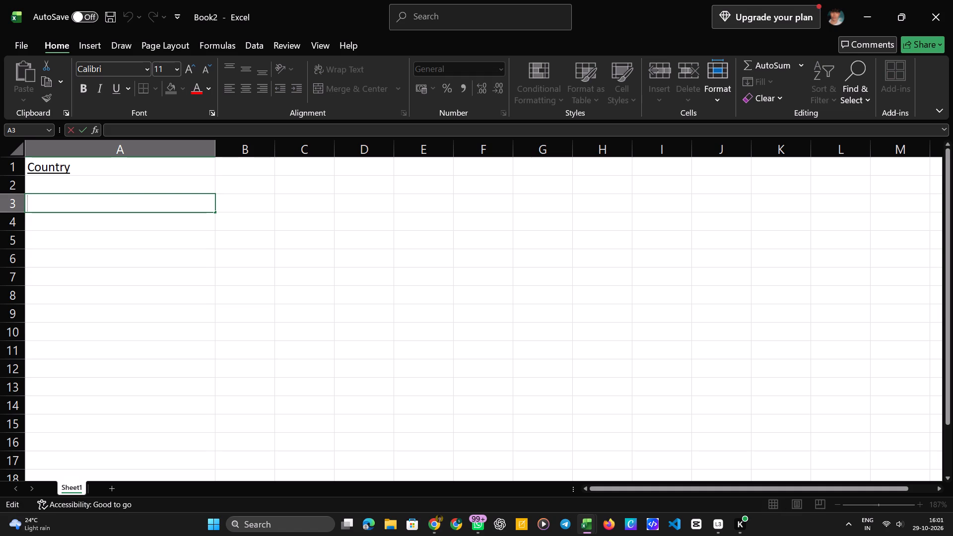
type("aru")
key("Return")
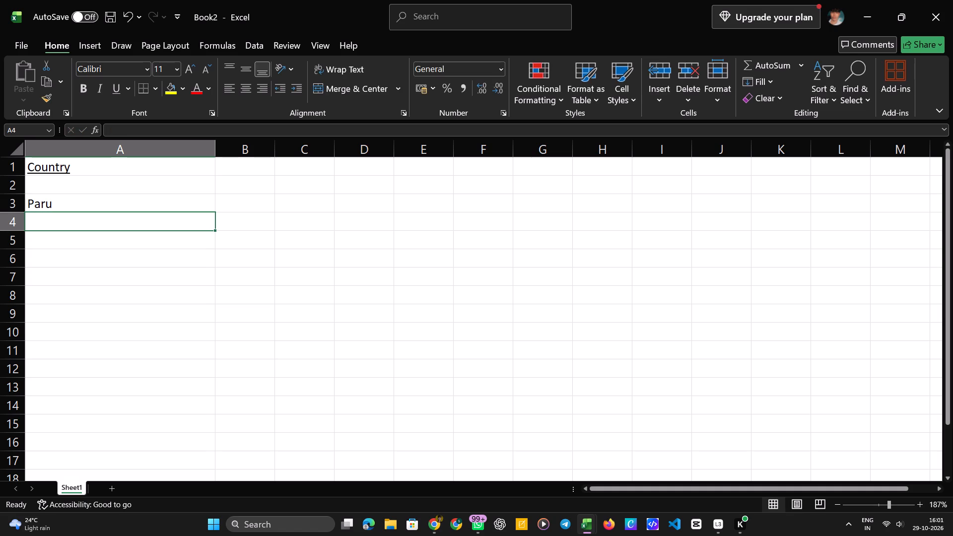
Enter Hong Kong in cell A4, below Paru.
key("h")
key("o")
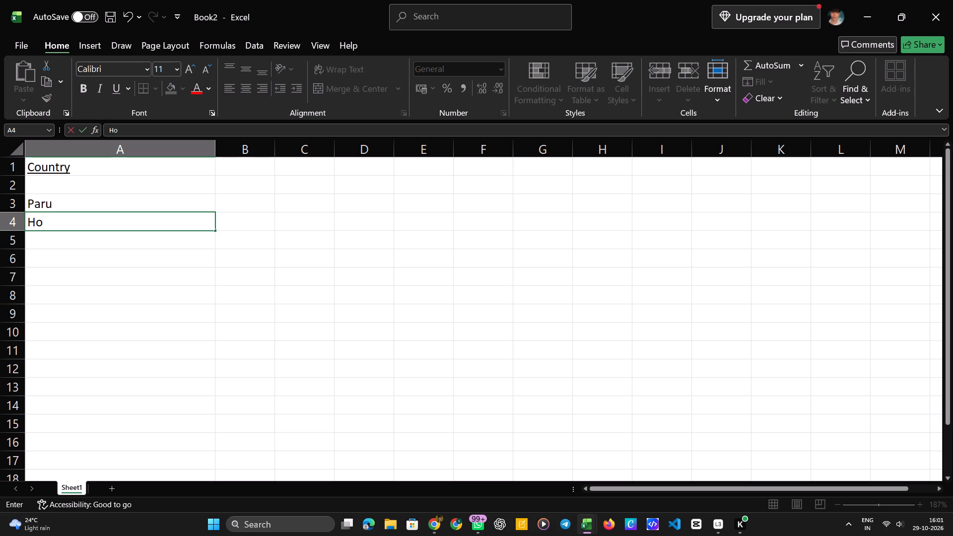
type("ng")
key("space")
key("l")
key("BackSpace")
key("k")
key("Return")
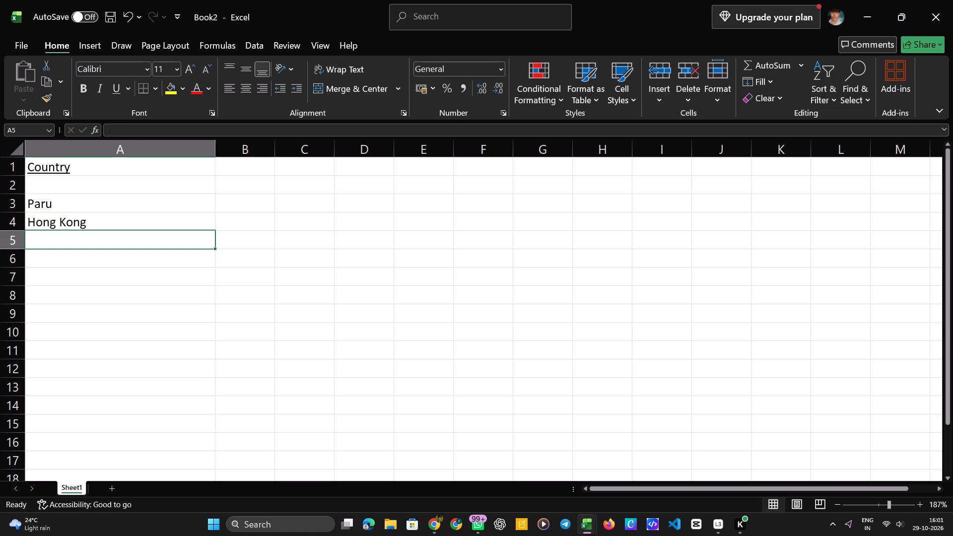
Enter Greece in cell A5, below Hong Kong.
key("g")
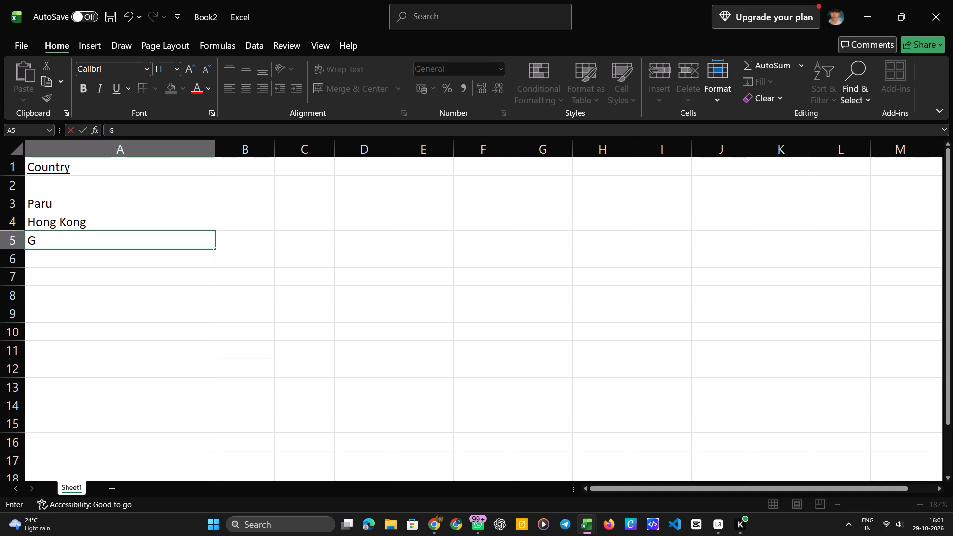
key("r")
key("e")
key("e")
type("ce")
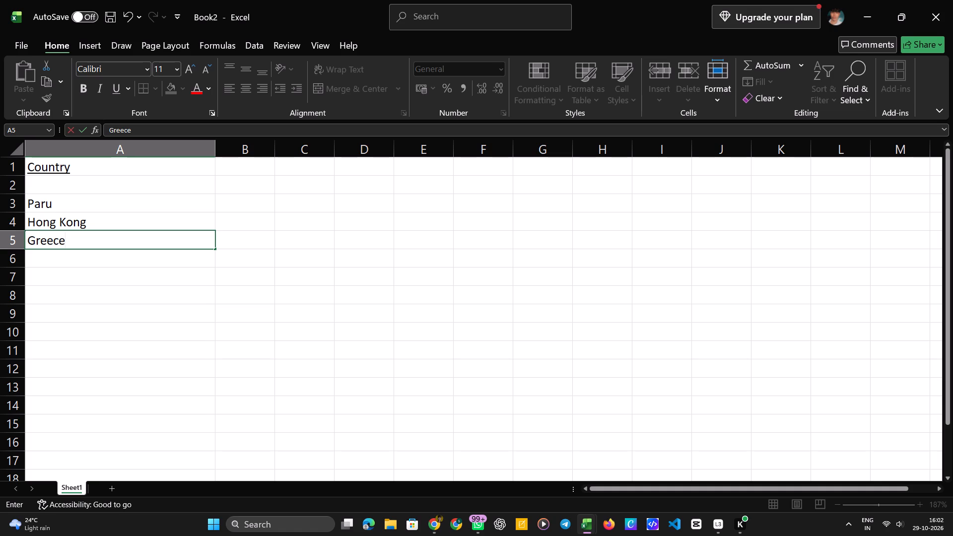
key("Return")
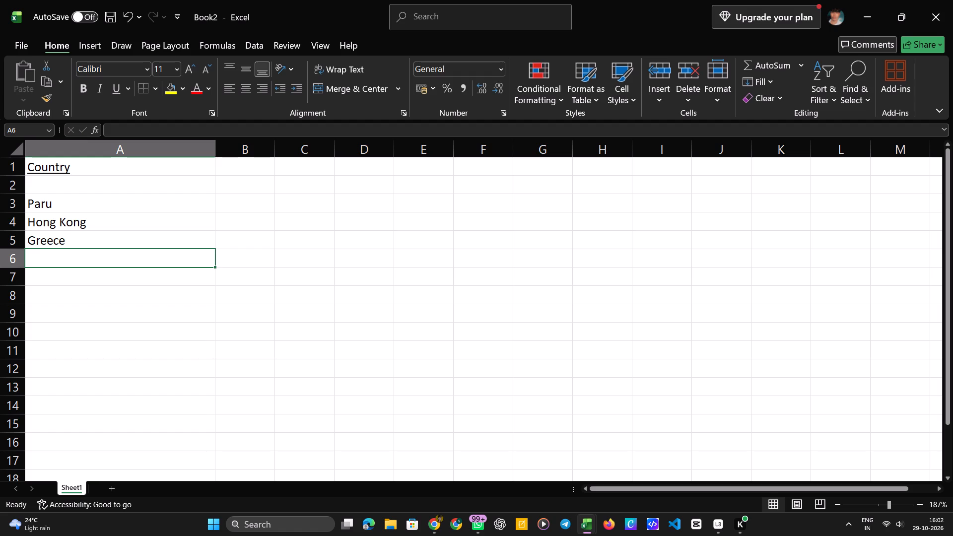
Enter Spain in cell A6, below Greece.
key("s")
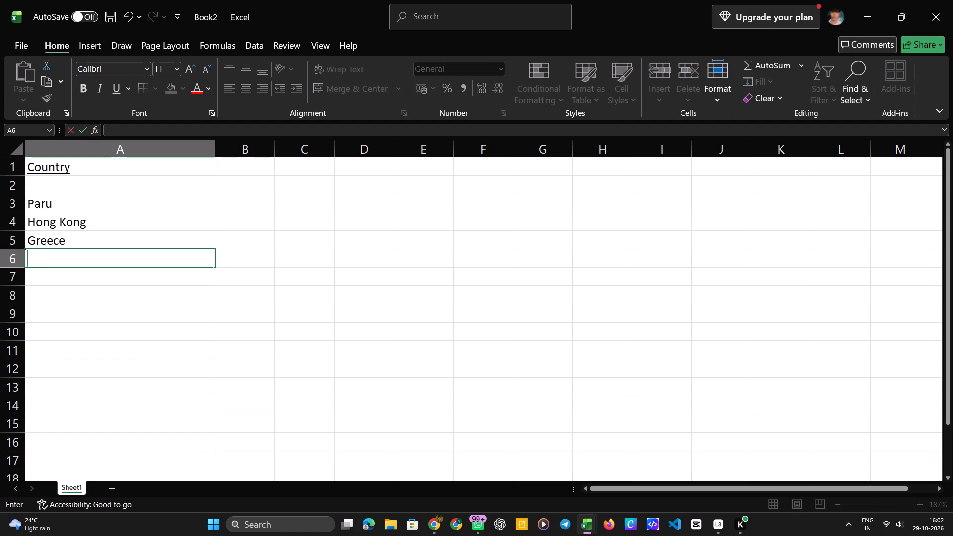
key("s")
type("pain")
key("Return")
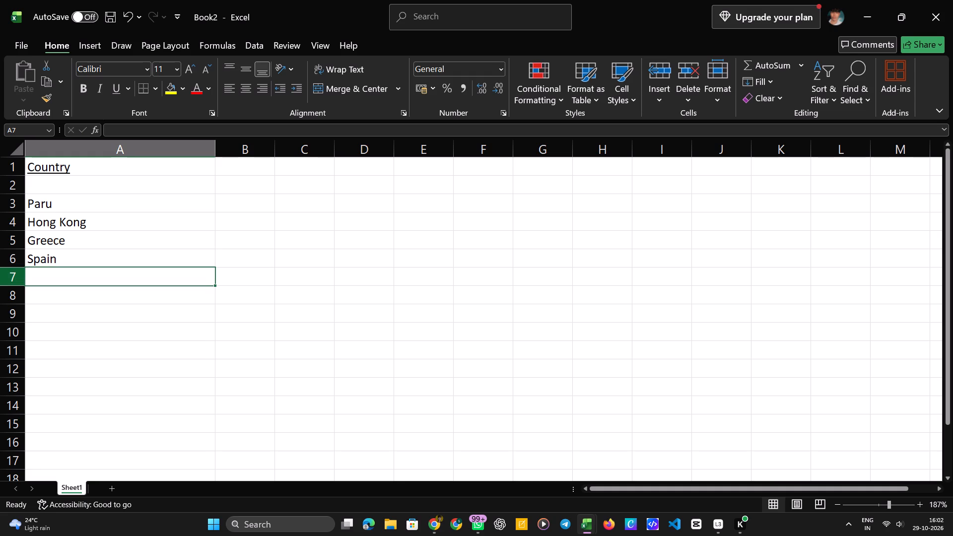
Enter United Kingdom in cell A7, below Spain.
left_click(54, 275)
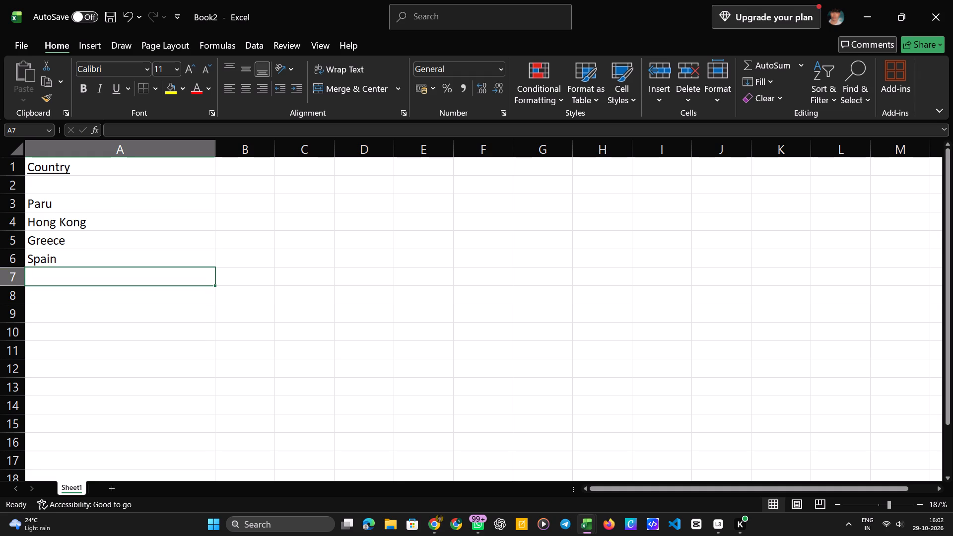
double_click(57, 278)
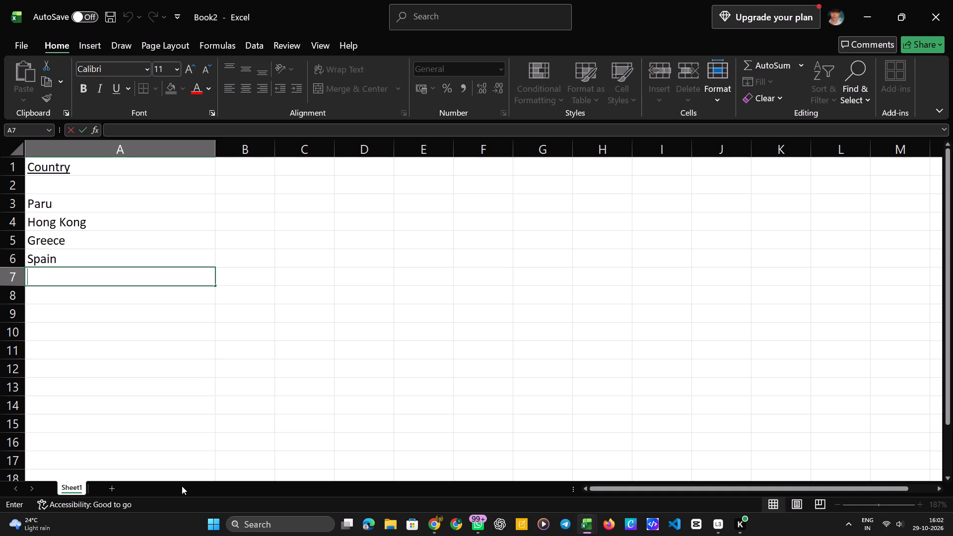
key("u")
type("ni")
type("ted")
key("space")
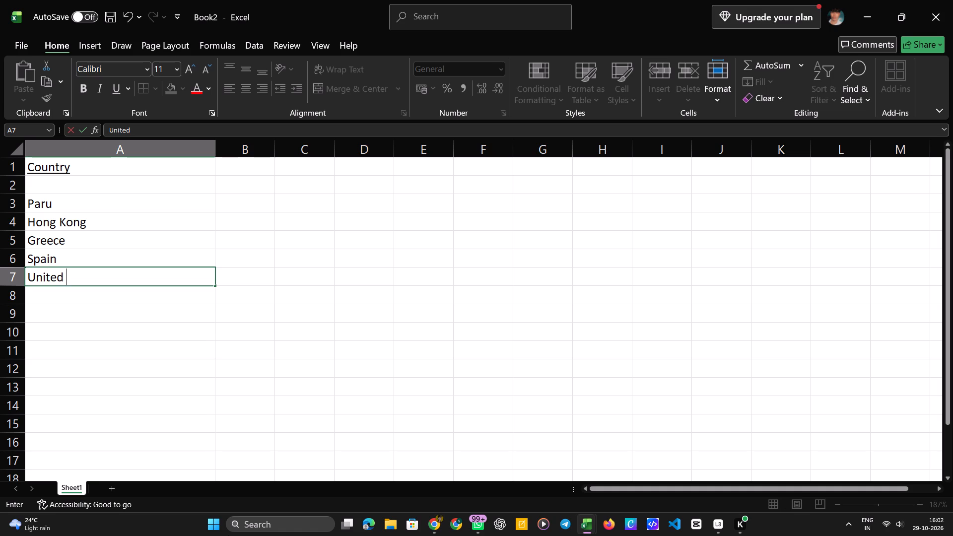
key("k")
key("g")
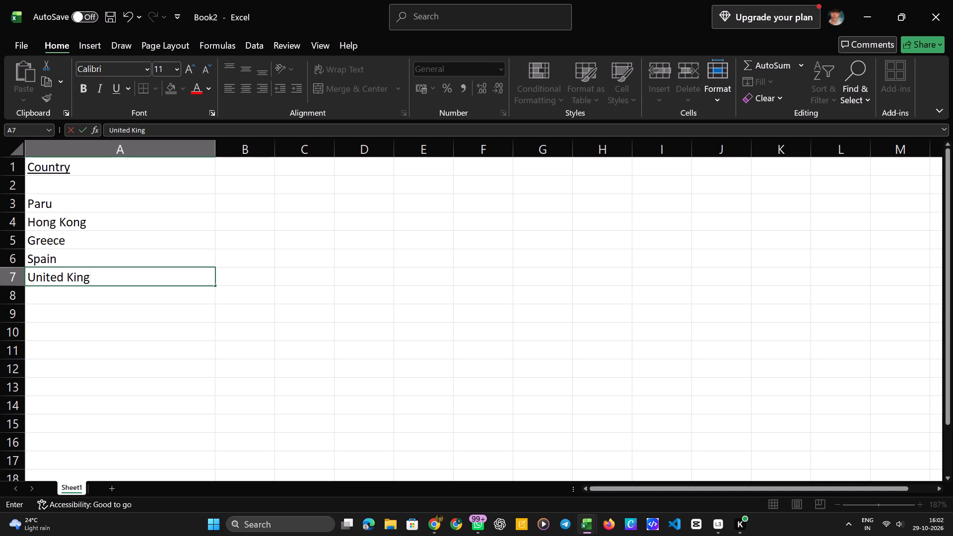
type("dom")
Enter Japan in cell A8, below United Kingdom.
left_click(68, 297)
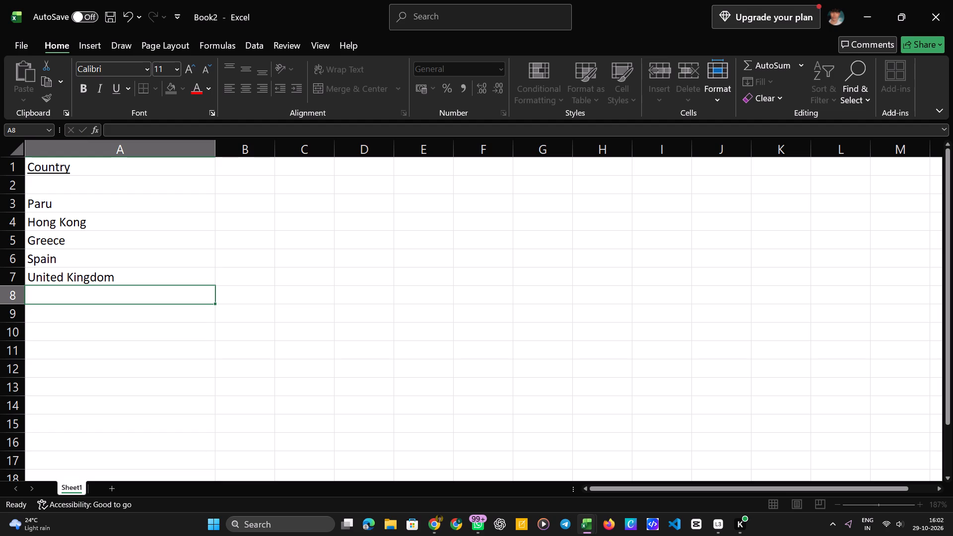
type("apan")
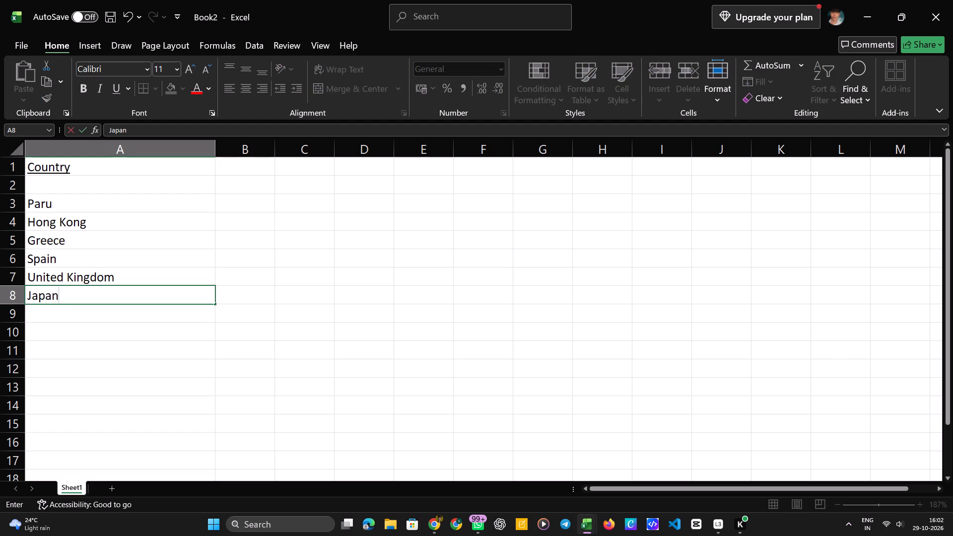
key("Return")
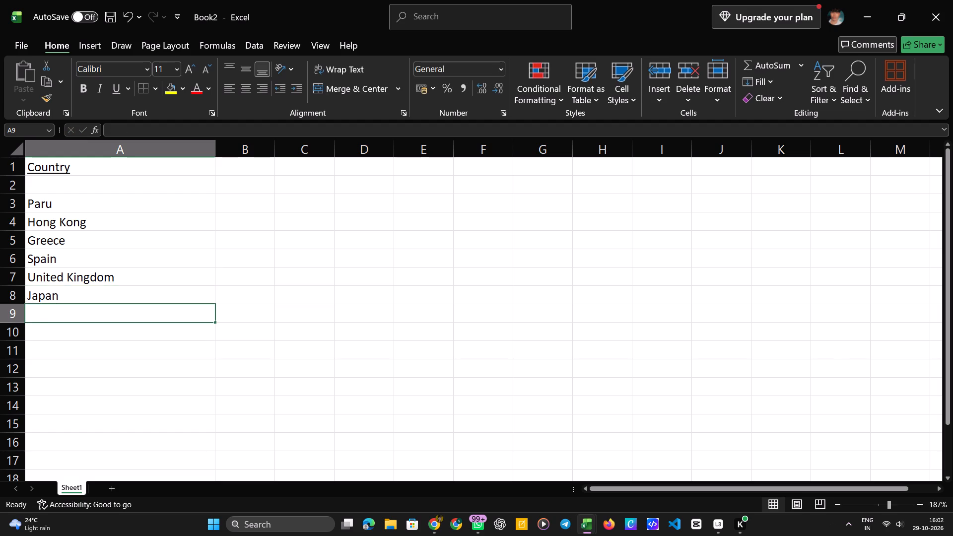
Enter Mexico in cell A9, below Japan.
key("m")
key("e")
key("x")
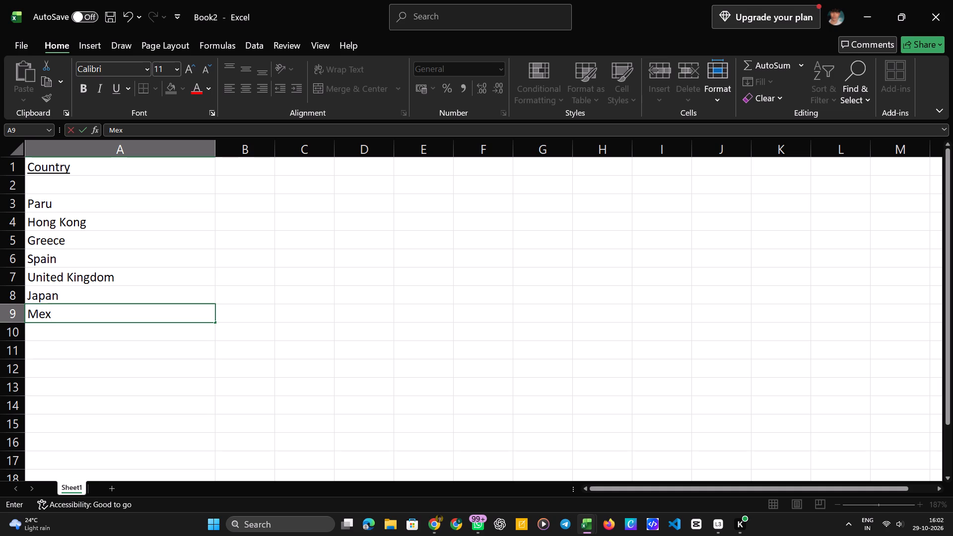
type("ico")
key("Return")
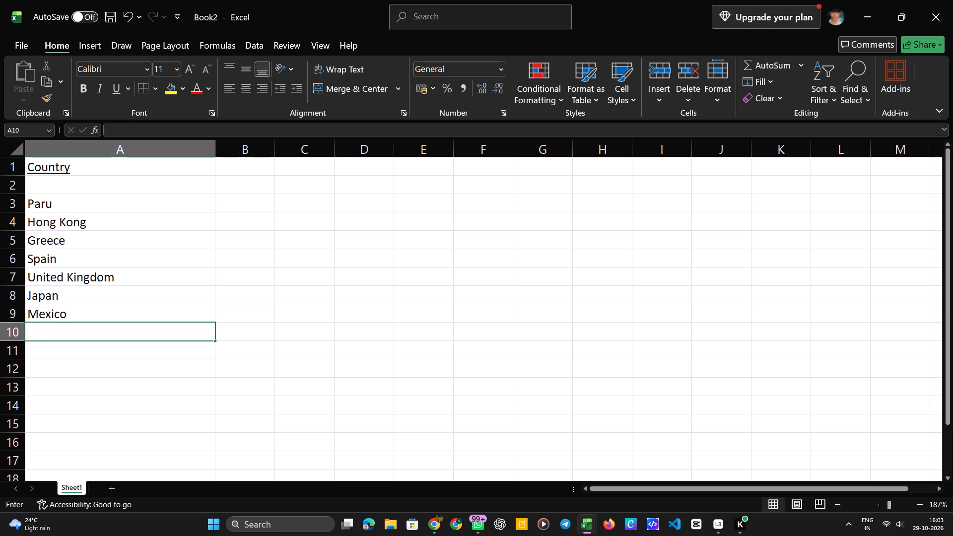
Enter New Zealand in cell A10, below Mexico.
type("ew")
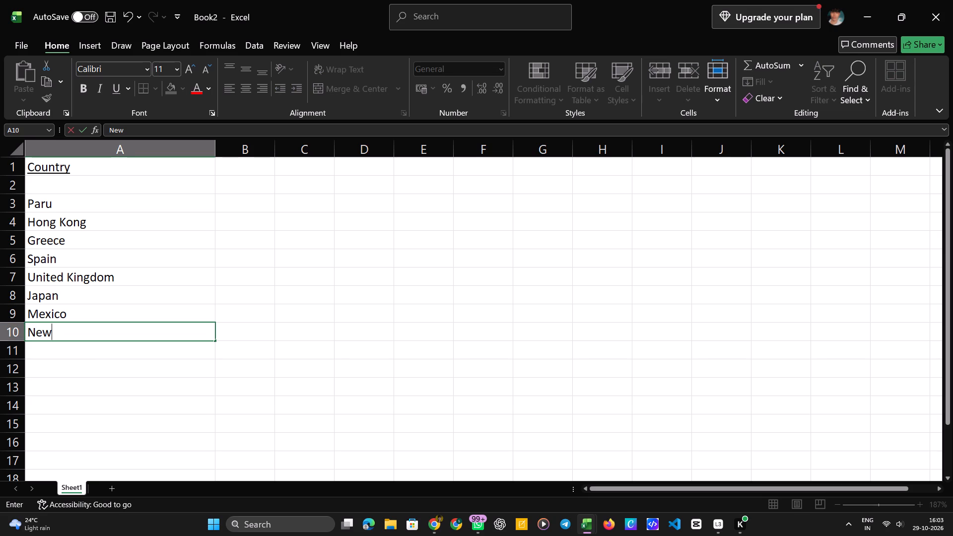
key("space")
key("z")
type("ealand")
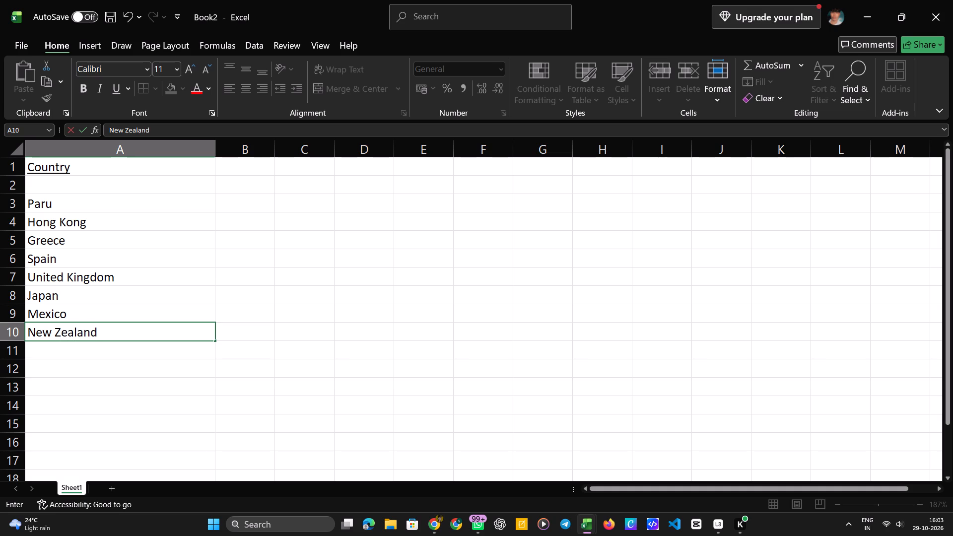
key("Return")
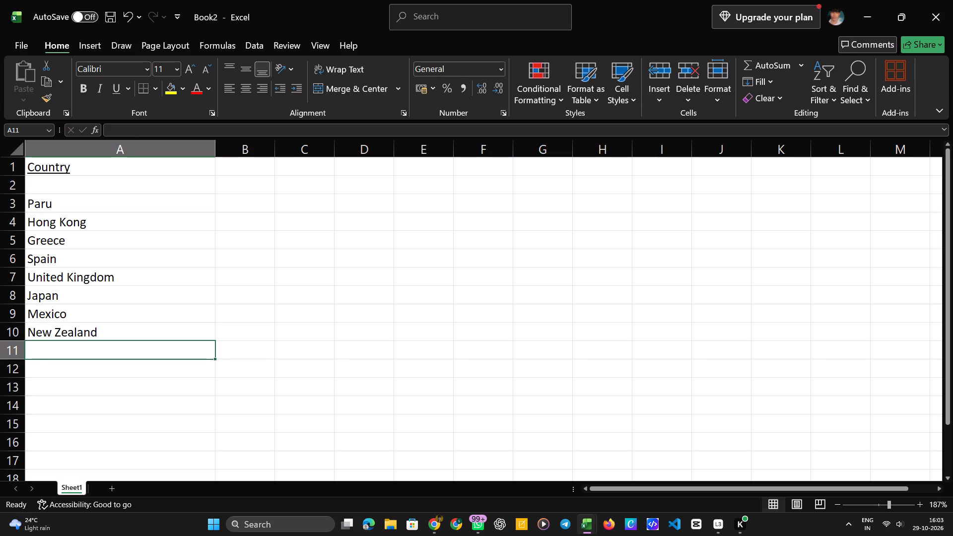
Enter Taiwan in cell A11, below New Zealand.
type("aiw")
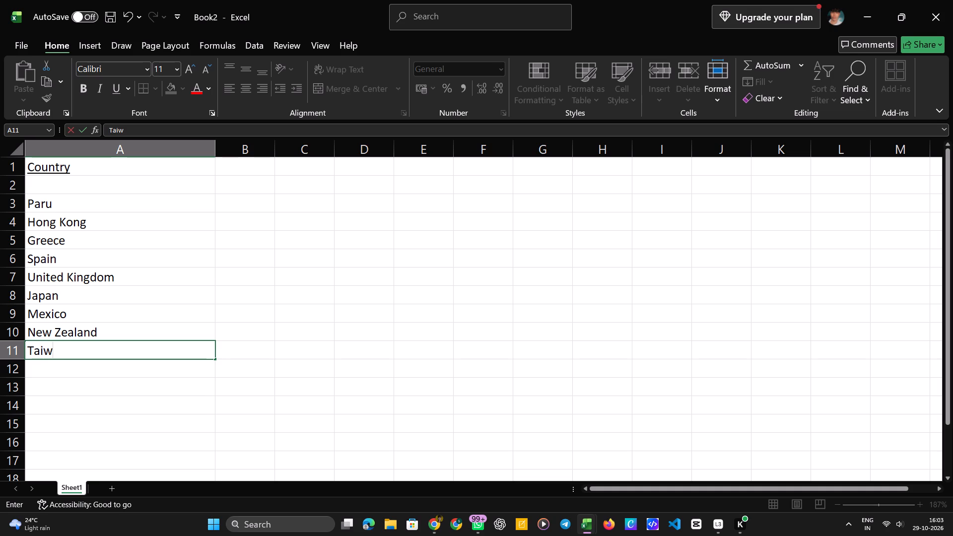
key("a")
key("n")
key("Return")
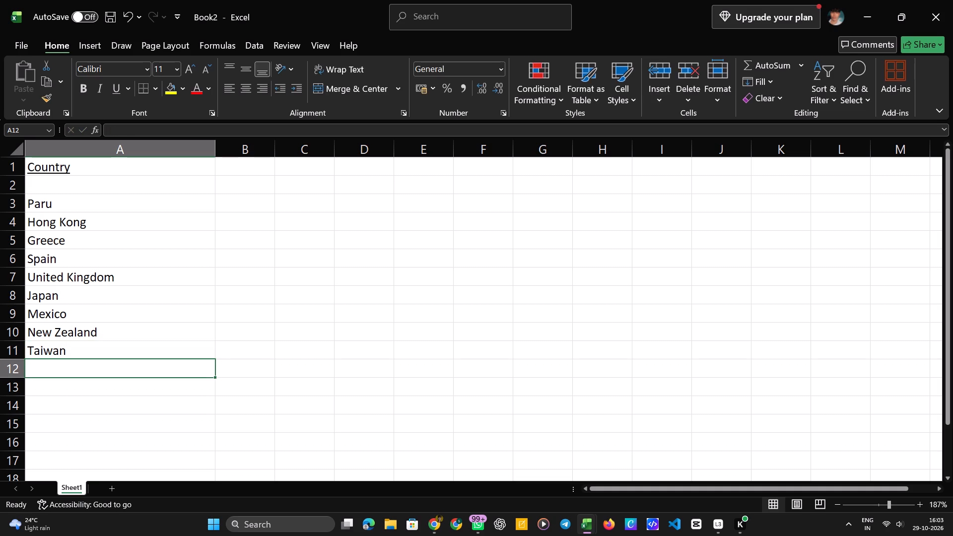
Enter the country name, spelled Ausrralia, in cell A12, below Taiwan.
key("a")
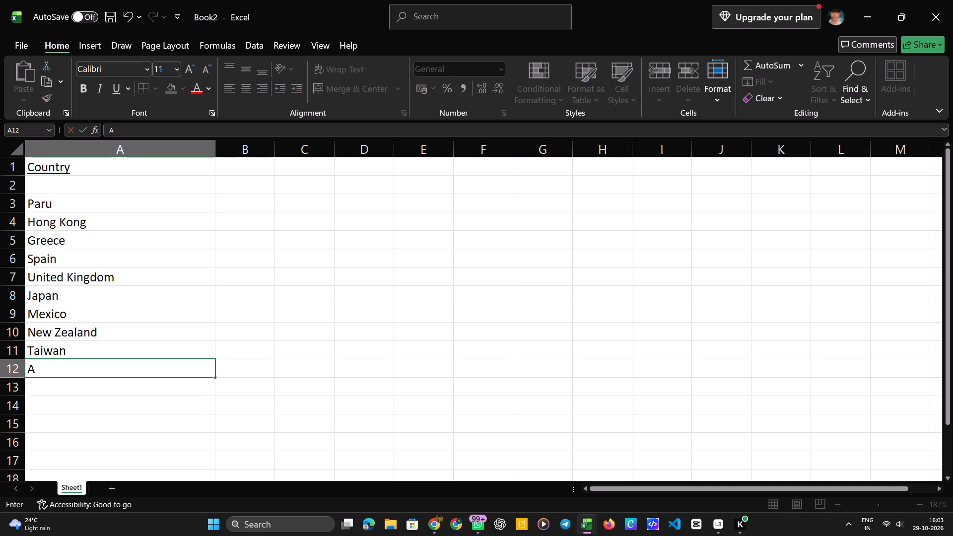
key("u")
key("s")
key("r")
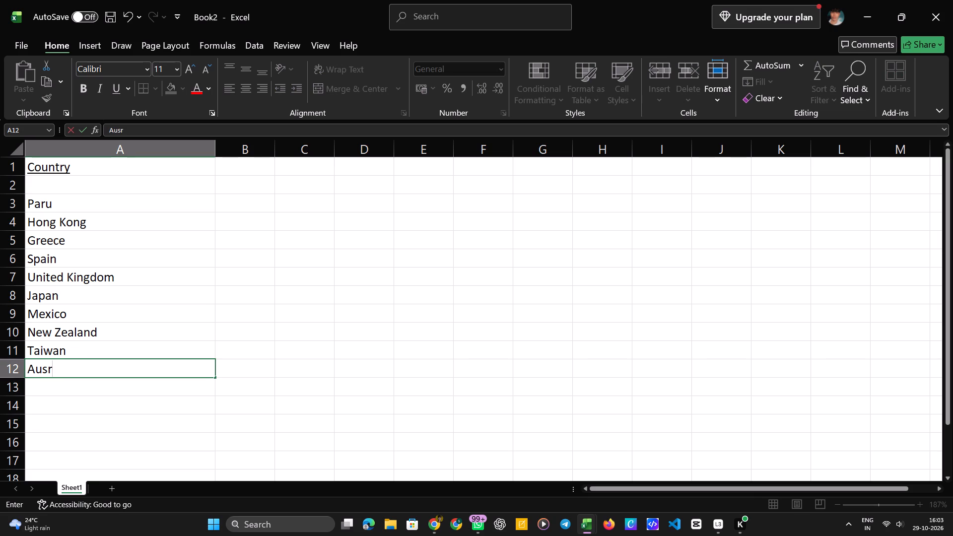
key("r")
type("alia")
key("Return")
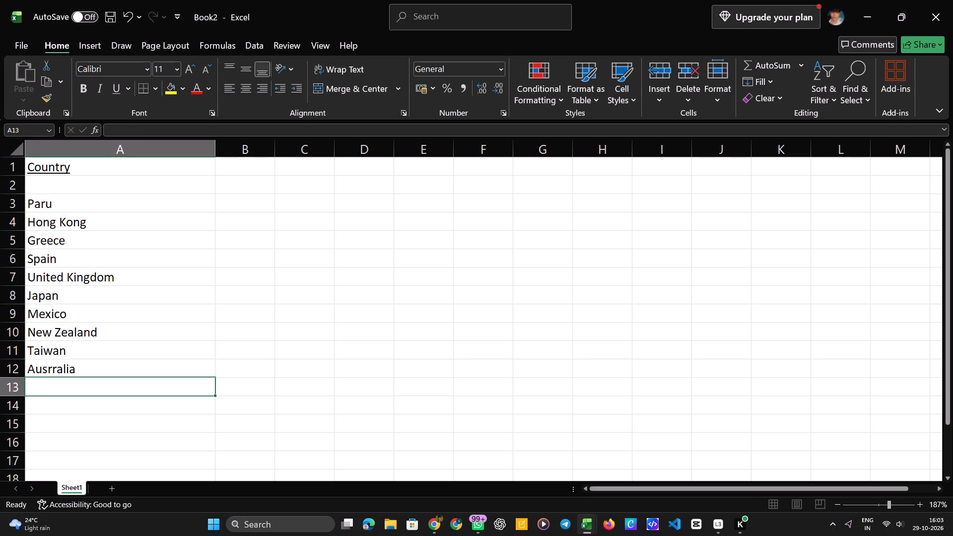
Enter India in cell A13, below Ausrralia.
key("i")
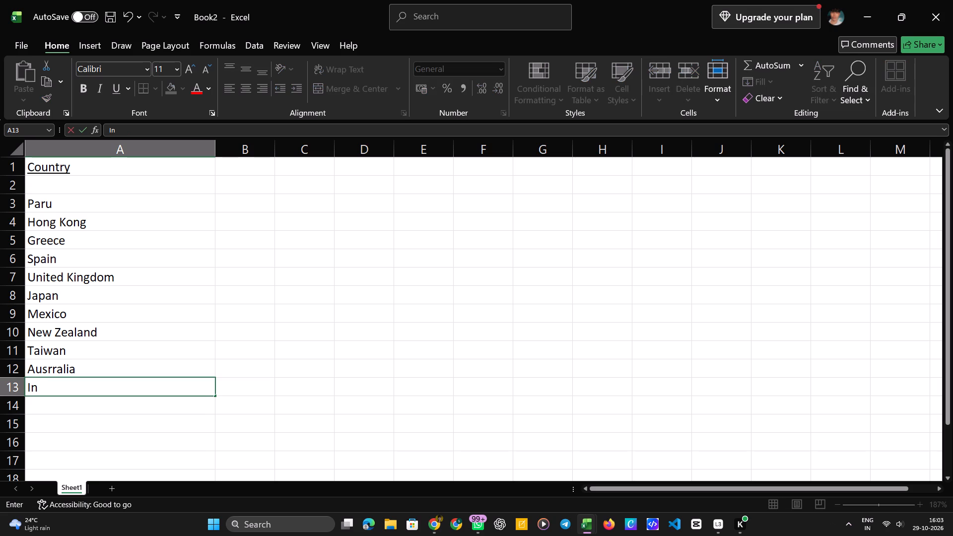
type("dia")
key("Return")
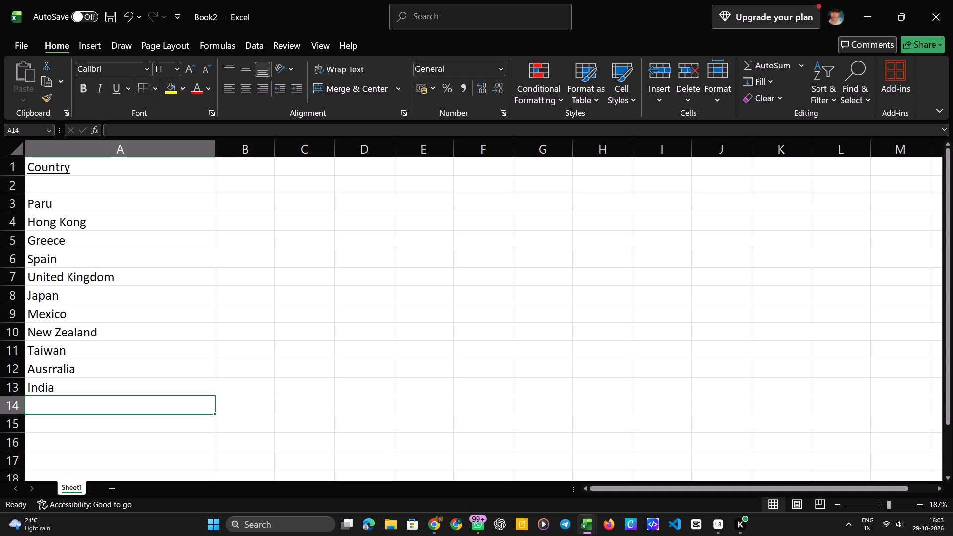
Enter Malaysia in cell A14, below India.
key("m")
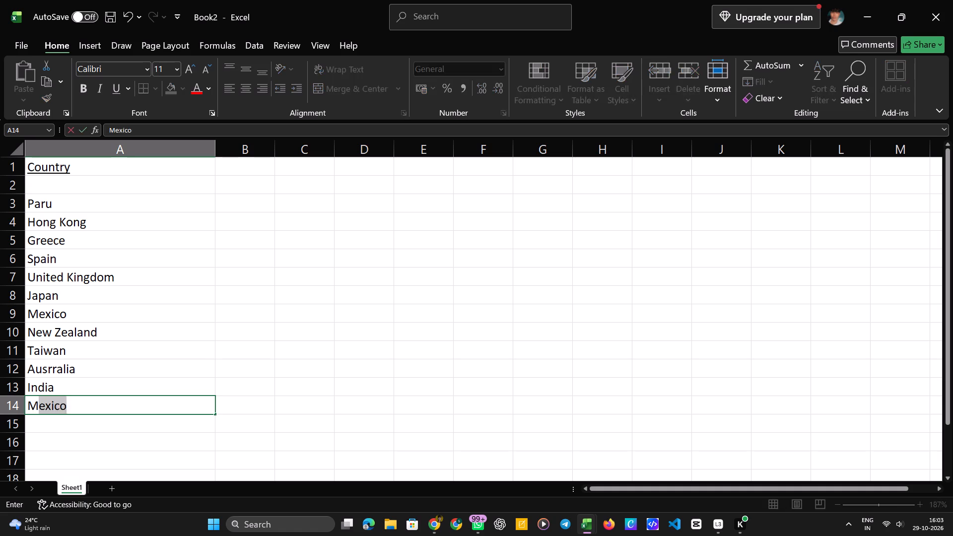
type("alay")
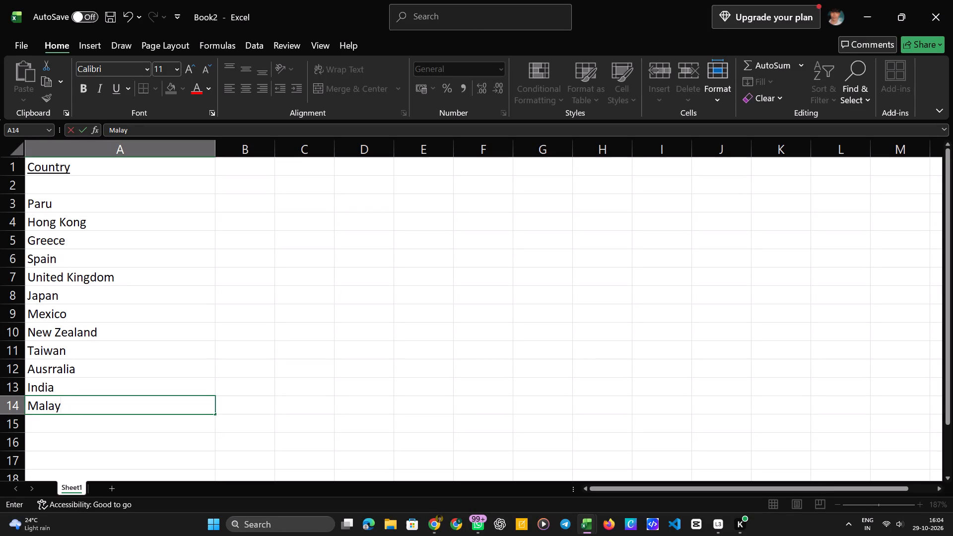
key("s")
type("ia")
key("Return")
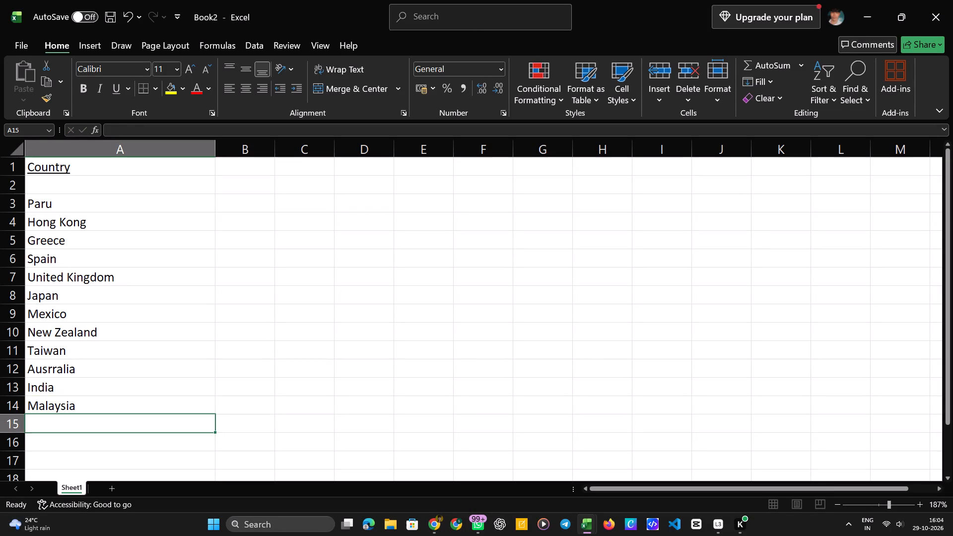
Enter United States in cell A15, below Malaysia.
key("u")
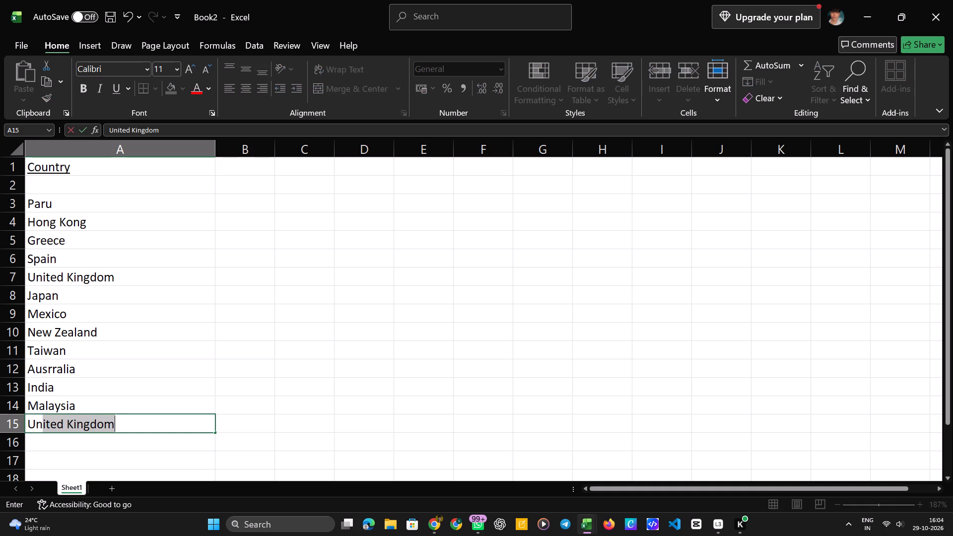
key("i")
type("ted")
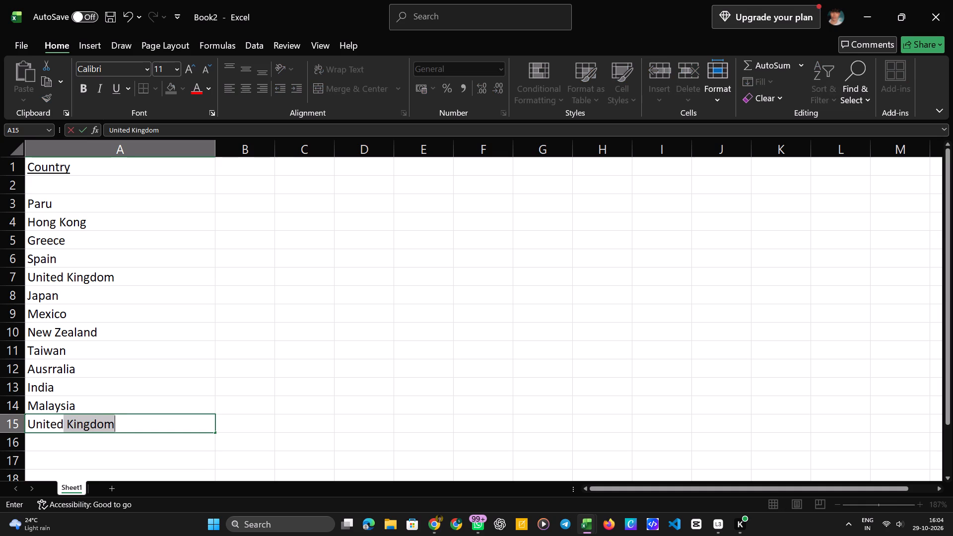
key("s")
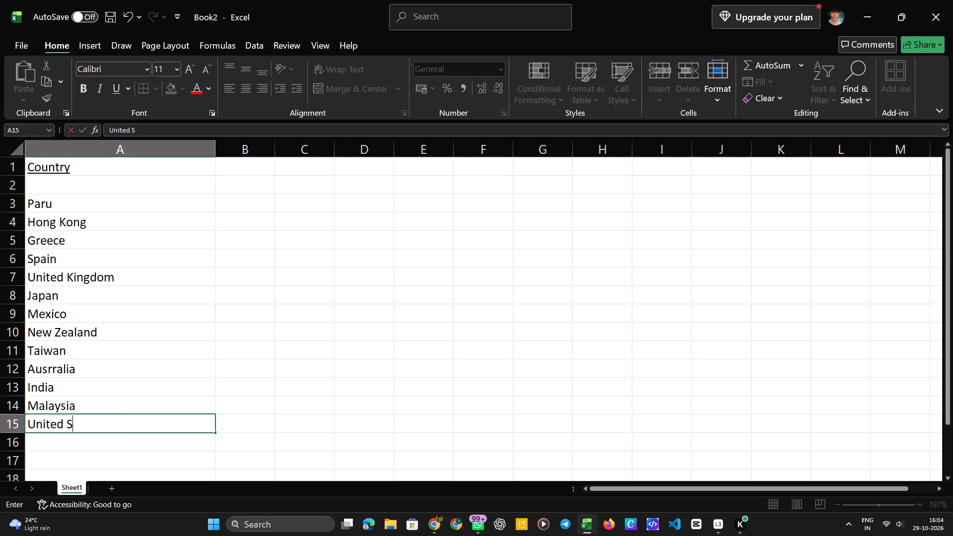
type("ta")
key("t")
key("e")
key("s")
key("Return")
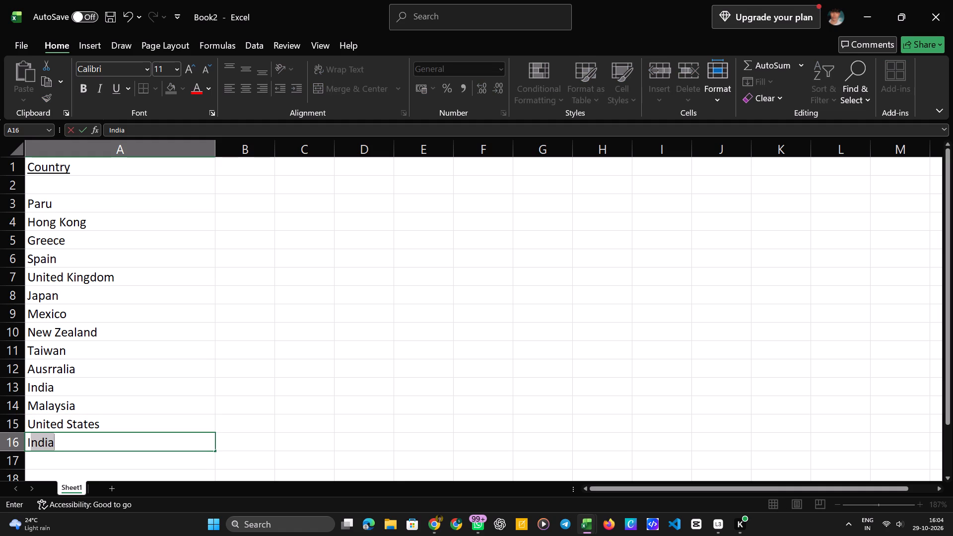
Enter Iran in cell A16, below United States.
key("r")
key("a")
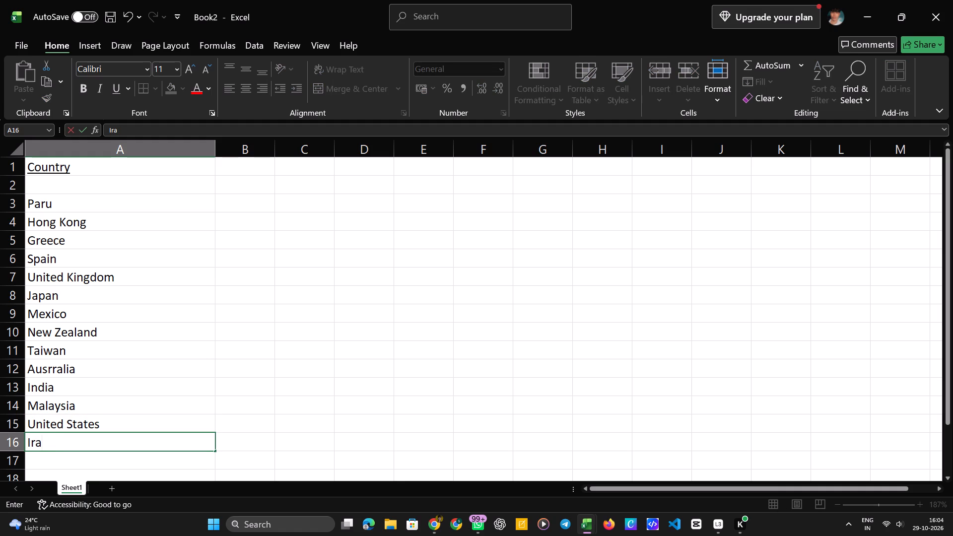
key("n")
key("Return")
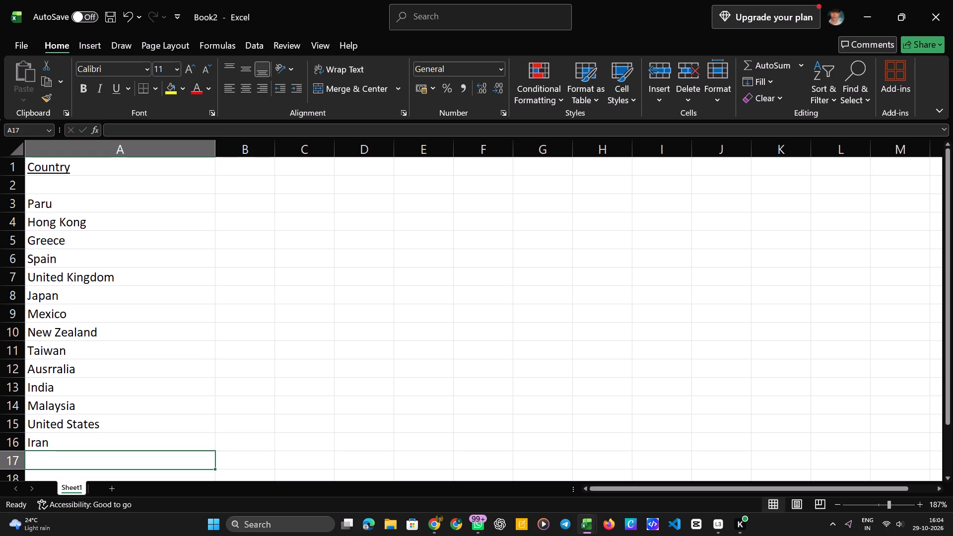
Enter Finland in cell A17, below Iran.
key("f")
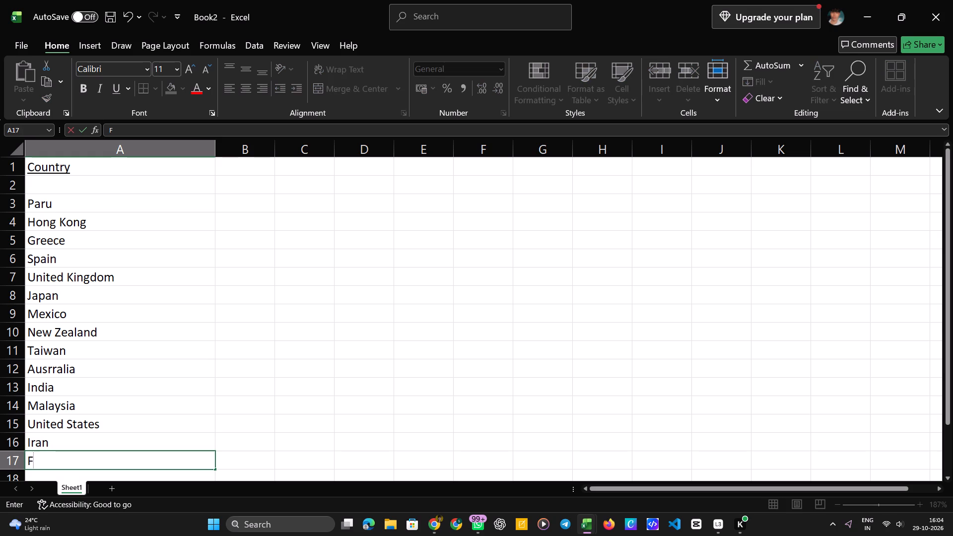
key("i")
key("n")
type("land")
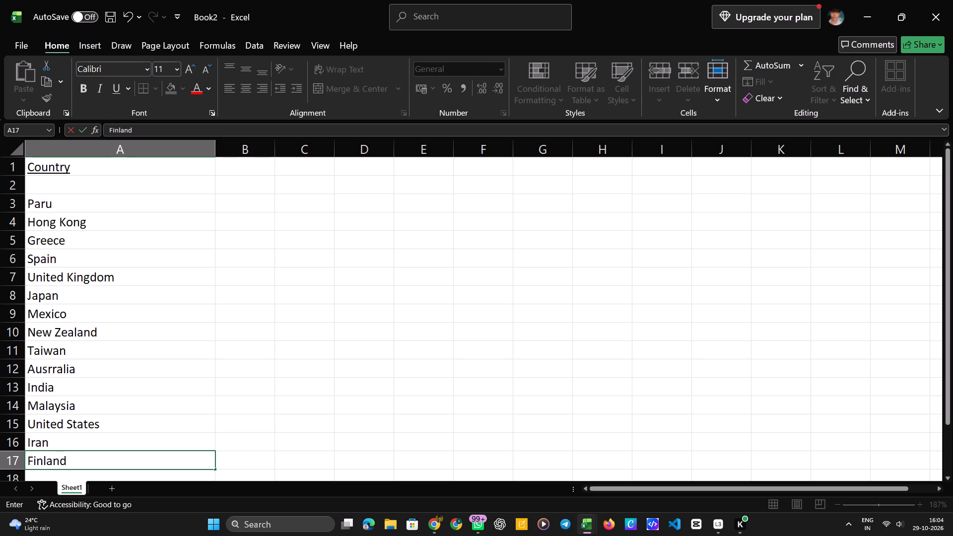
key("Return")
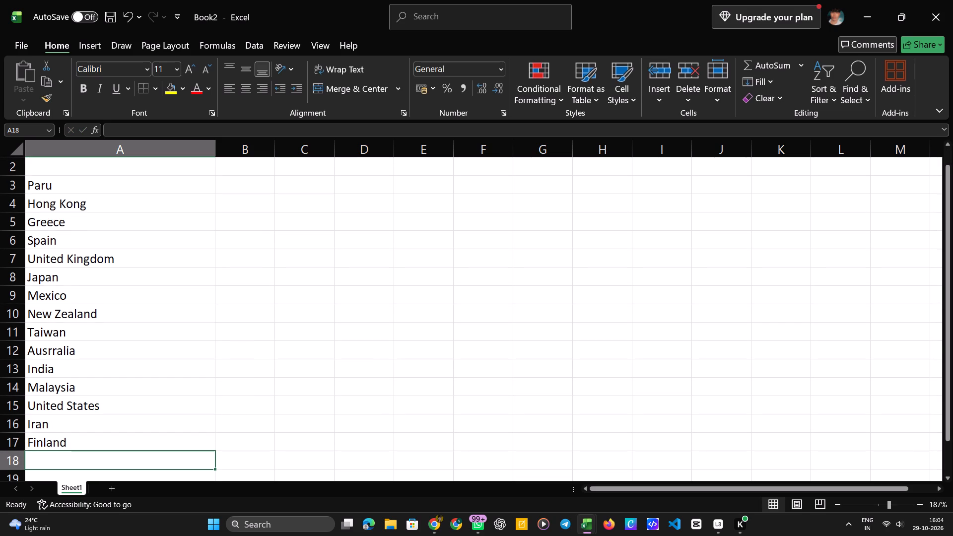
Enter China in cell A18, below Finland.
type("hi")
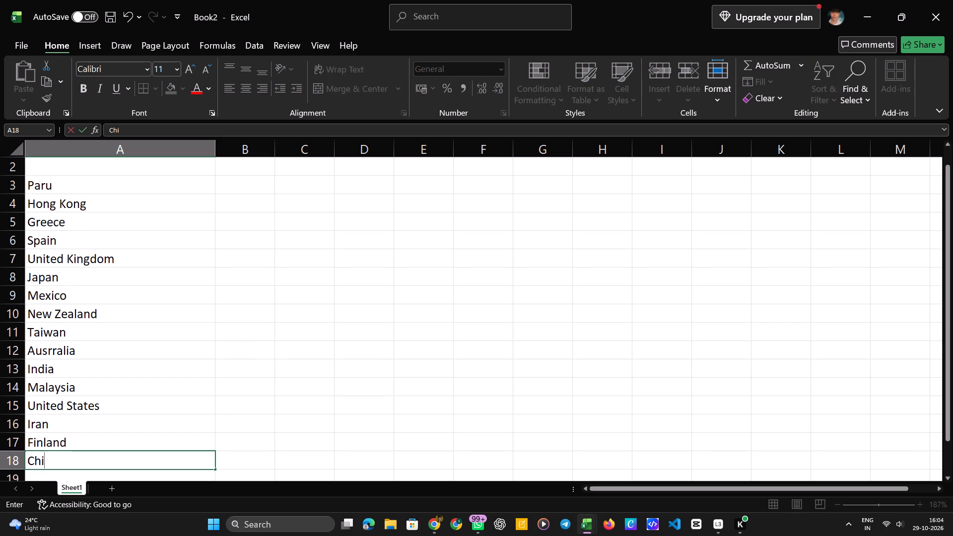
type("na")
key("Return")
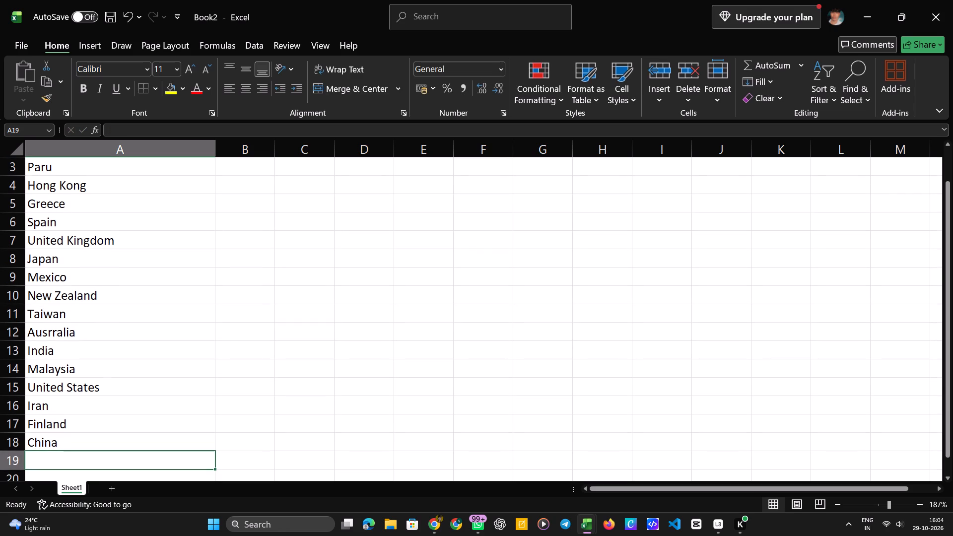
Enter Indonesia in cell A19, below China.
key("i")
type("nd")
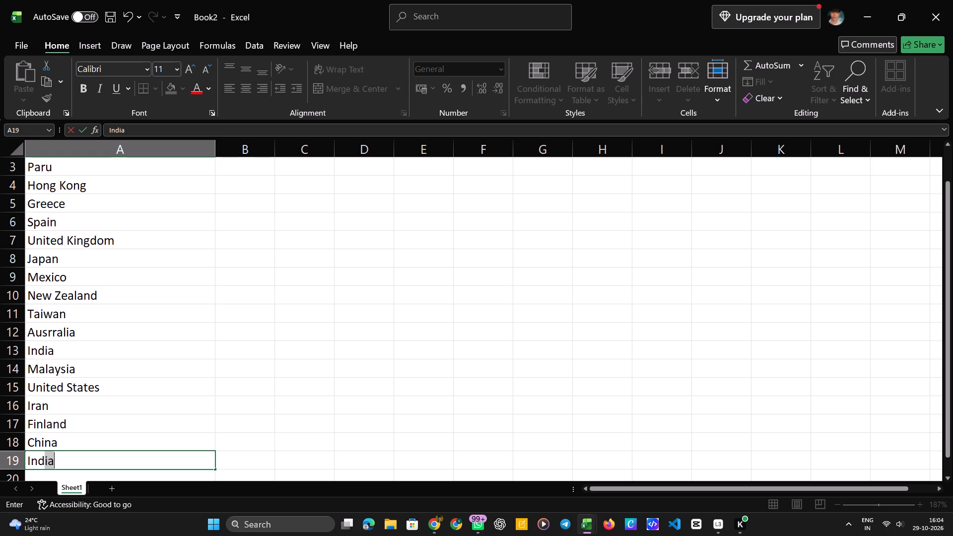
key("o")
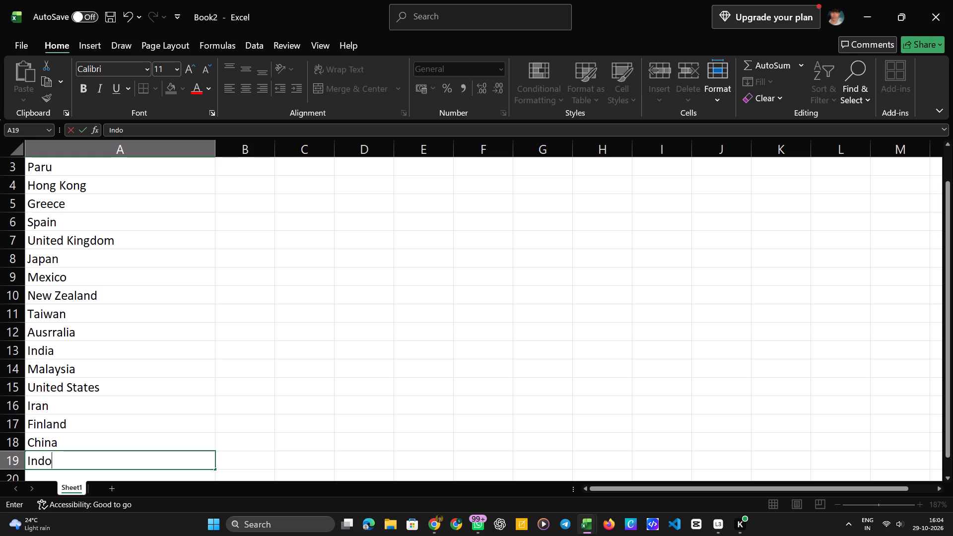
type("ne")
type("si")
key("y")
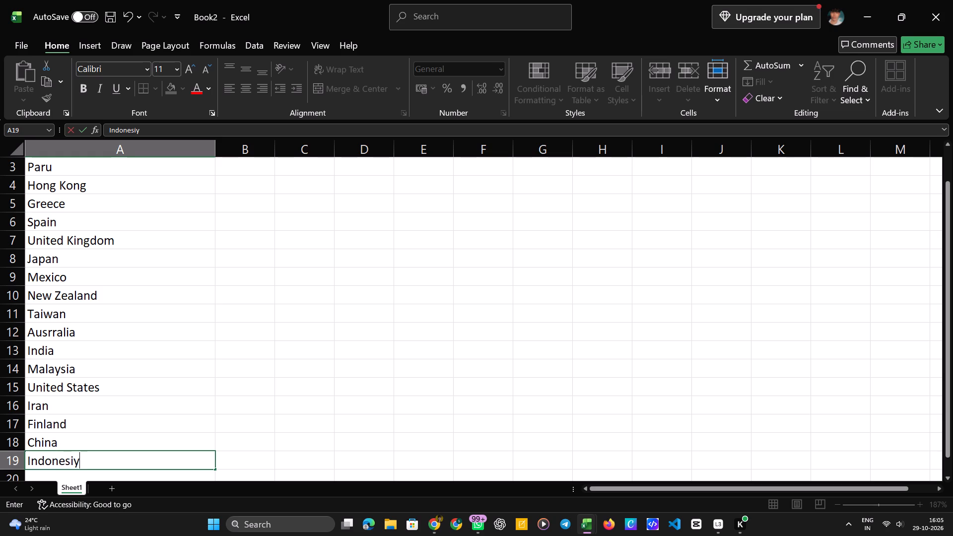
key("BackSpace")
key("a")
key("Return")
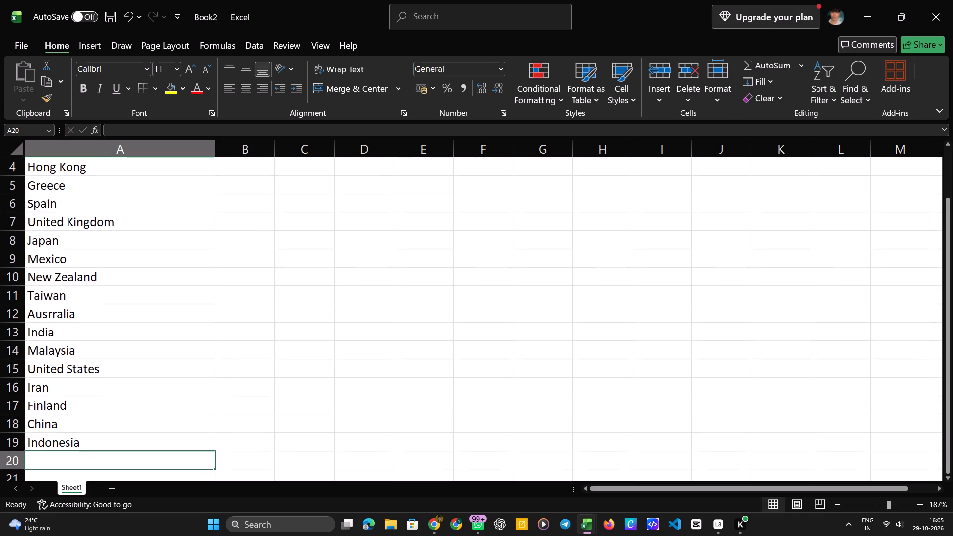
Enter Canada in cell A20, below Indonesia.
scroll(63, 446, "down", 1)
scroll(62, 402, "down", 2)
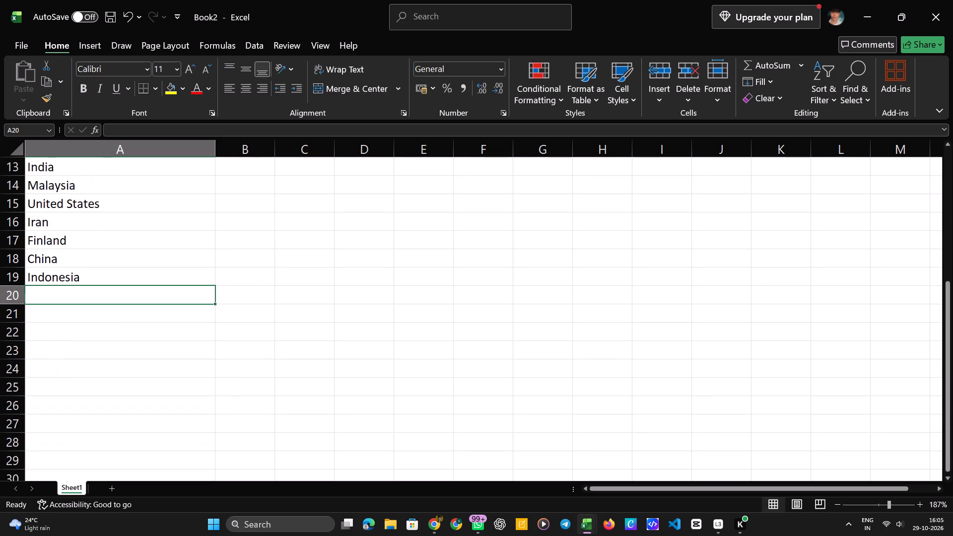
double_click(46, 294)
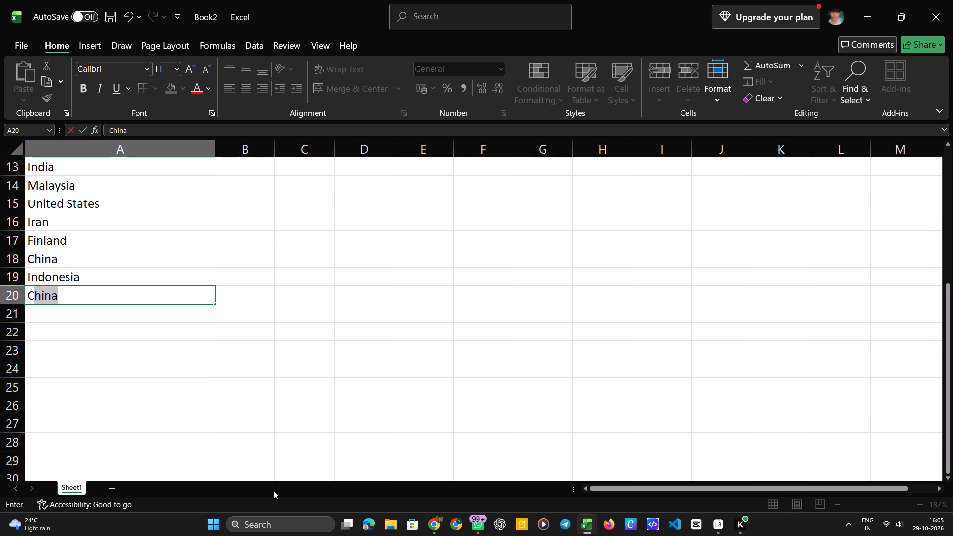
type("anada")
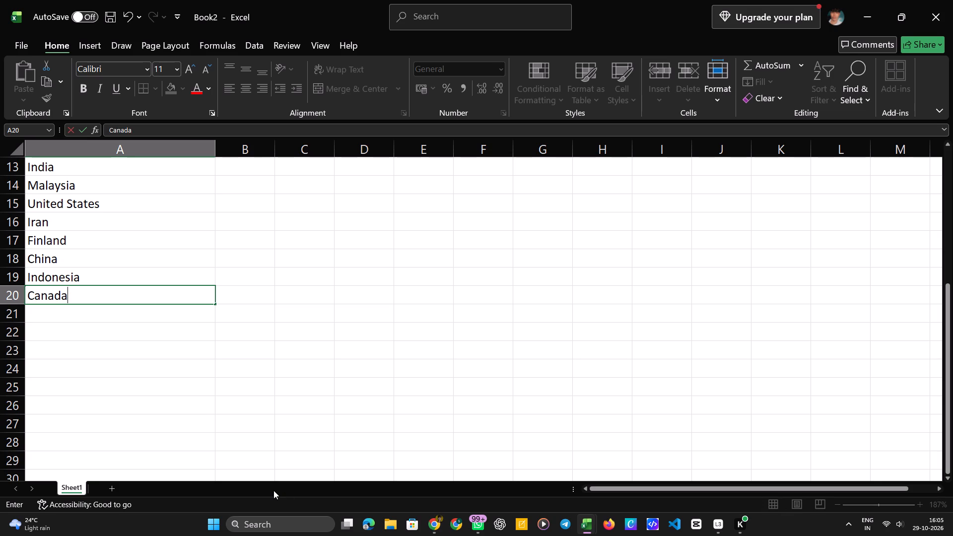
key("Return")
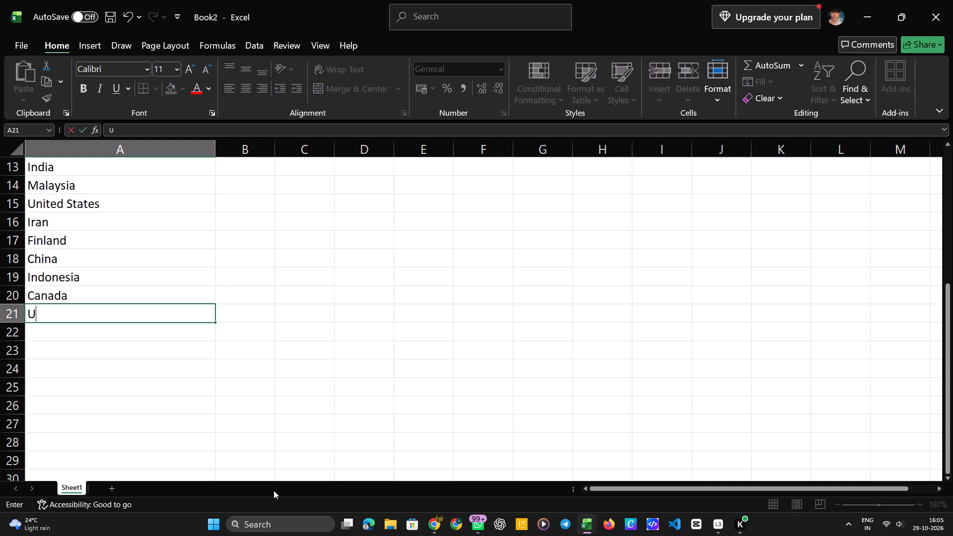
Enter UAE in cell A21, below Canada.
type("AE")
key("Return")
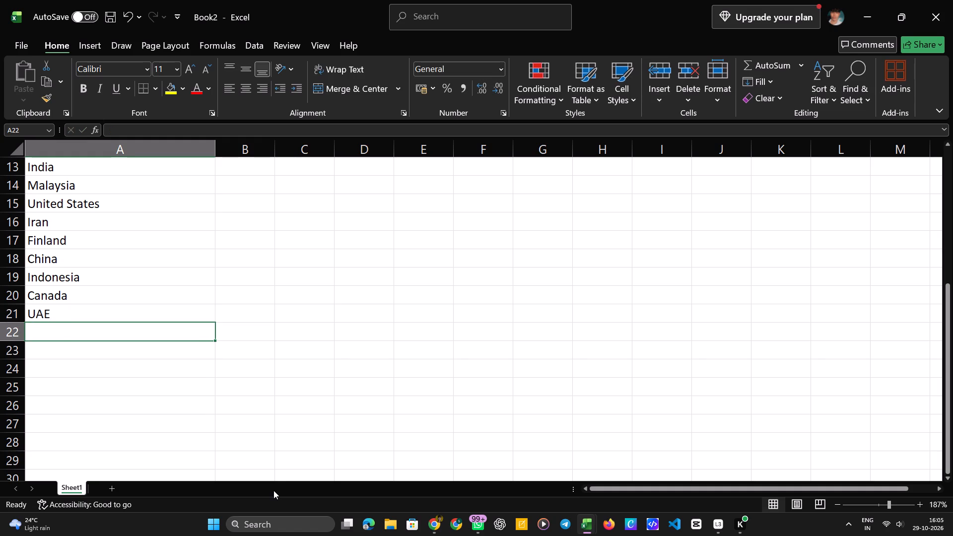
Enter South Africa in cell A22, below UAE.
key("s")
key("BackSpace")
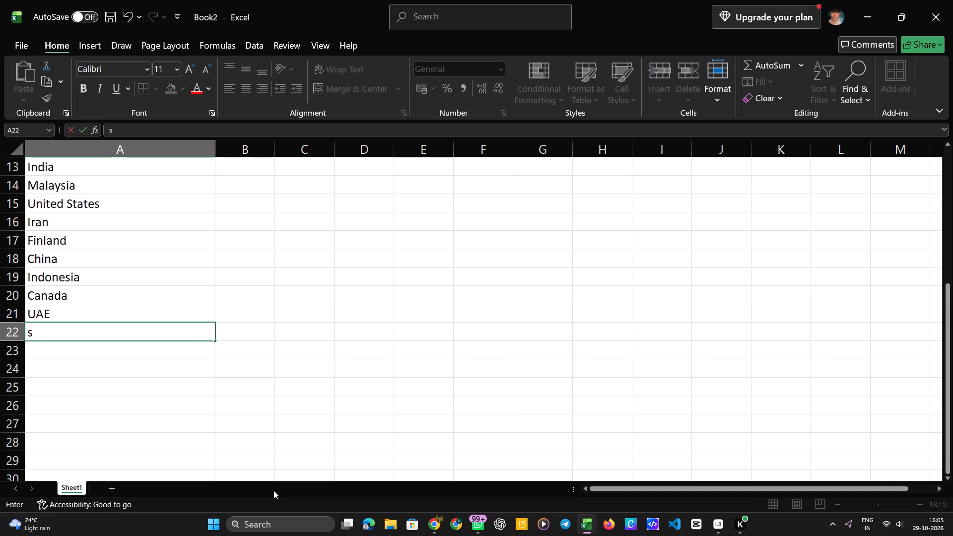
key("BackSpace")
key("s")
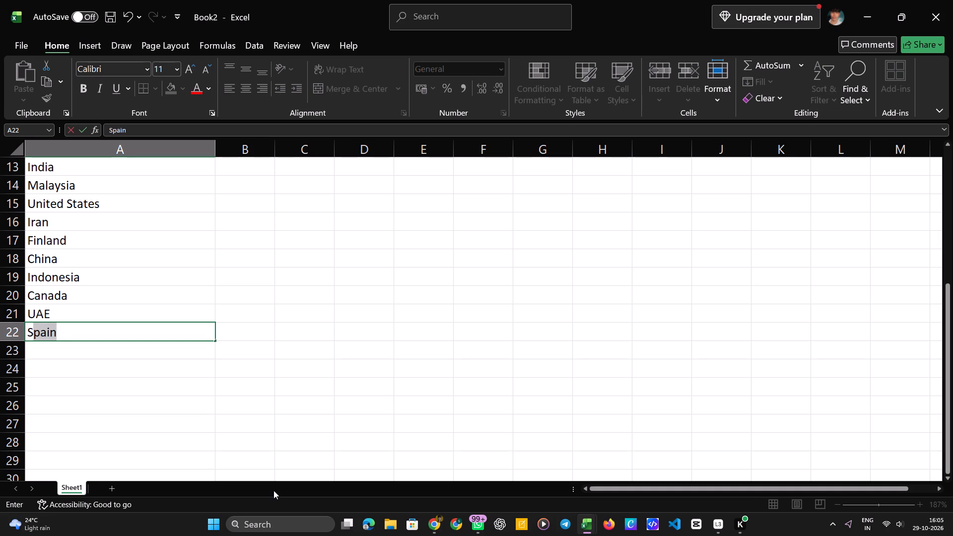
type("ou")
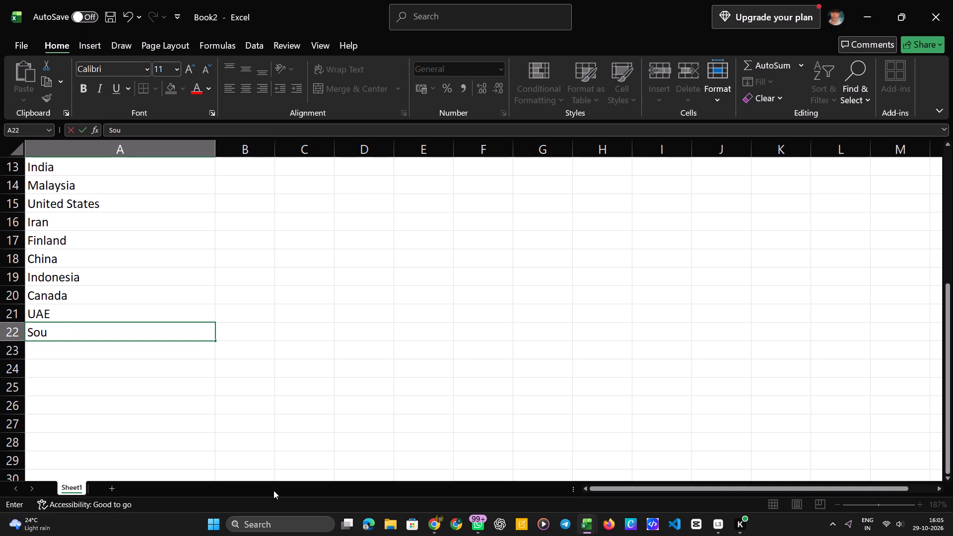
type("th")
key("space")
key("a")
type("rica")
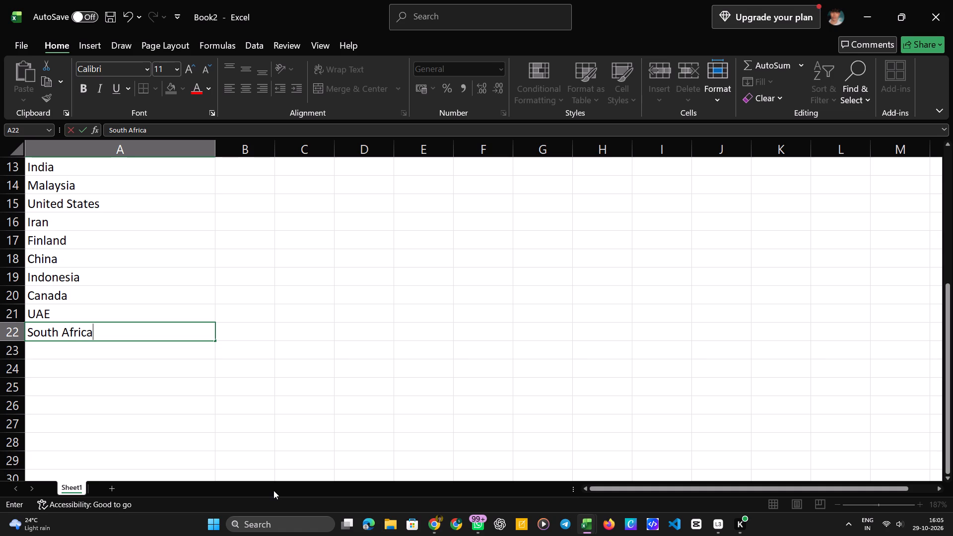
key("Return")
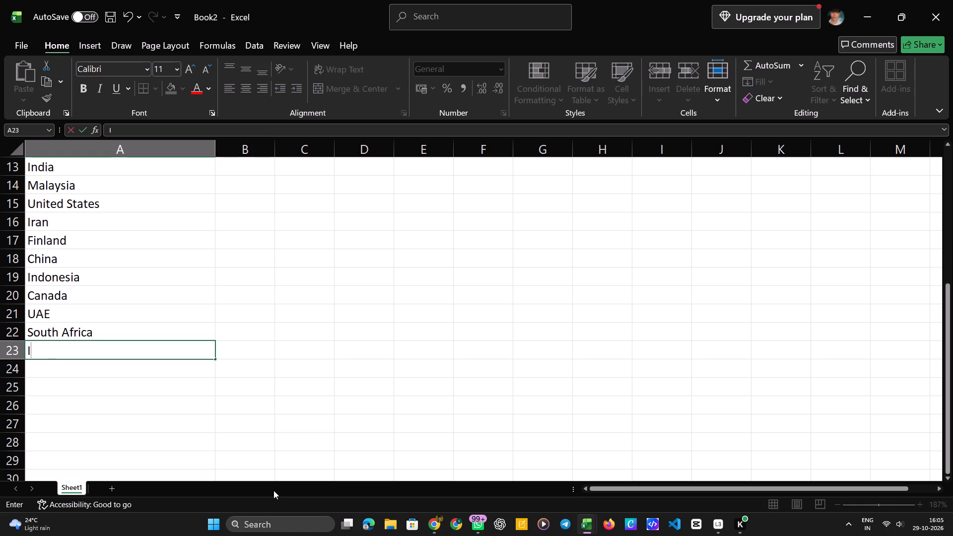
Enter Iraq in cell A23, below South Africa.
type("ra")
key("q")
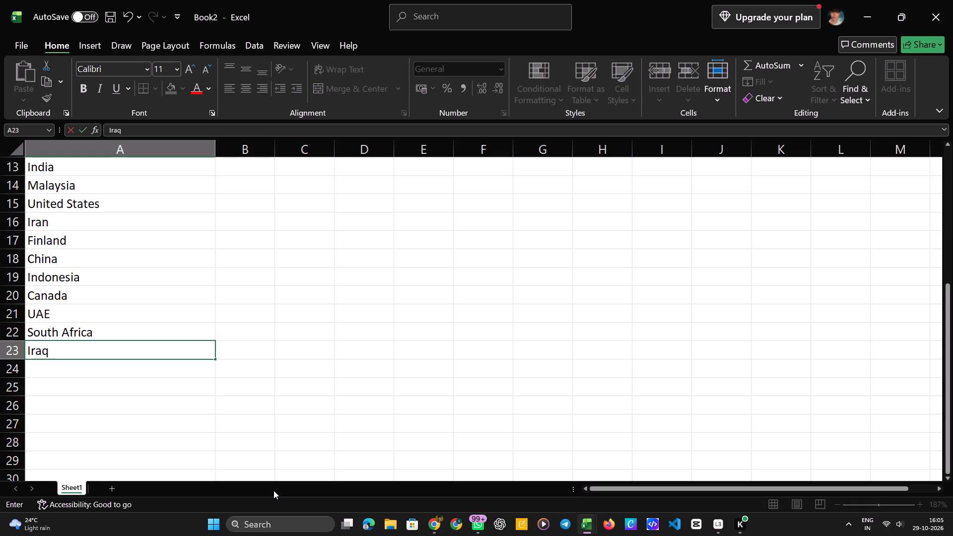
key("Return")
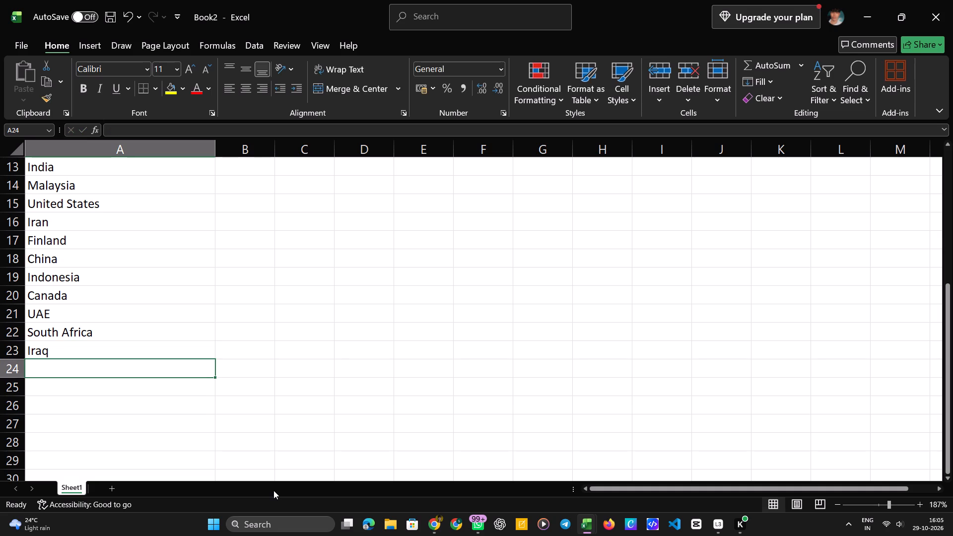
Enter Nigeria in cell A24, below Iraq, and commit the entry.
key("n")
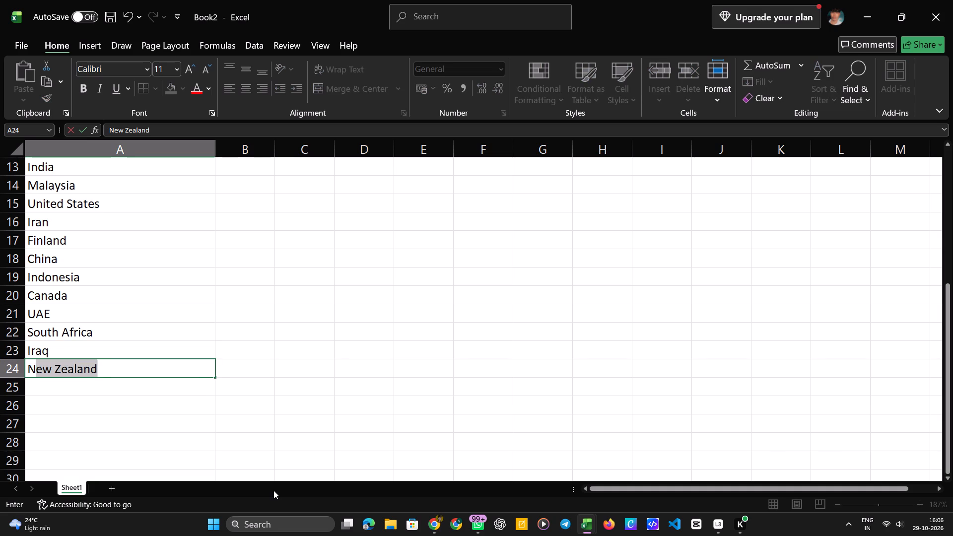
key("i")
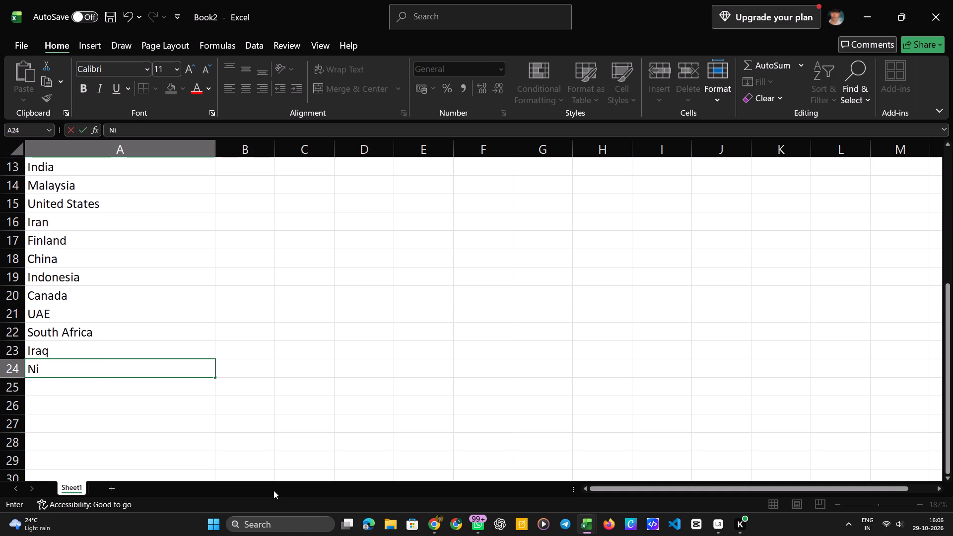
type("ge")
key("r")
type("ia")
scroll(248, 391, "up", 4)
scroll(205, 333, "up", 3)
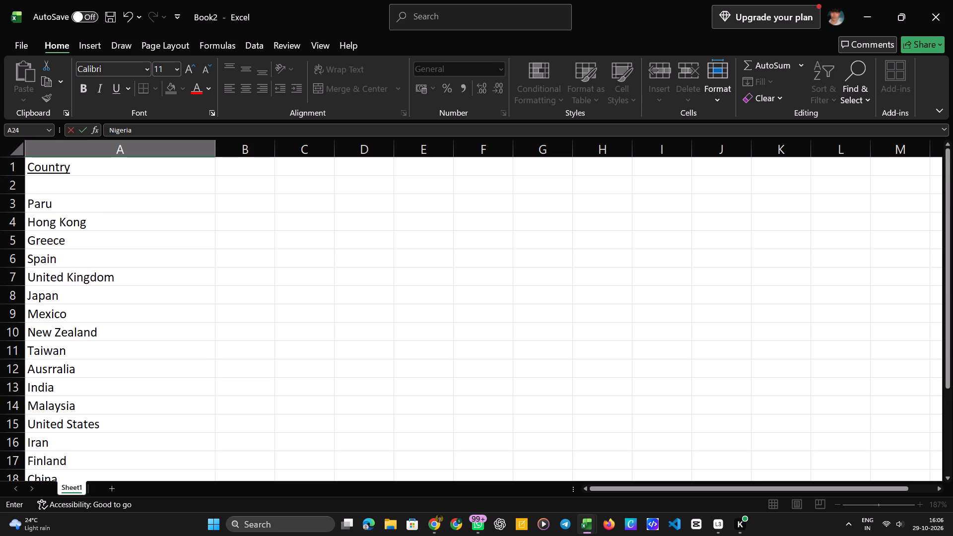
scroll(204, 331, "up", 1)
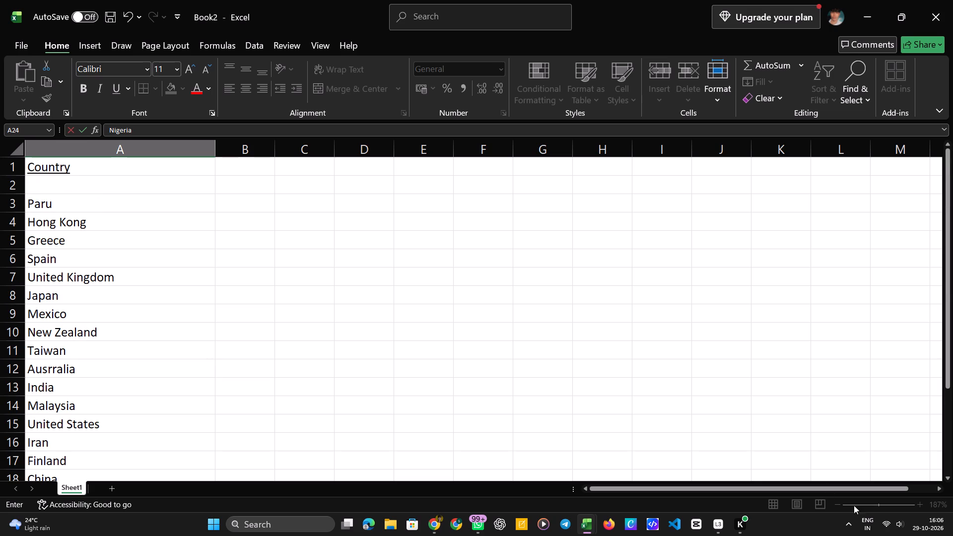
left_click(864, 502)
left_click(609, 341)
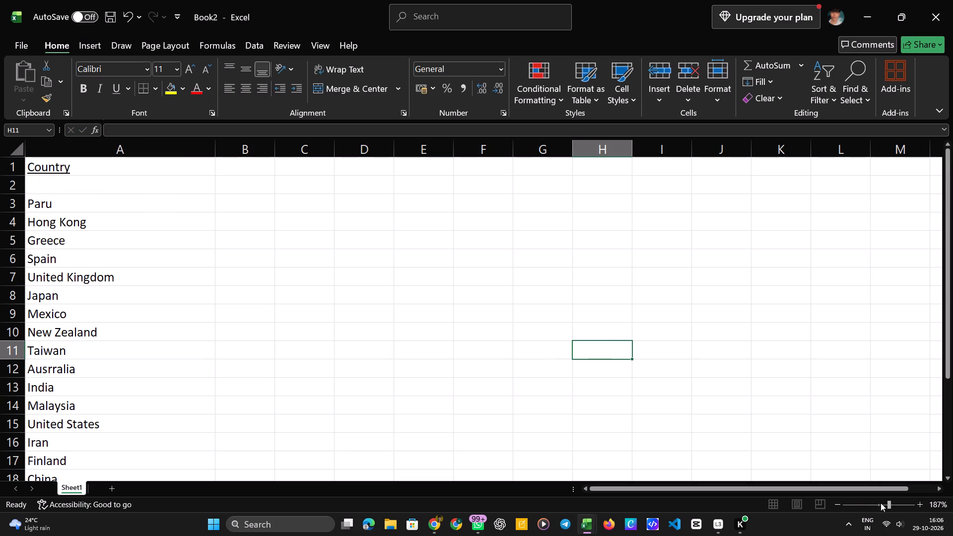
Adjust the worksheet zoom to 162% to view the country list in column A.
left_click(139, 294)
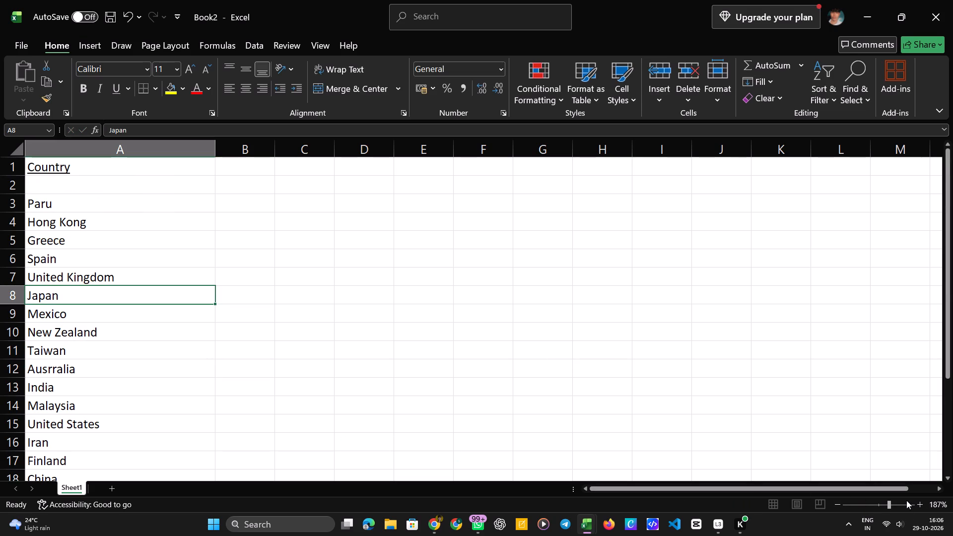
left_click_drag(894, 502, 885, 504)
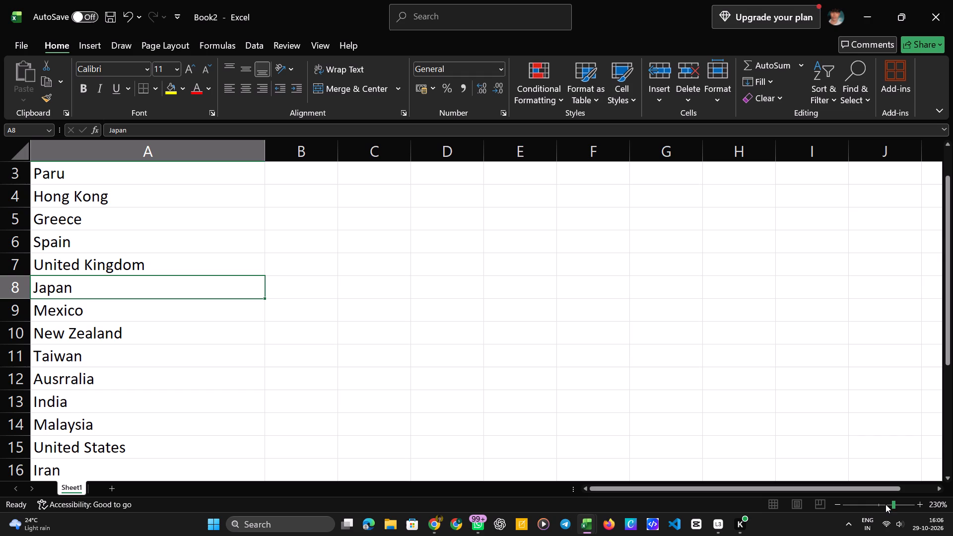
left_click(878, 505)
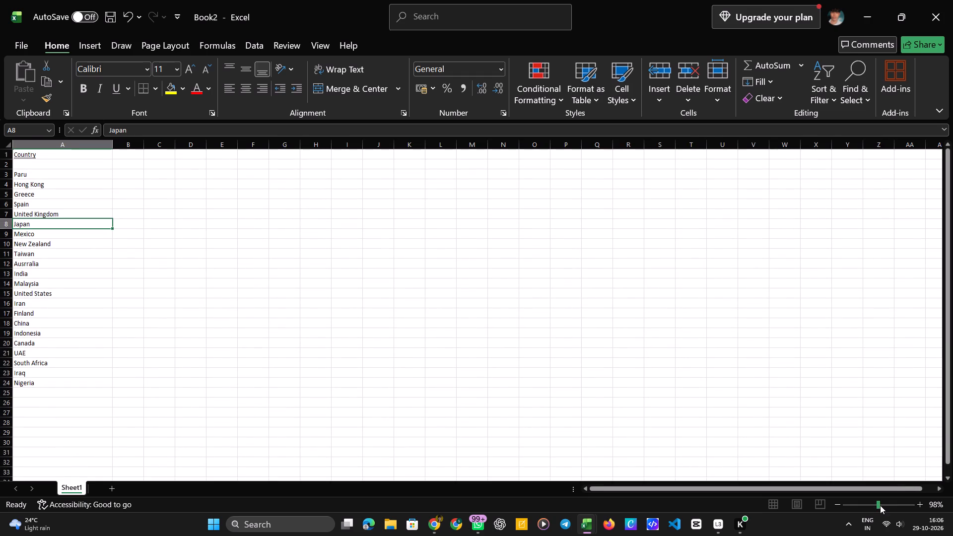
left_click_drag(881, 503, 884, 503)
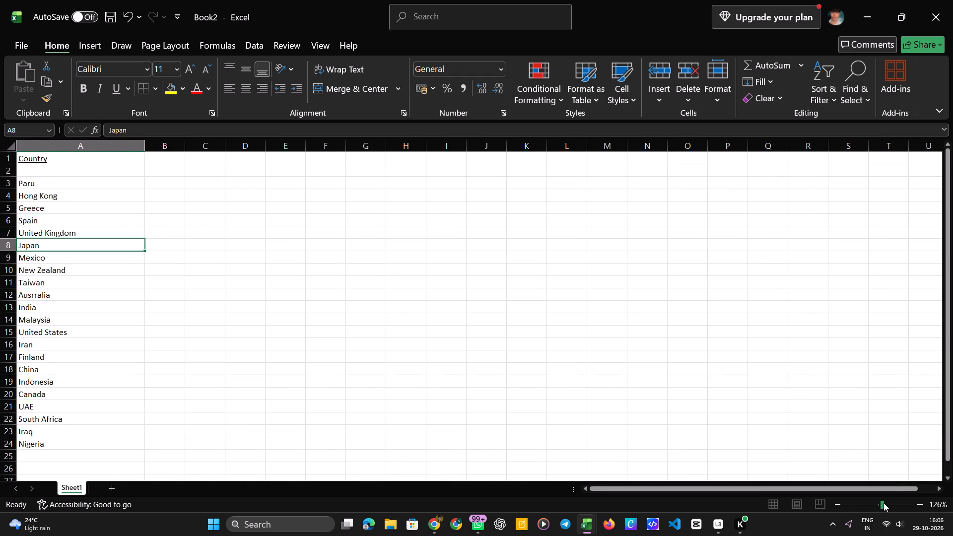
left_click_drag(884, 503, 887, 503)
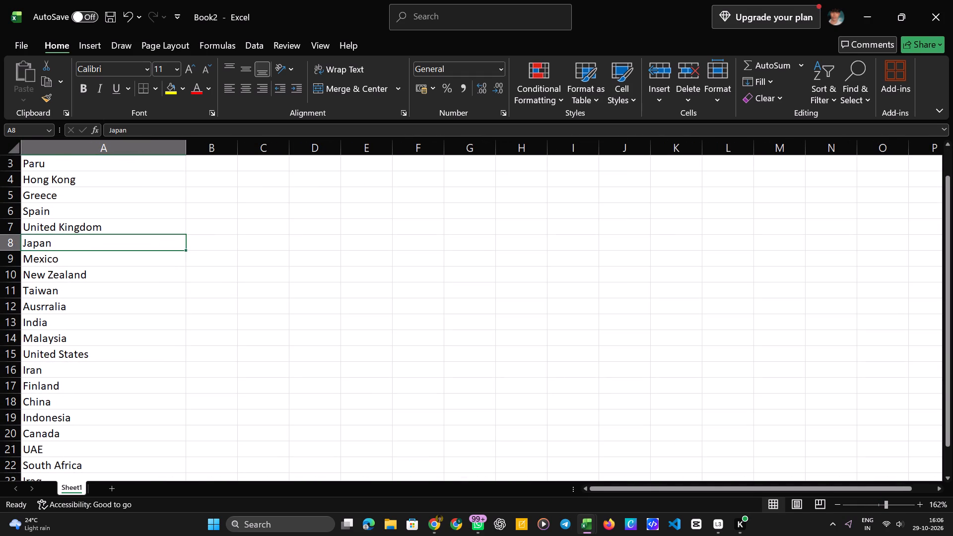
Widen column B to about 11.8 so it has room for the amounts beside the country names.
scroll(180, 199, "up", 3)
left_click(204, 194)
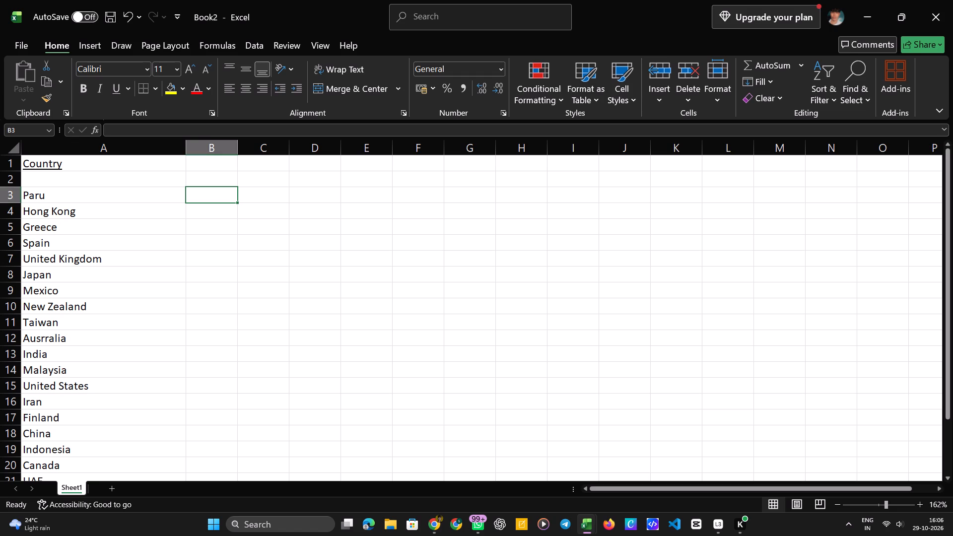
double_click(210, 194)
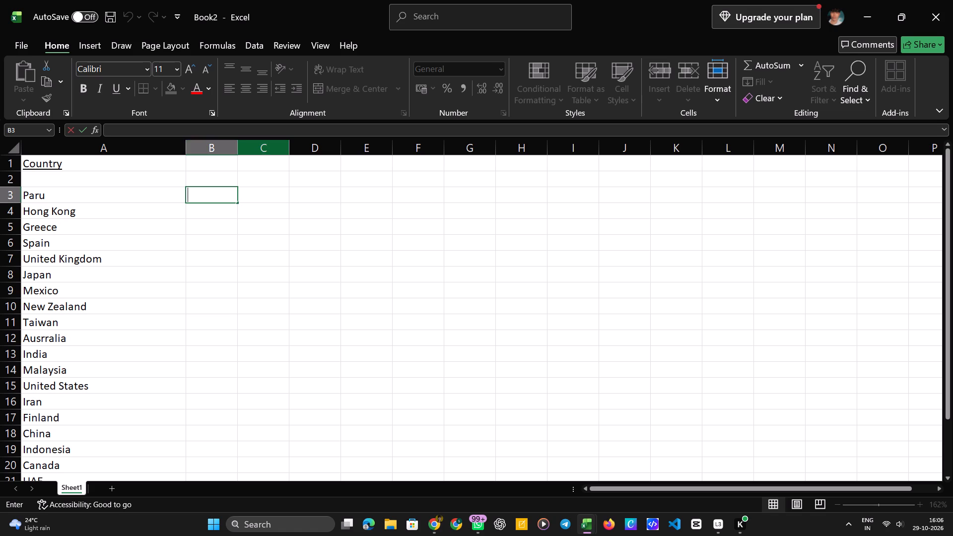
left_click_drag(238, 148, 255, 153)
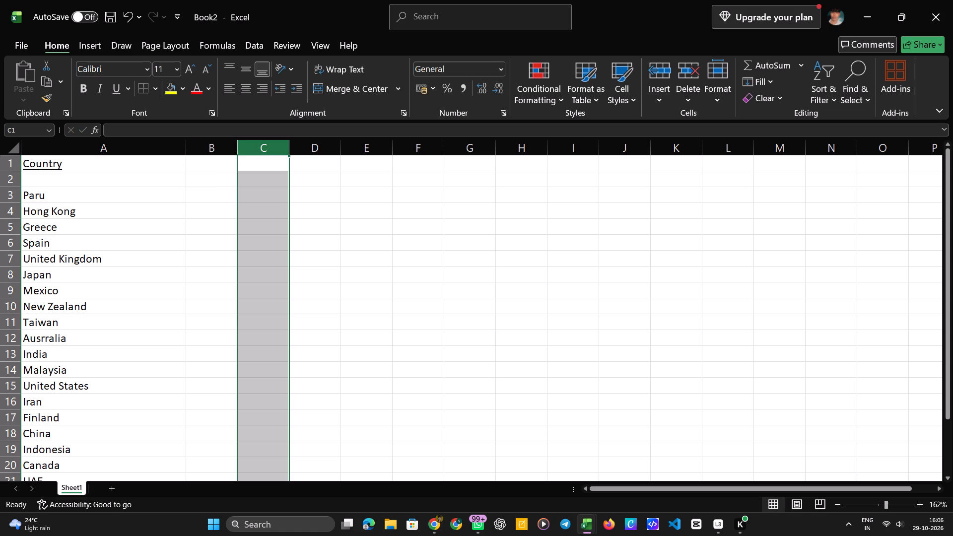
left_click(238, 147)
left_click_drag(238, 147, 254, 147)
left_click_drag(237, 148, 256, 150)
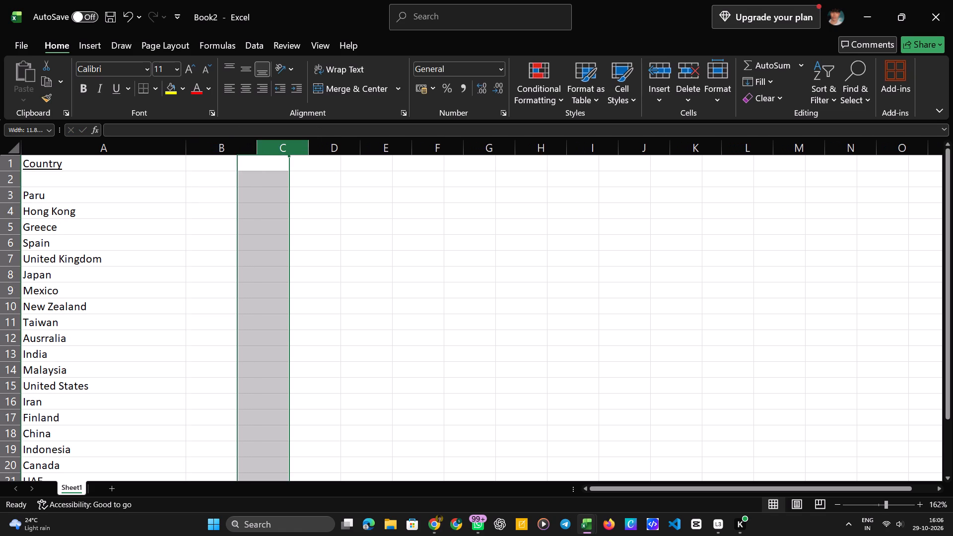
Enter $8,600 in cell B3 as the amount for Paru.
double_click(212, 195)
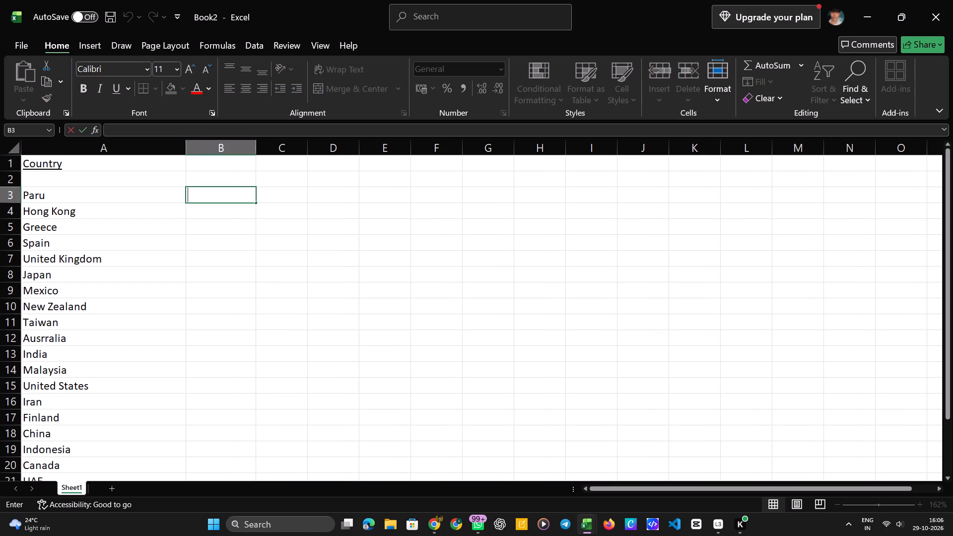
key("shift+dollar")
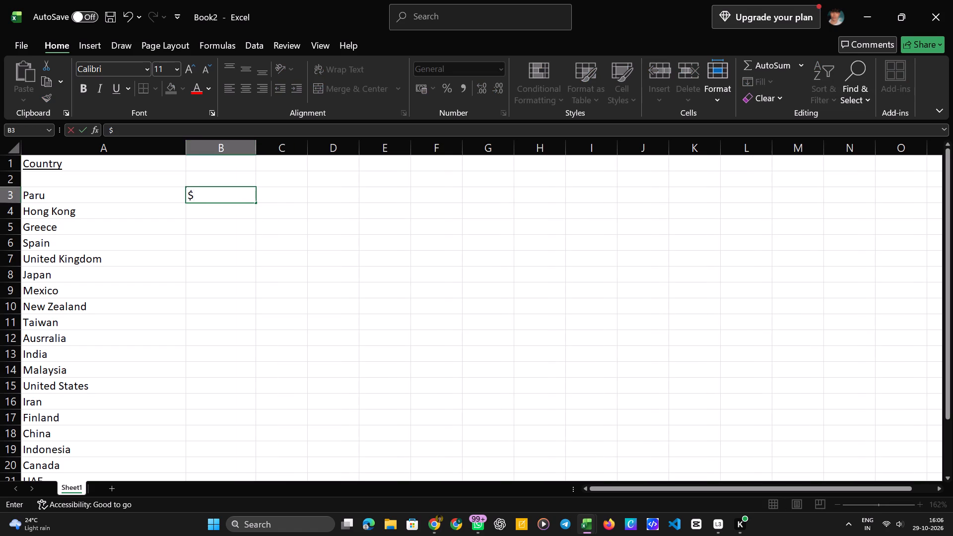
key("8")
key("comma")
type("600")
key("Return")
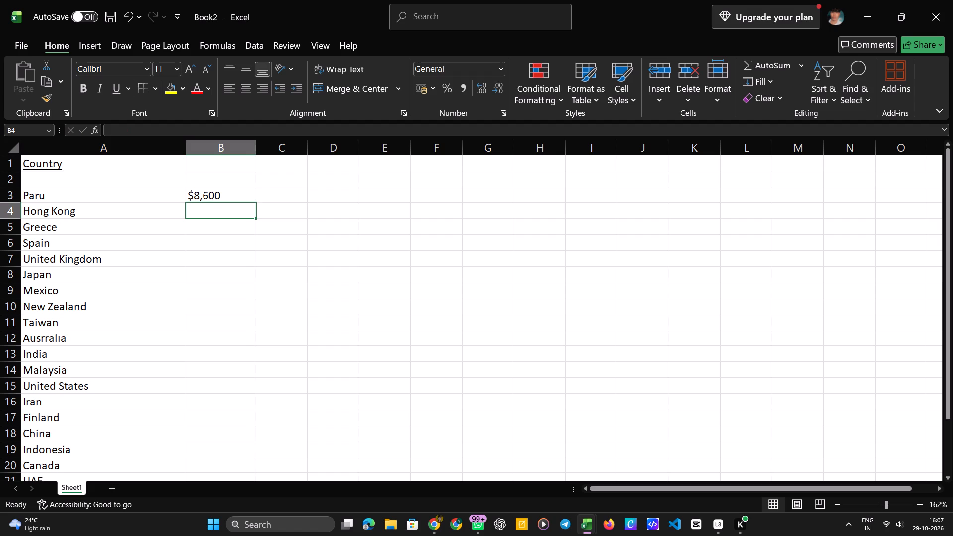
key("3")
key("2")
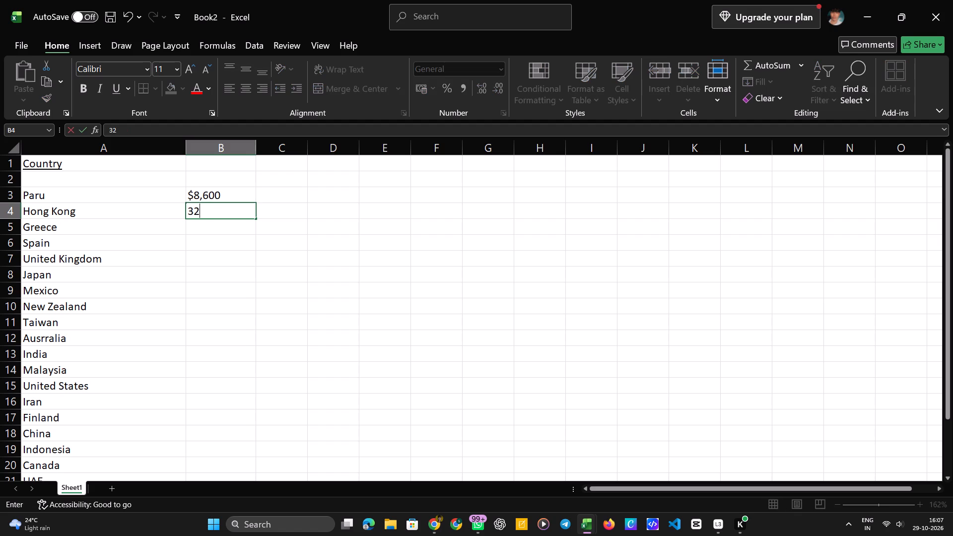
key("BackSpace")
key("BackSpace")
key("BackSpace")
Enter $32,700 in cell B4 as the amount for Hong Kong.
key("shift+dollar")
type("32")
key("comma")
type("700")
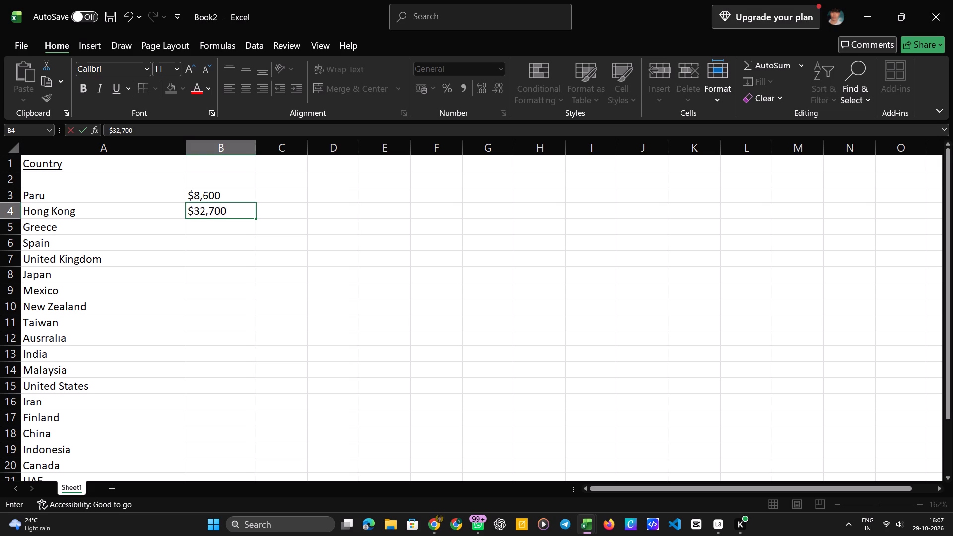
key("Return")
Begin the amount for Greece in cell B5 with the partial entry "$33,".
key("shift+dollar")
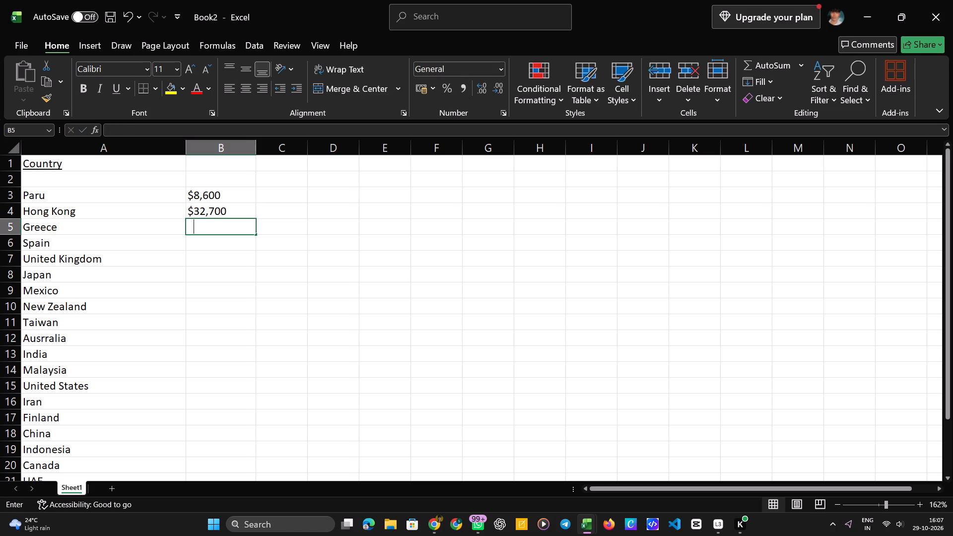
type("33")
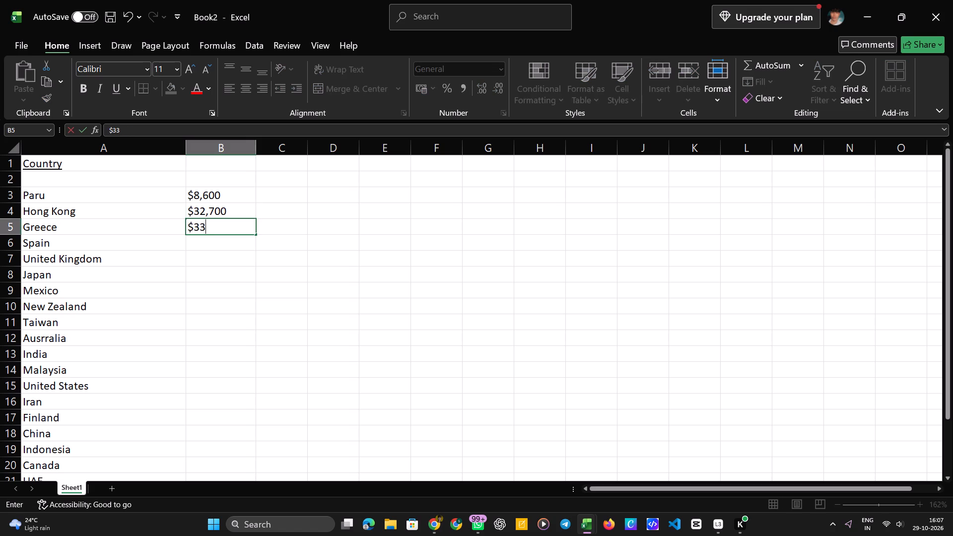
key("comma")
Change Hong Kong's amount in cell B4 to $42,700.
left_click(203, 210)
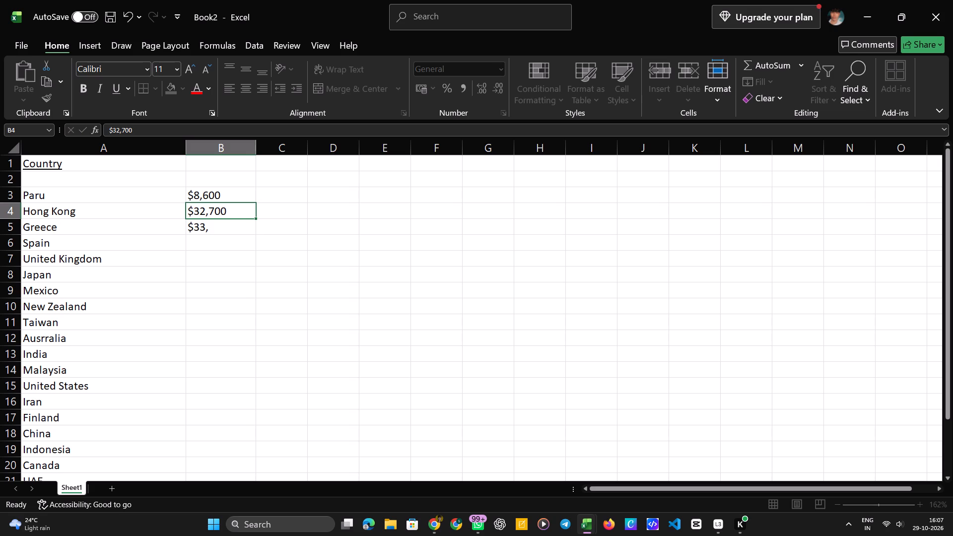
double_click(197, 210)
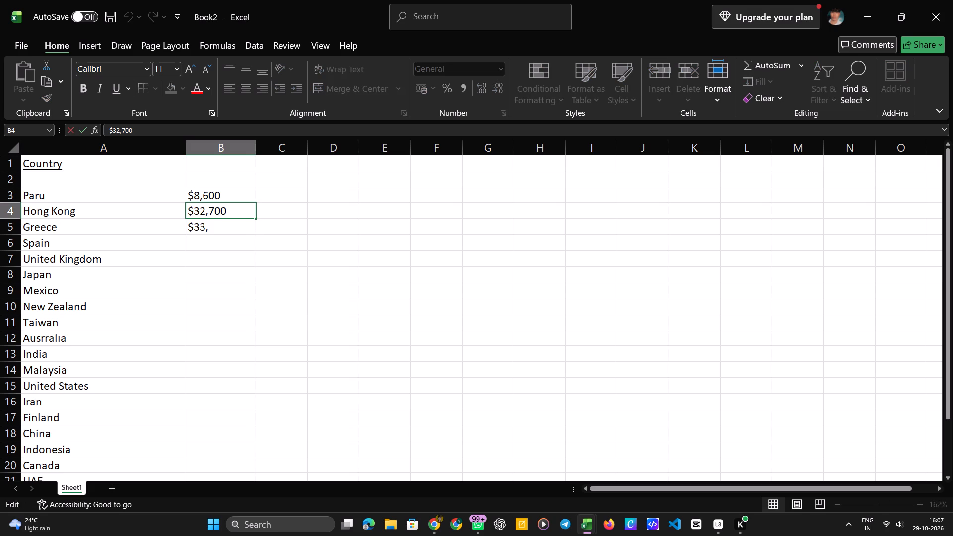
key("BackSpace")
key("4")
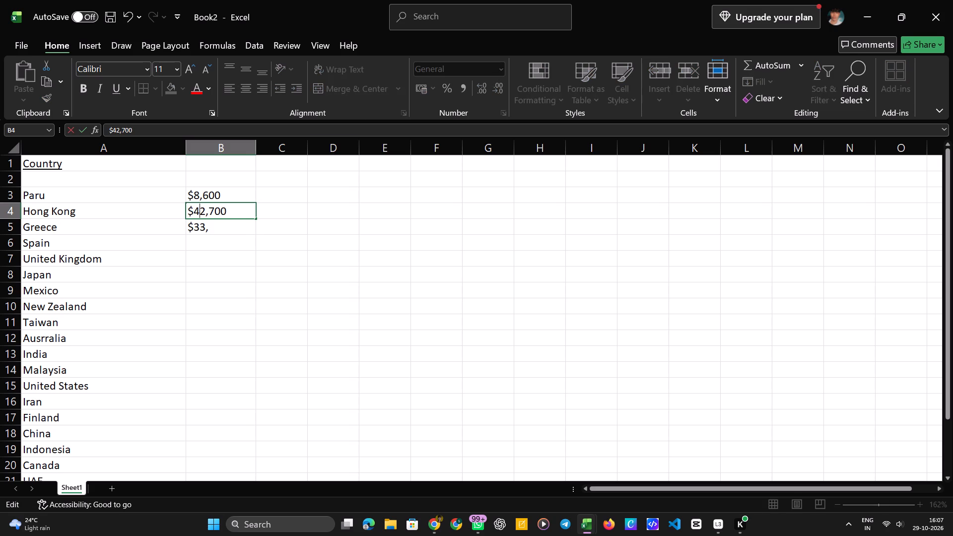
Complete the amount for Greece in cell B5 as $33,100 and commit the entry.
triple_click(221, 226)
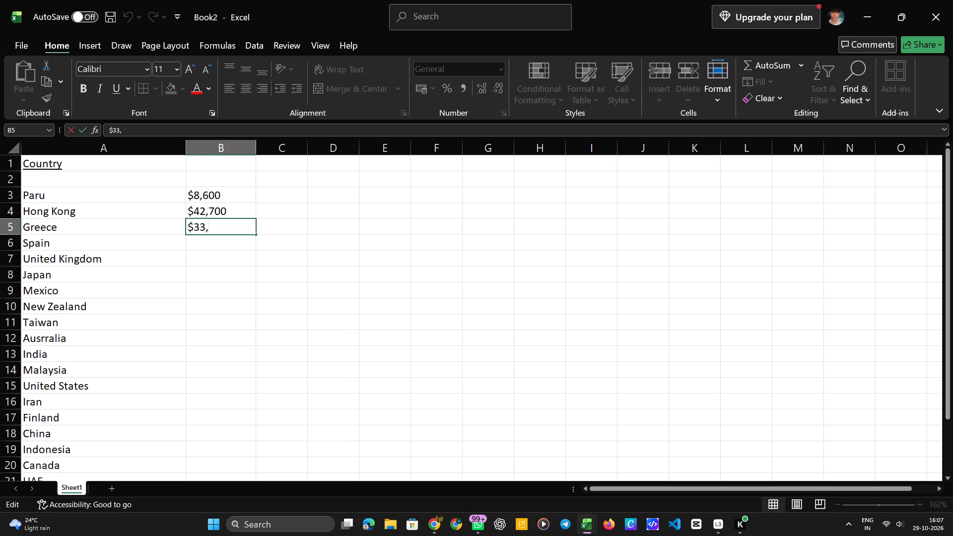
key("1")
type("00")
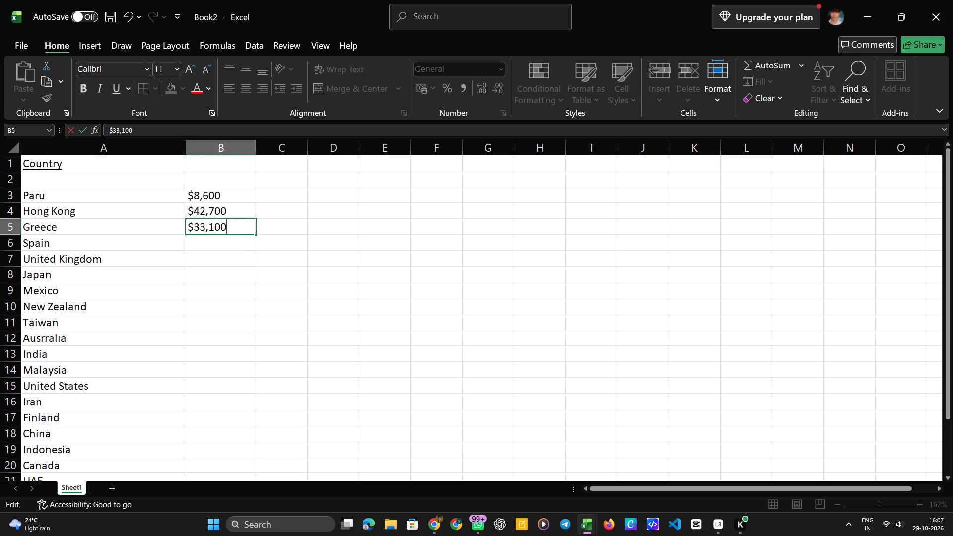
left_click(202, 243)
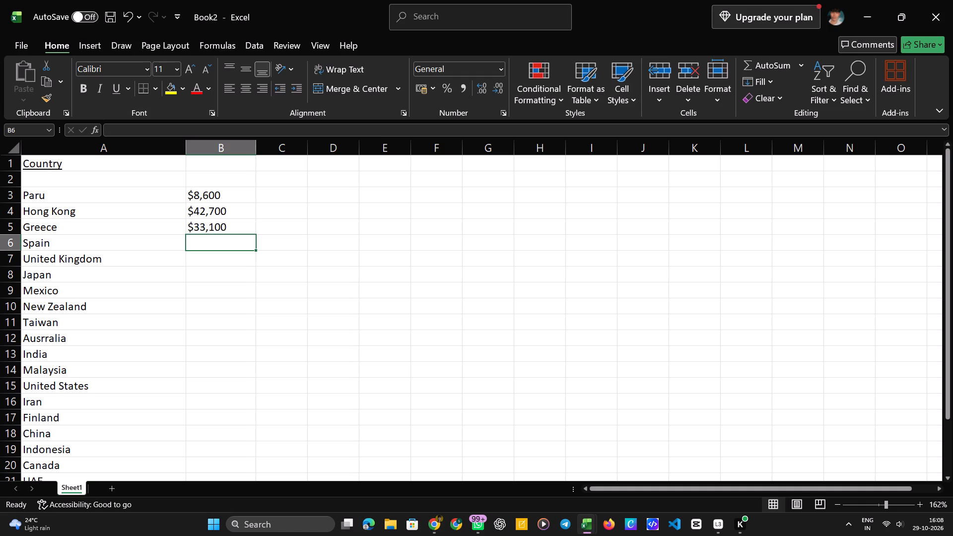
Begin the amount for Spain in cell B6 with the partial entry "$35,".
left_click(193, 261)
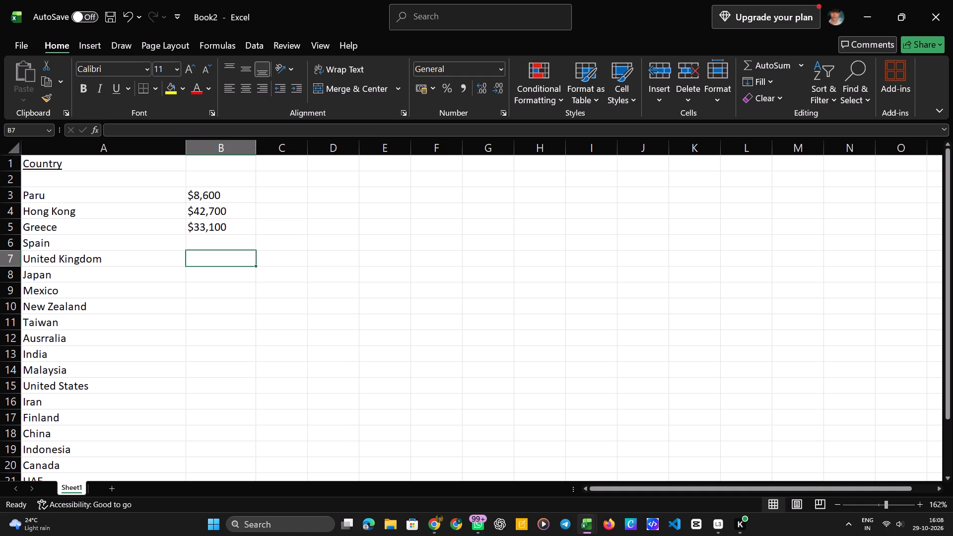
left_click(204, 243)
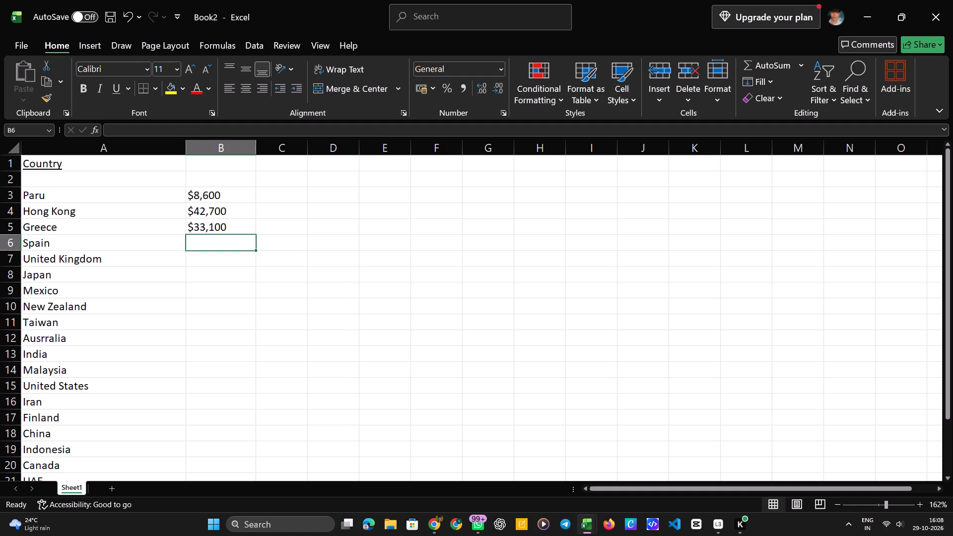
key("shift+dollar")
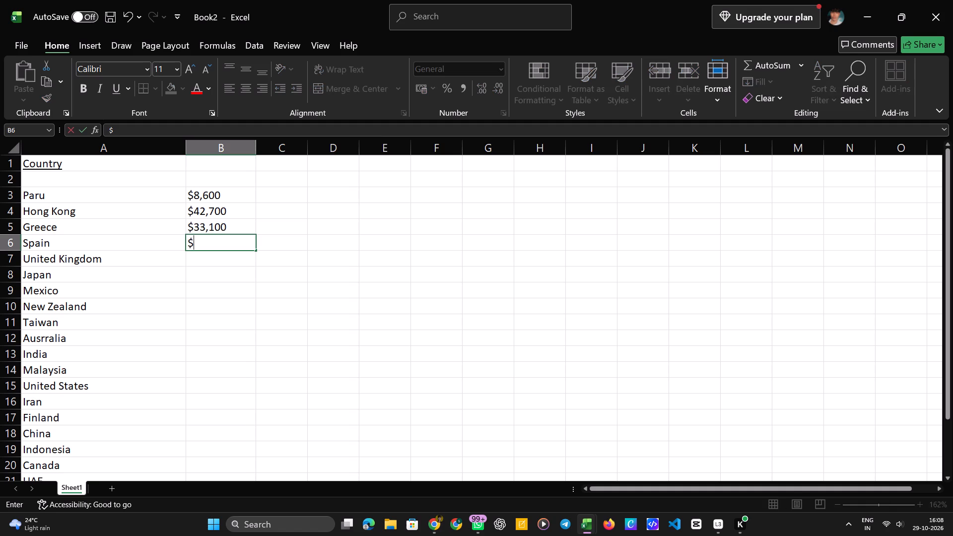
type("35")
key("shift+less")
key("BackSpace")
key("comma")
Change Greece's amount in cell B5 to $32,100.
left_click(204, 227)
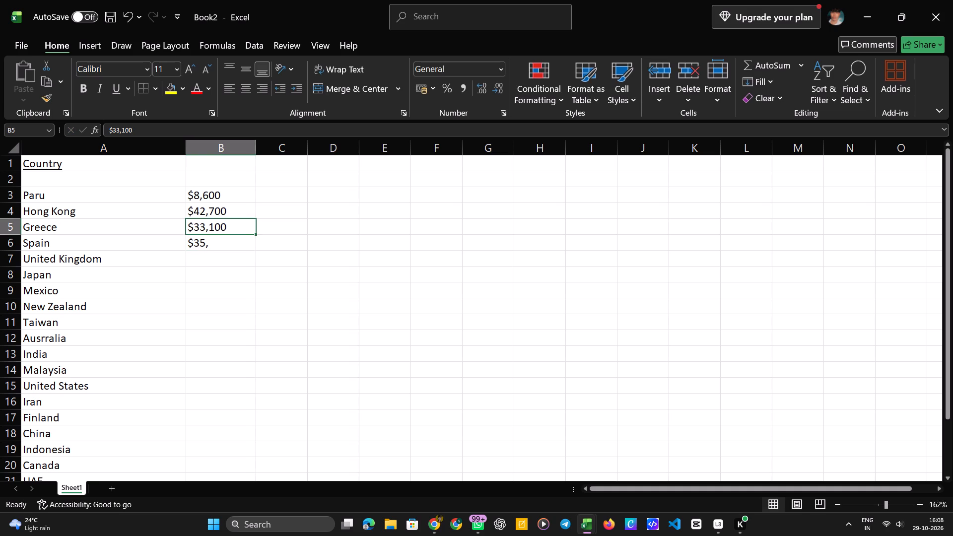
double_click(205, 225)
key("BackSpace")
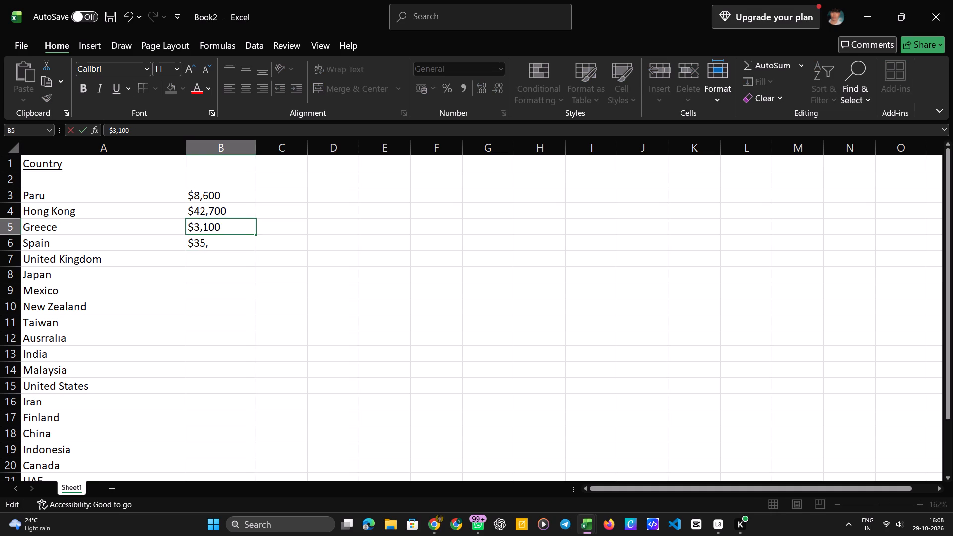
key("2")
Change Spain's amount in cell B6 to $33,700.
left_click(203, 241)
left_click(204, 241)
left_click(204, 241)
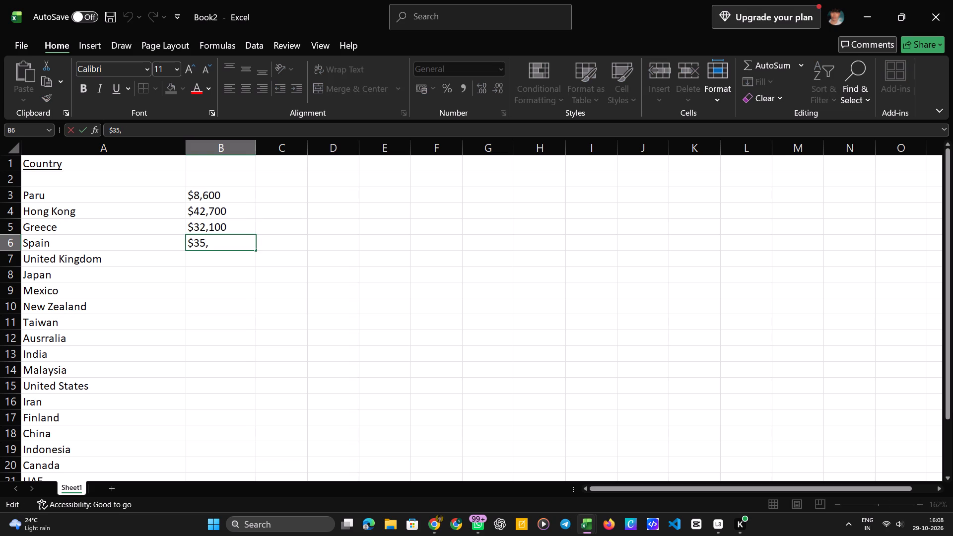
key("BackSpace")
key("3")
key("Right")
key("Right")
key("7")
type("00")
key("Return")
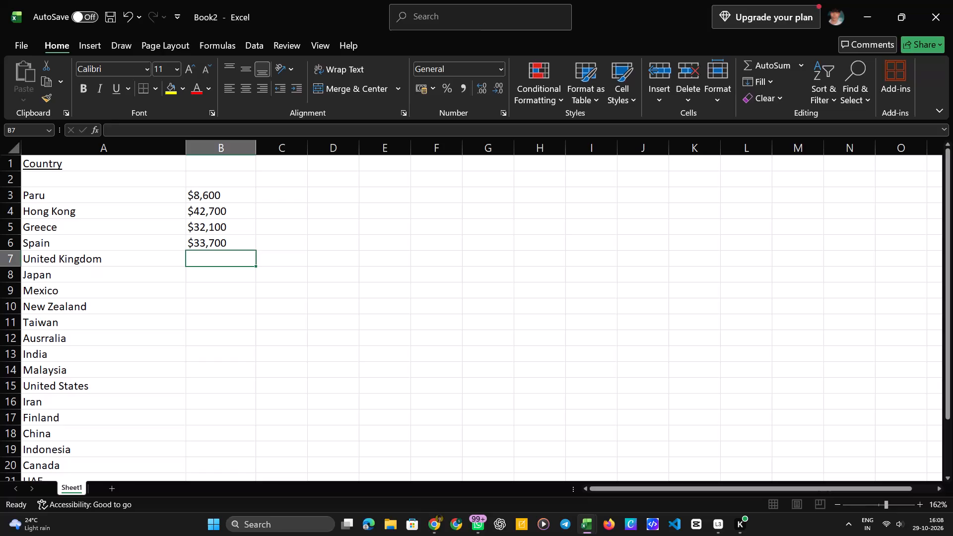
Begin the amount for the United Kingdom in cell B7 with the partial entry "$".
key("shift+dollar")
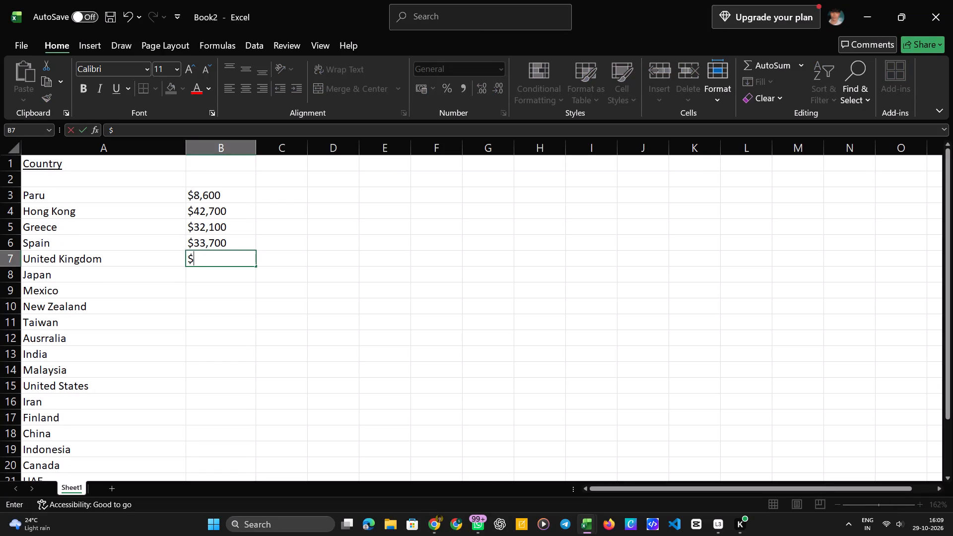
Extend the underlined header in cell A1 so it reads "Country Rank".
left_click(131, 160)
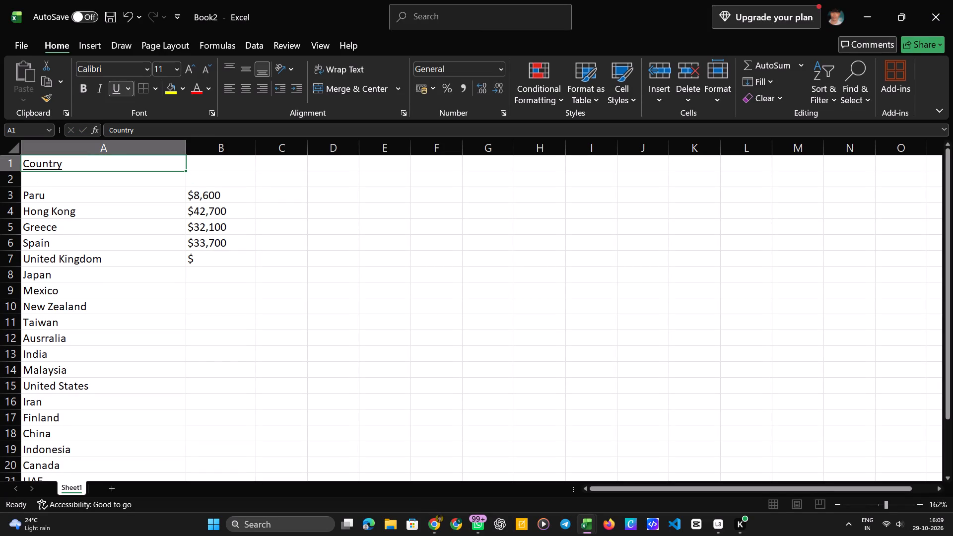
double_click(74, 164)
key("space")
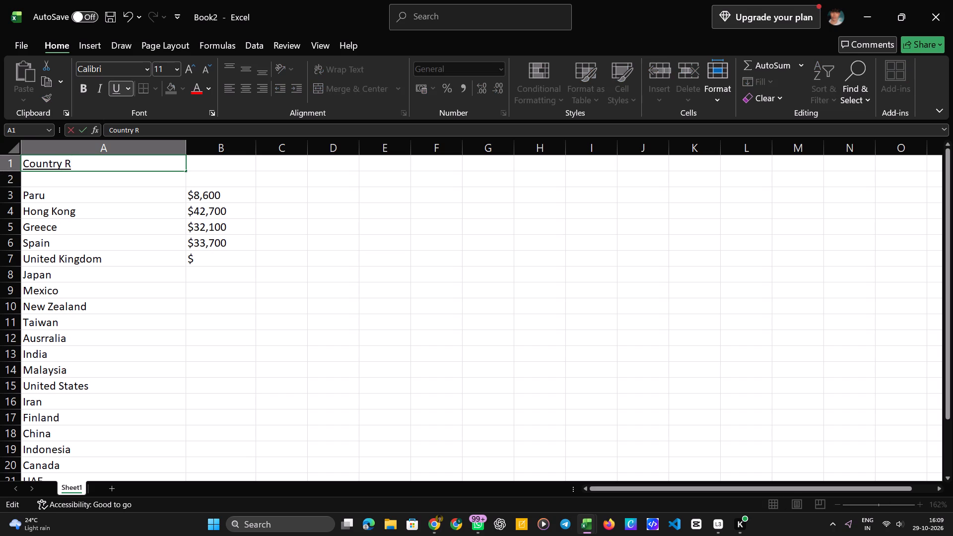
type("ank")
left_click(239, 161)
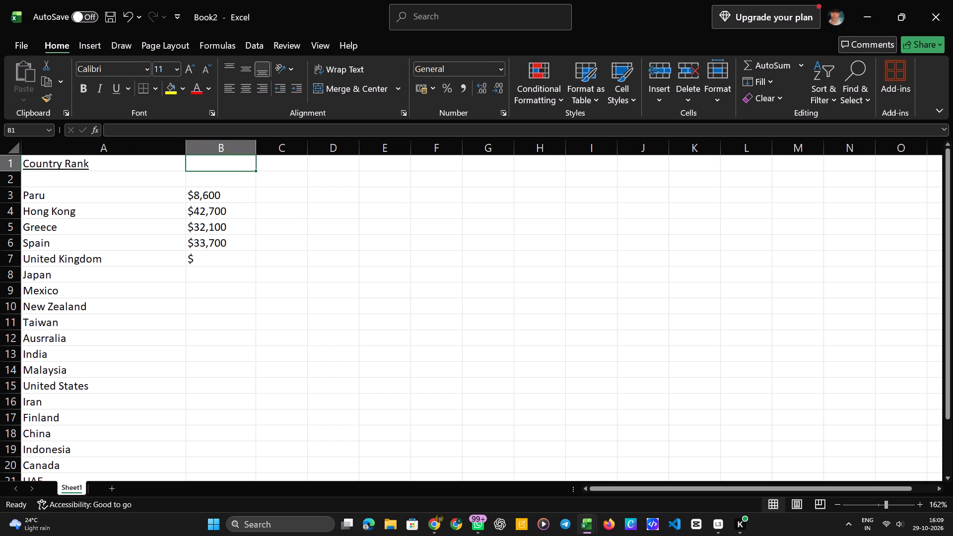
Widen column B slightly, to a width of about 13.4.
left_click_drag(256, 153, 265, 155)
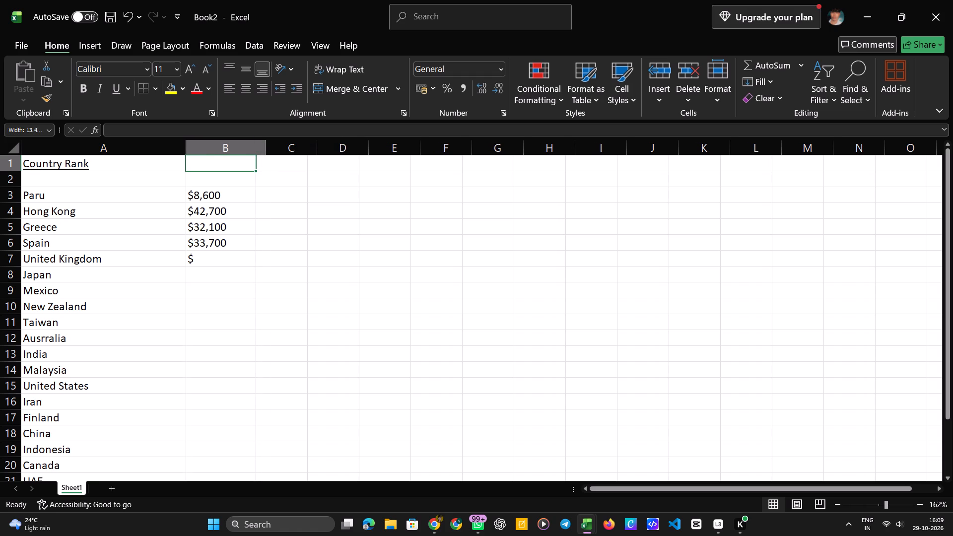
left_click(234, 176)
left_click(228, 165)
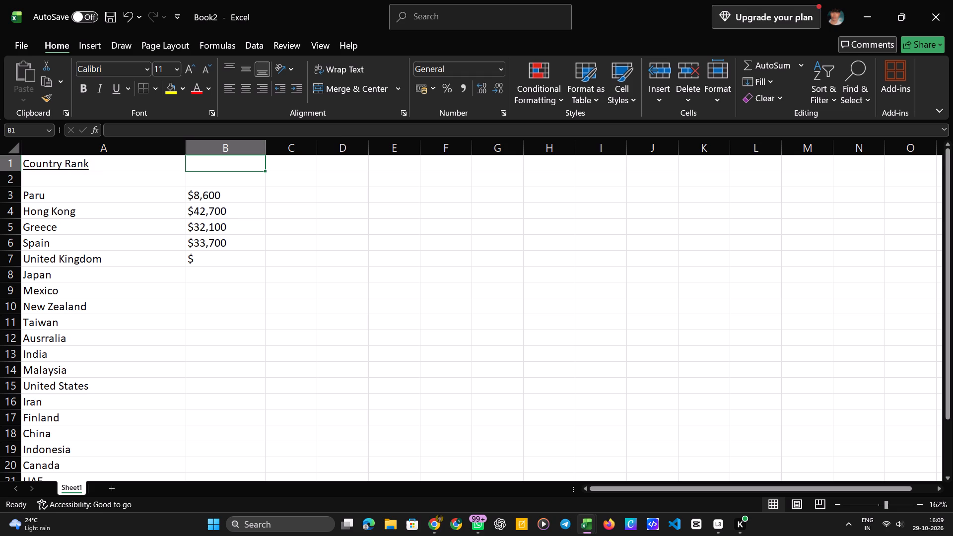
Widen the empty column D to nearly twice its width.
left_click(45, 159)
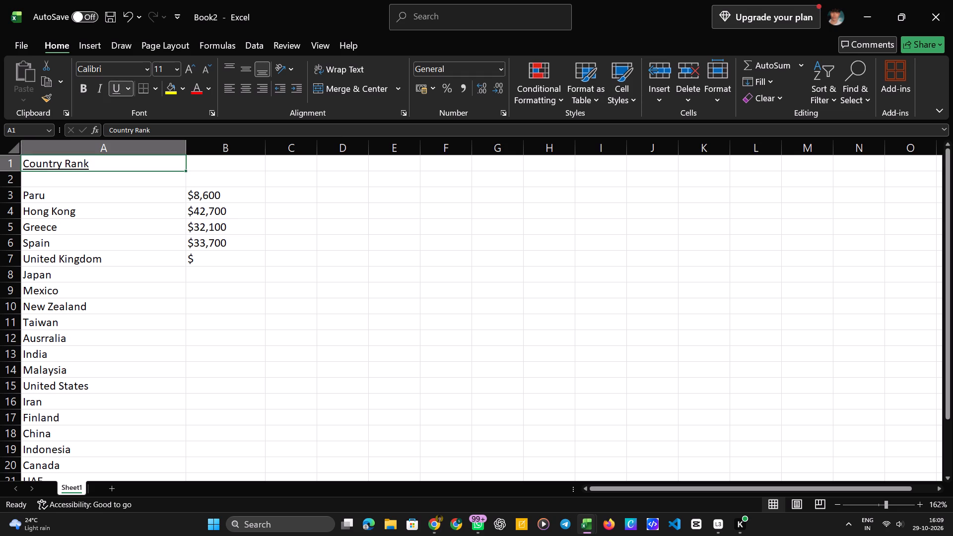
left_click(269, 161)
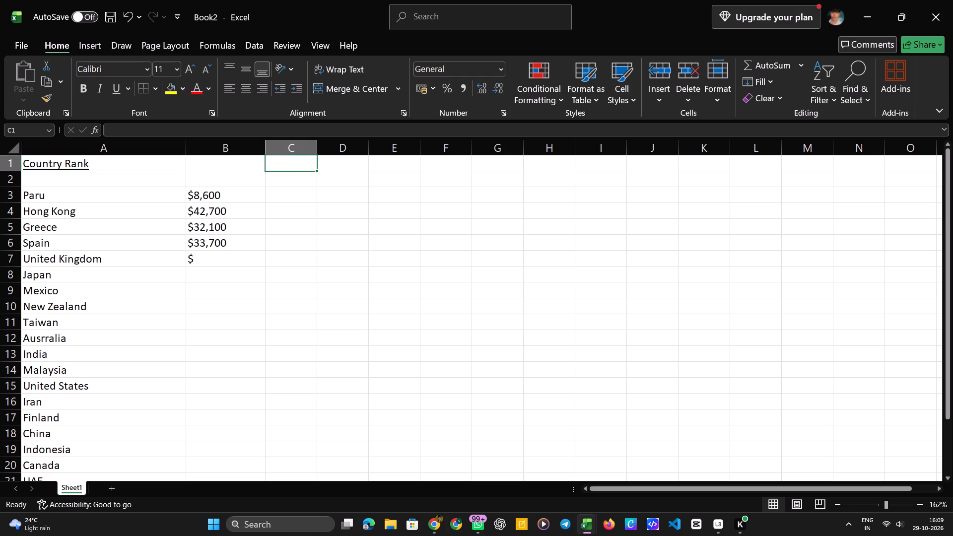
left_click(339, 169)
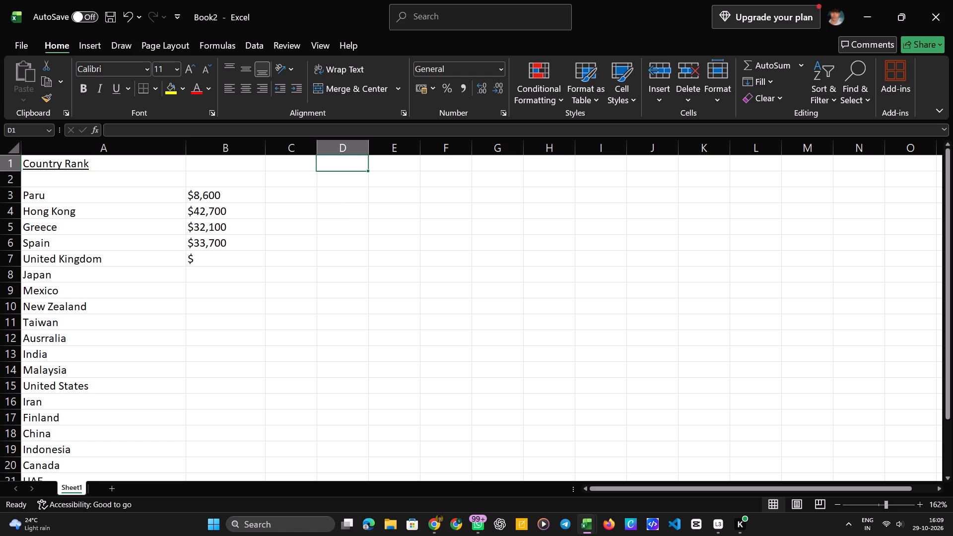
left_click_drag(369, 151, 410, 151)
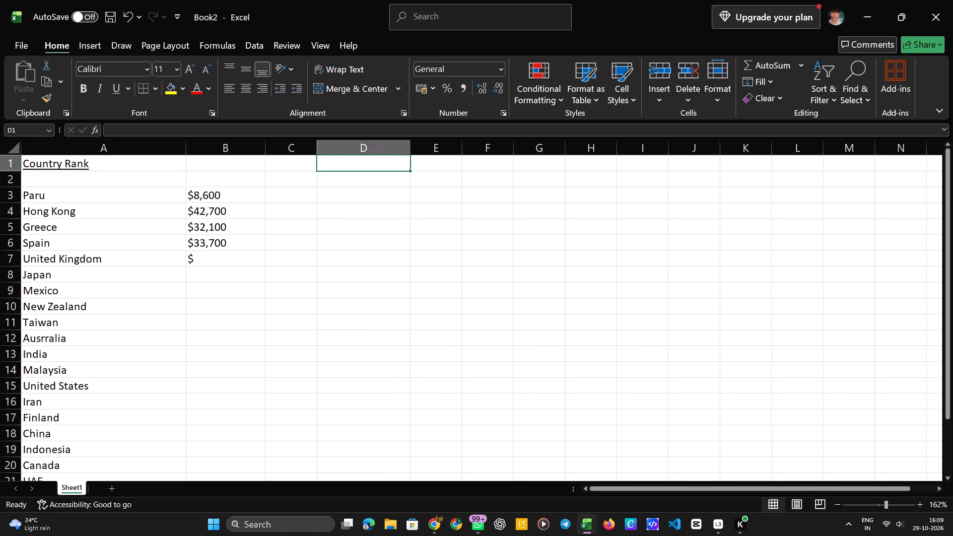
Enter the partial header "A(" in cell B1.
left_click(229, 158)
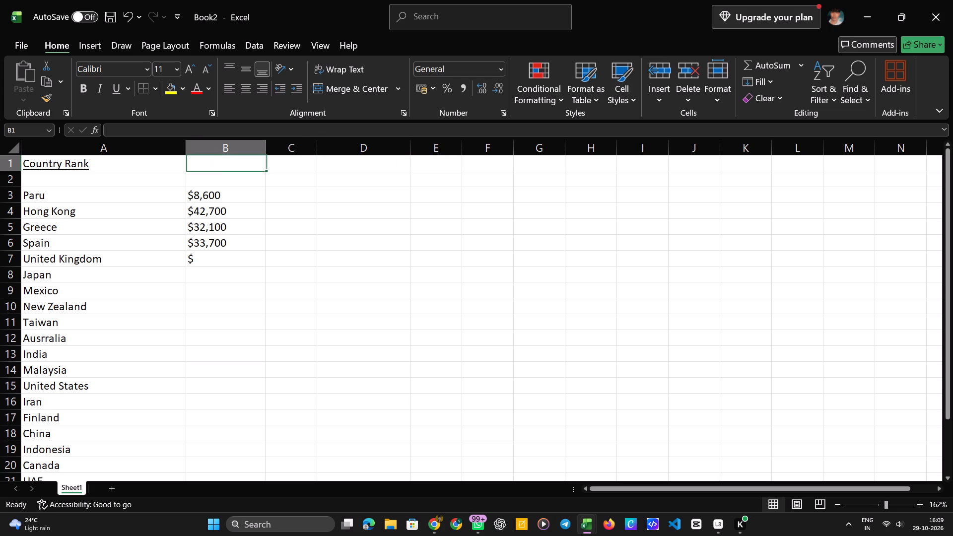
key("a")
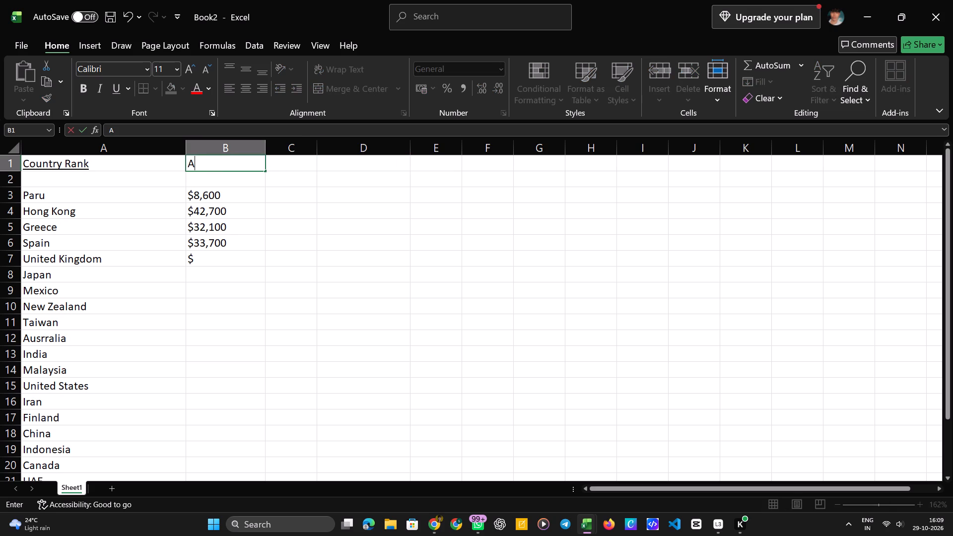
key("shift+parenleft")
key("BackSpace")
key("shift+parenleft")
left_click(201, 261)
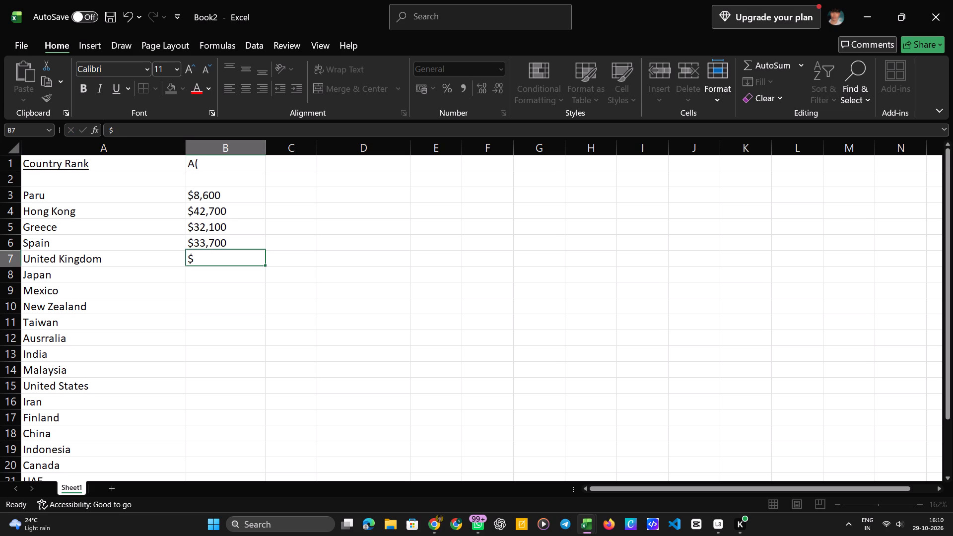
Replace the entry in cell B1 with the header "A (2010)=".
left_click(222, 167)
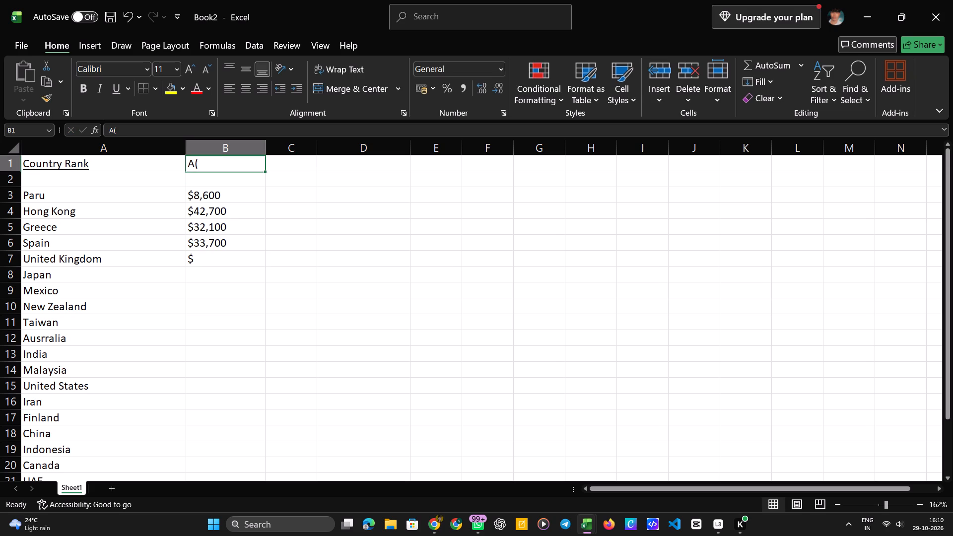
type("201")
key("BackSpace")
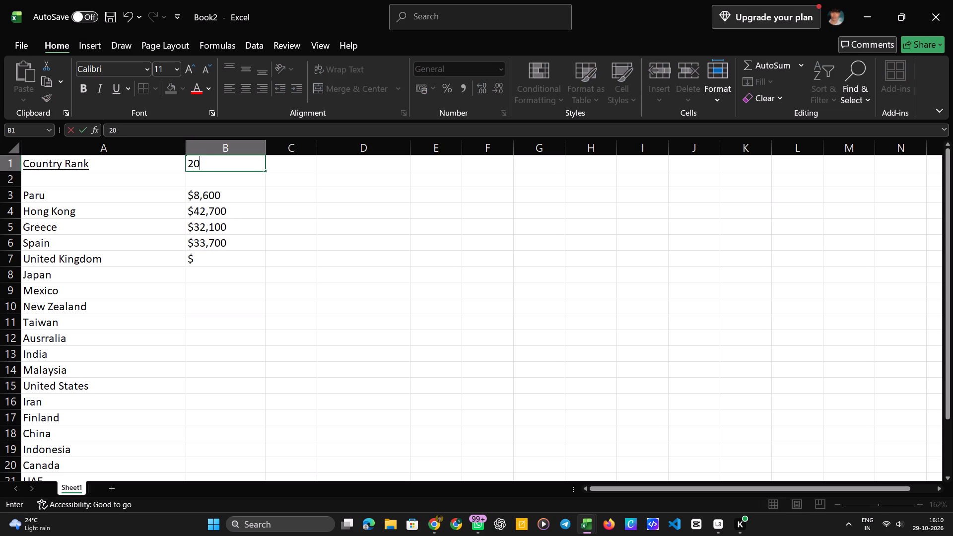
key("BackSpace")
key("BackSpace")
key("a")
key("a")
key("space")
key("shift+parenleft")
key("2")
key("0")
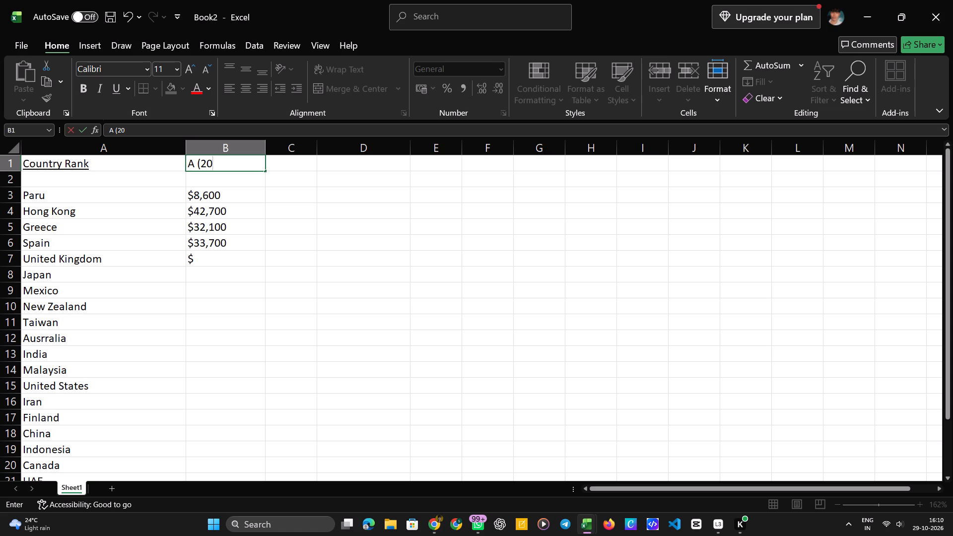
key("1")
key("0")
key("shift+parenright")
key("equal")
key("Return")
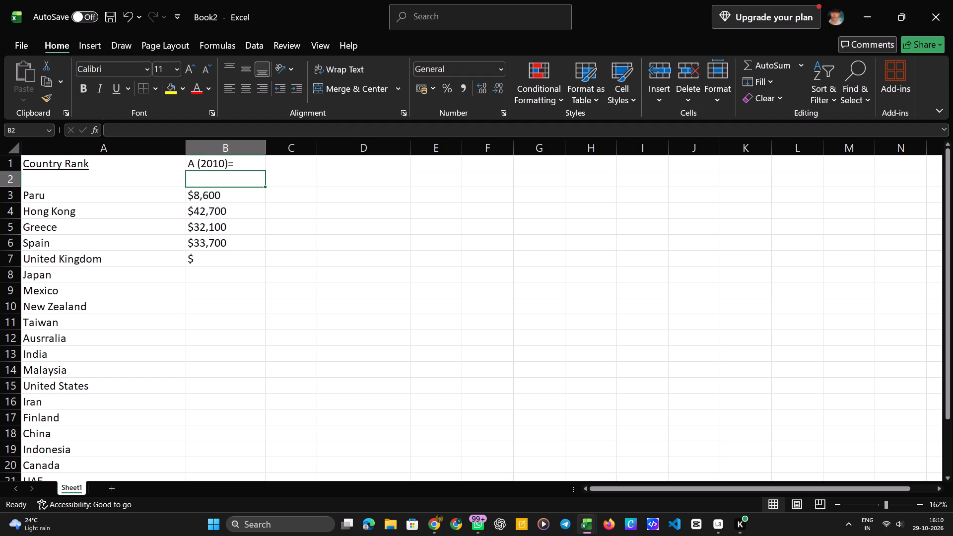
Enter the second header line "US$GDP/p" in cell B2.
key("u")
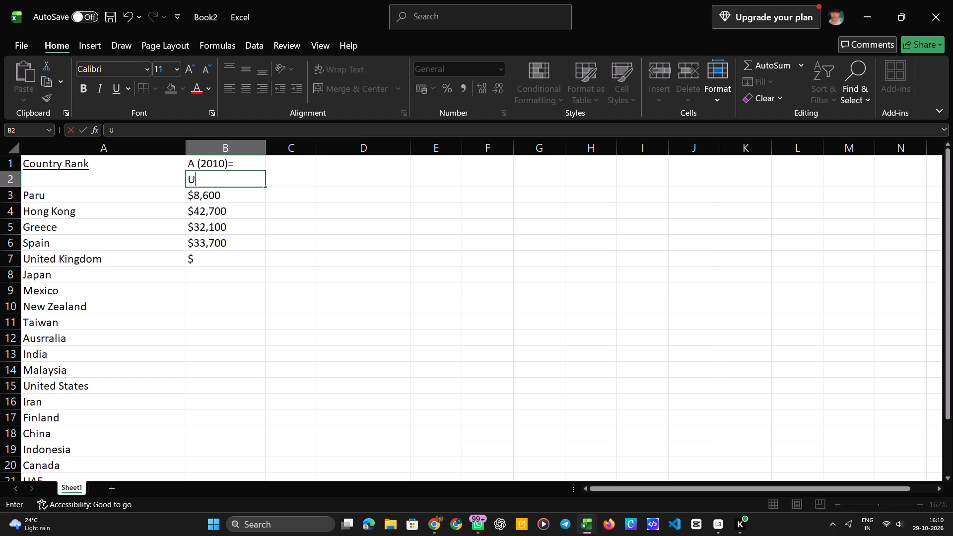
key("s")
key("shift+dollar")
key("g")
type("GD")
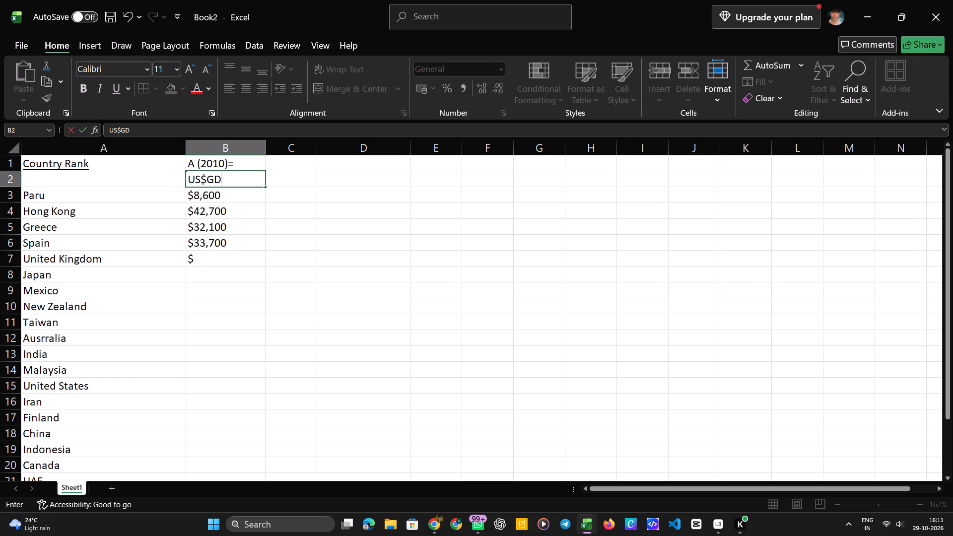
key("p")
key("slash")
key("p")
left_click(233, 166)
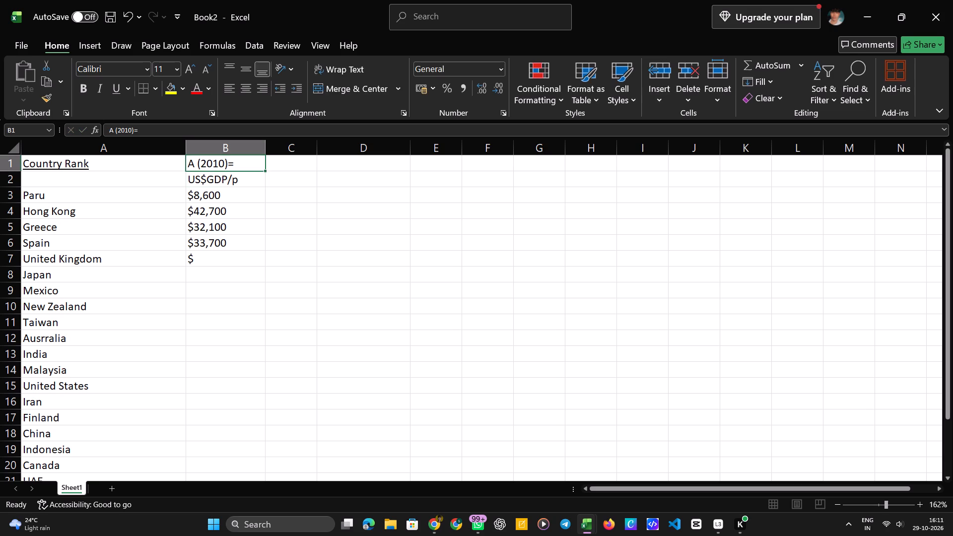
Apply the green Good cell style to the two header cells B1:B2.
left_click_drag(202, 162, 217, 179)
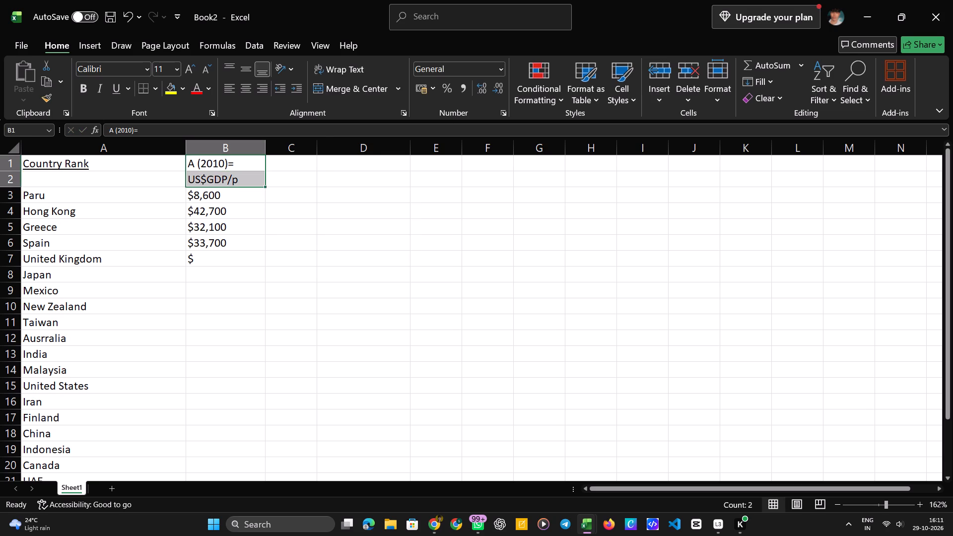
left_click(546, 76)
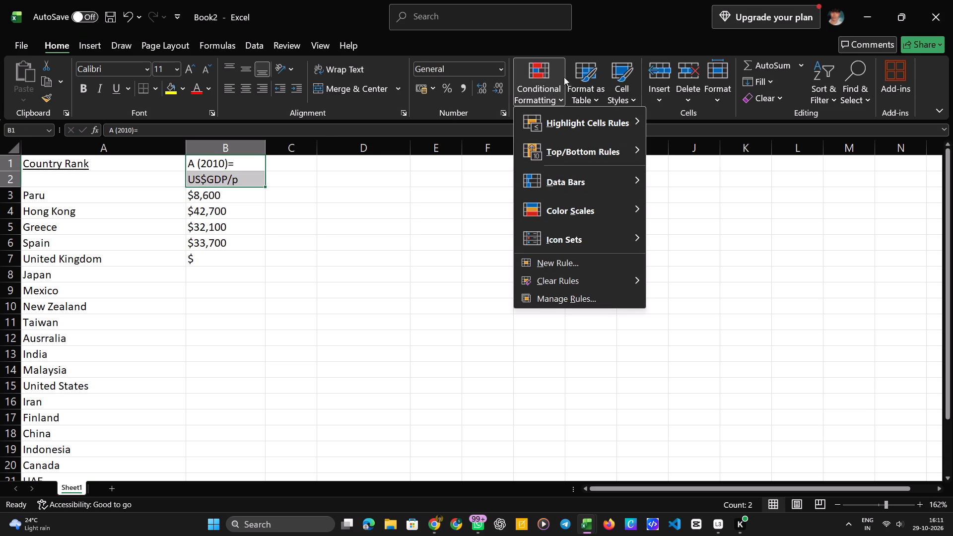
left_click(623, 71)
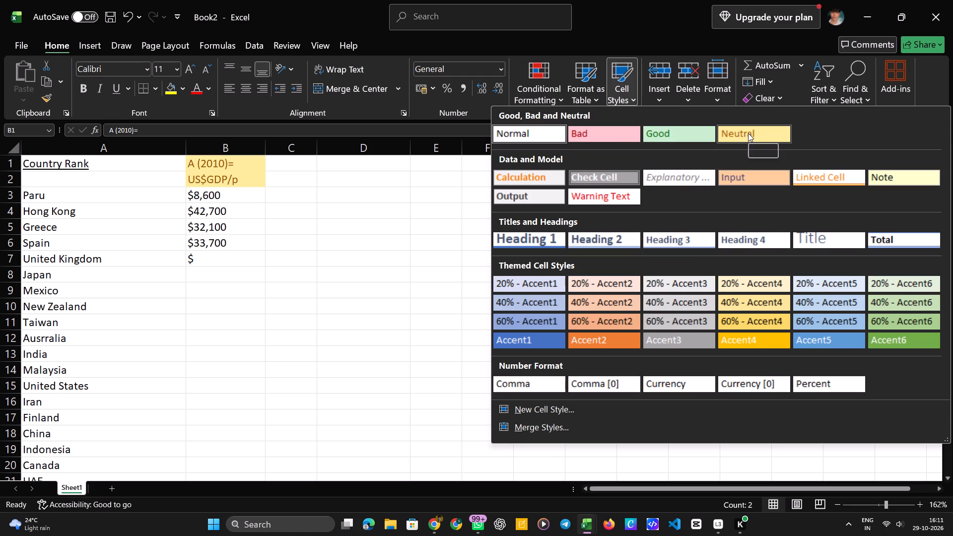
left_click(682, 133)
left_click(258, 213)
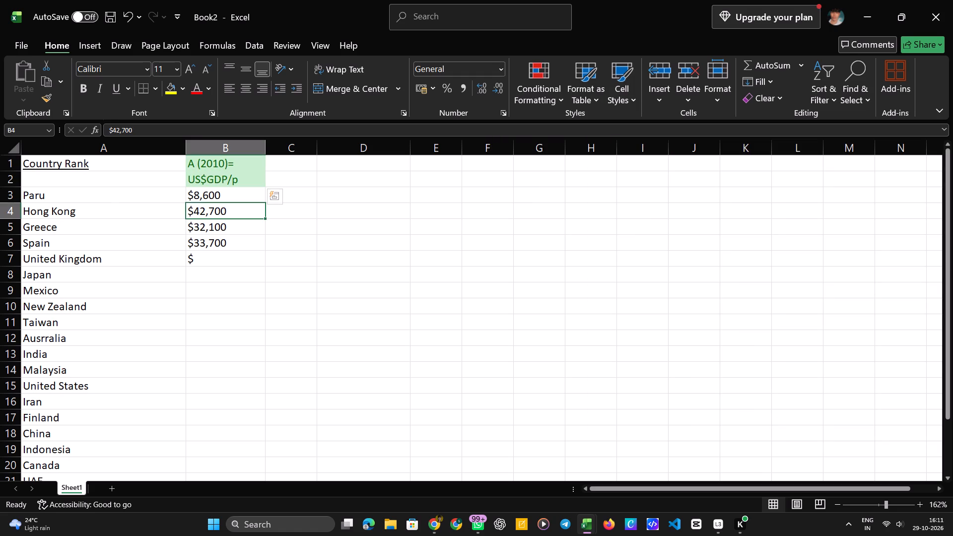
Apply the Good cell style to cells A1:A2, covering the Country Rank header.
left_click(123, 172)
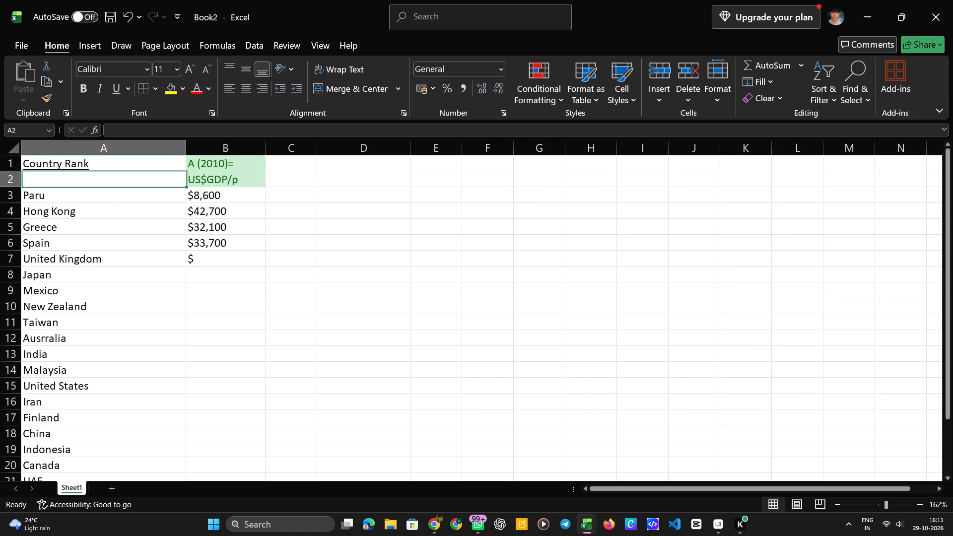
left_click_drag(30, 160, 155, 173)
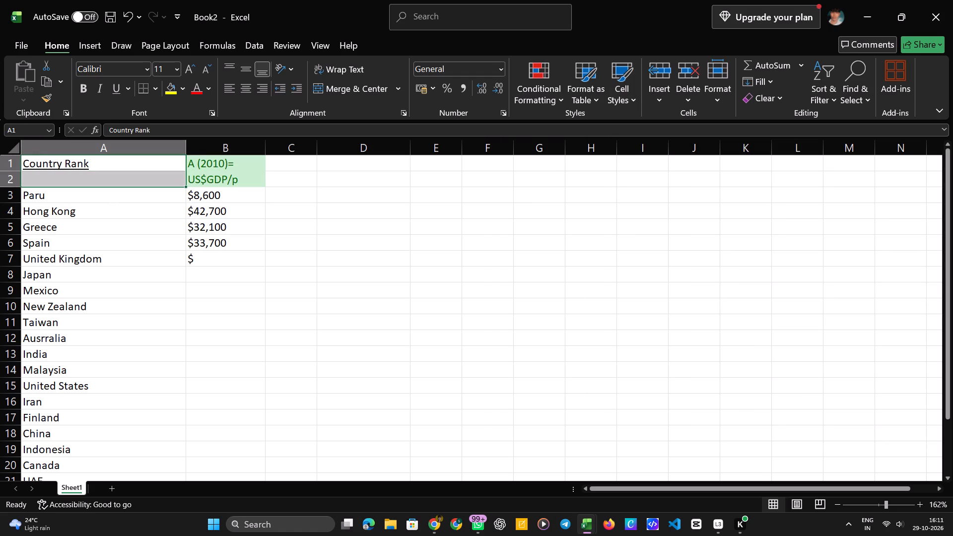
left_click(623, 86)
left_click(663, 130)
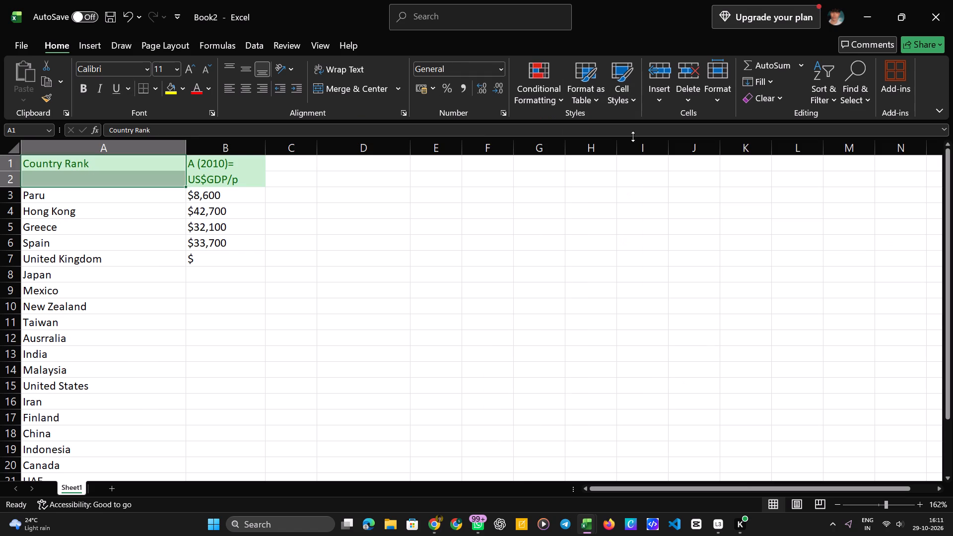
Widen the empty column C to a width of about 13, roughly matching column B.
left_click(278, 164)
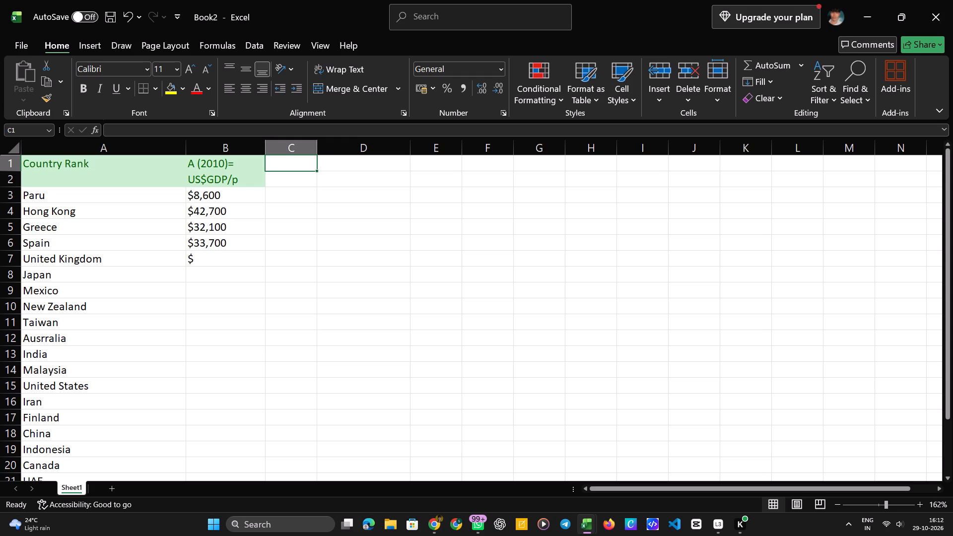
left_click(287, 164)
left_click_drag(317, 146, 349, 149)
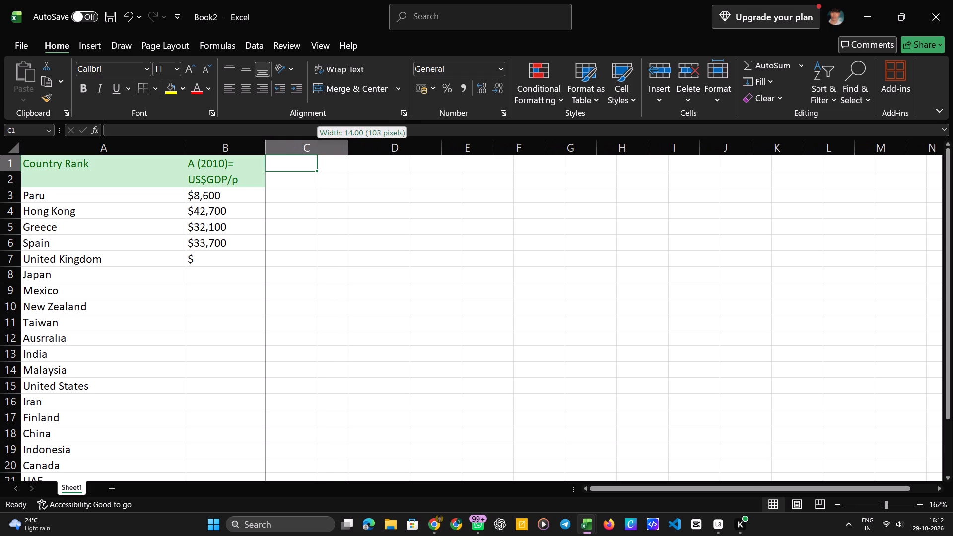
left_click_drag(349, 149, 353, 150)
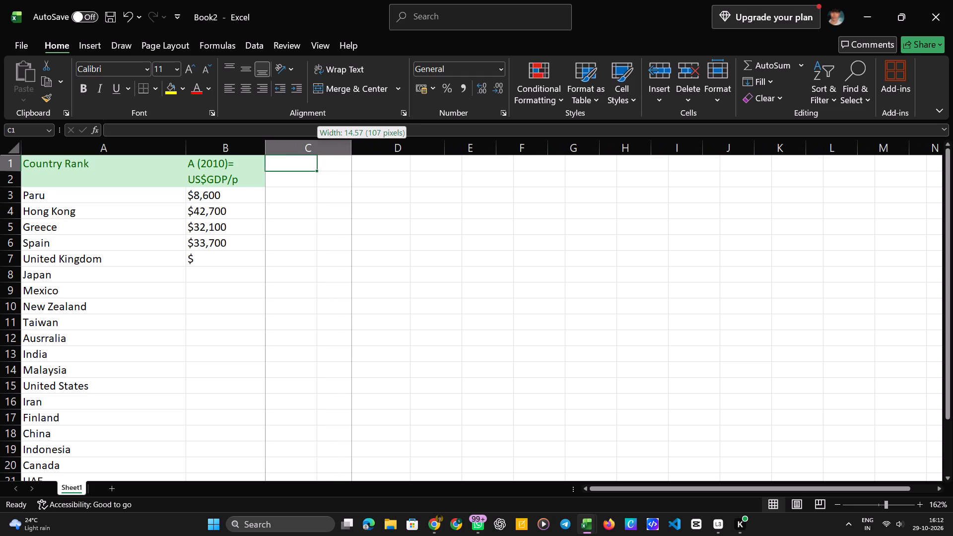
left_click_drag(353, 150, 352, 149)
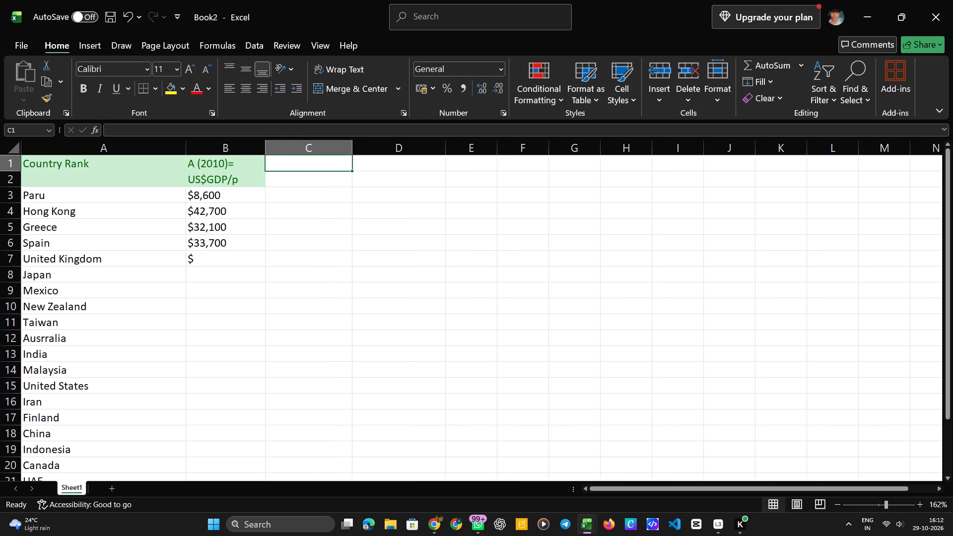
left_click(308, 180)
left_click(304, 165)
left_click_drag(351, 147, 341, 146)
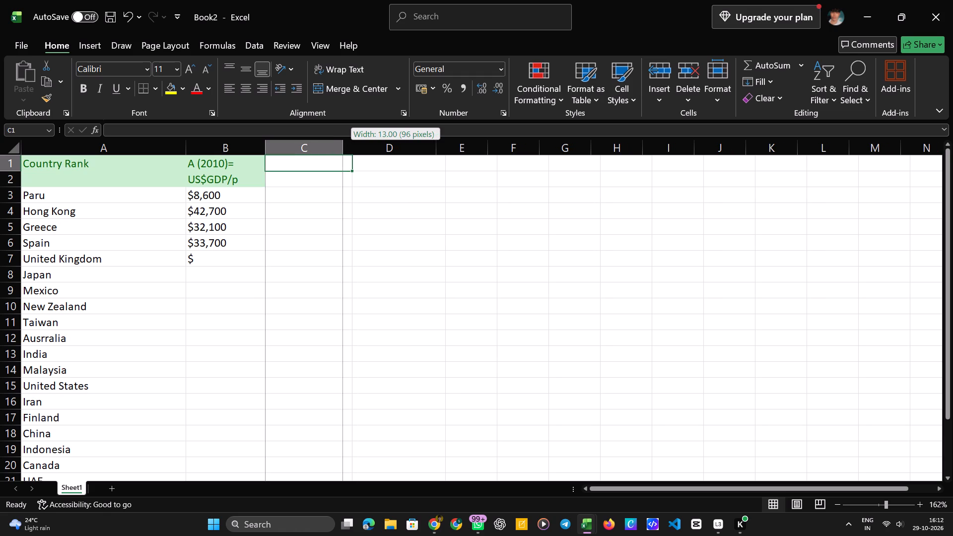
left_click_drag(341, 146, 342, 146)
Enter the header "B(2005)=" in cell C1.
double_click(309, 163)
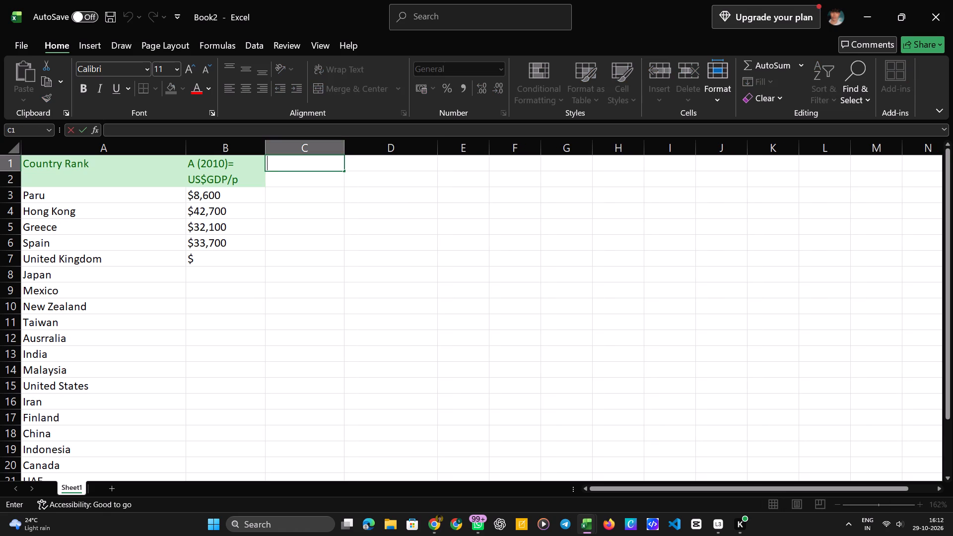
key("b")
key("shift+parenleft")
key("2")
type("00")
key("5")
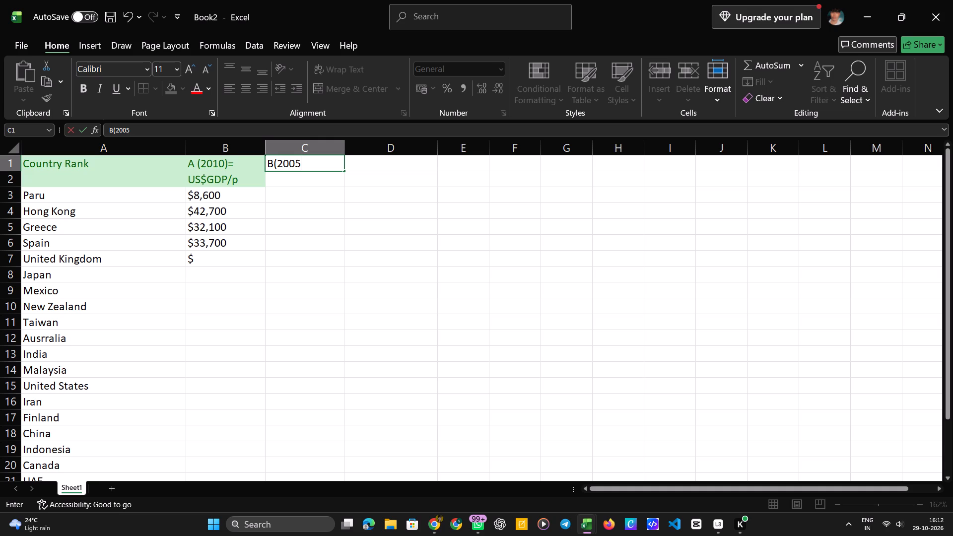
key("shift+parenright")
key("equal")
key("Return")
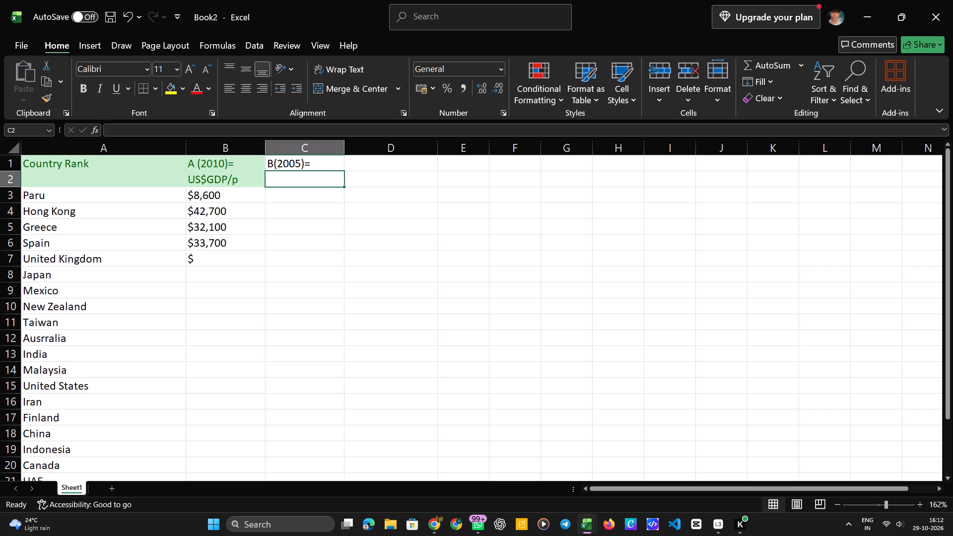
Enter "KgOE/p" in cell C2 as the second line of the B(2005)= header.
key("k")
key("BackSpace")
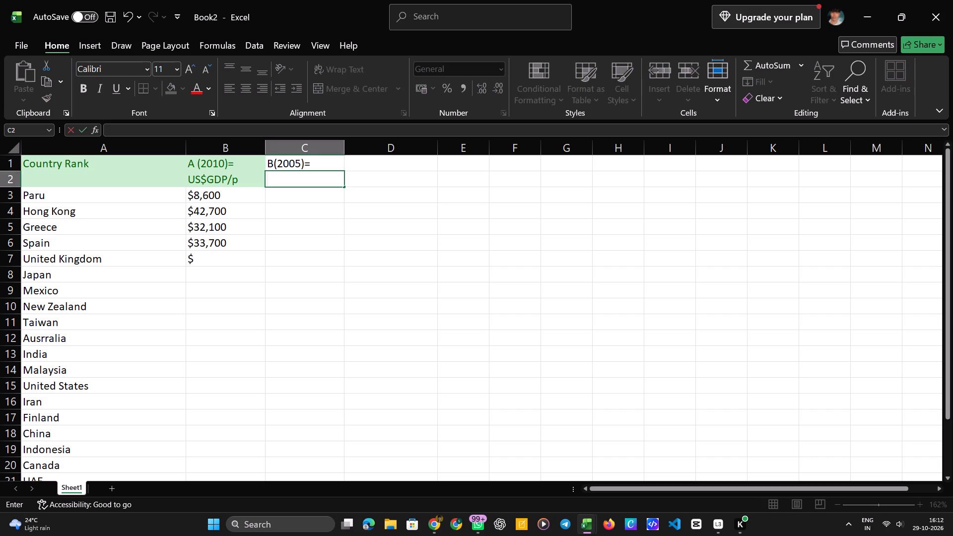
key("k")
key("g")
key("BackSpace")
key("g")
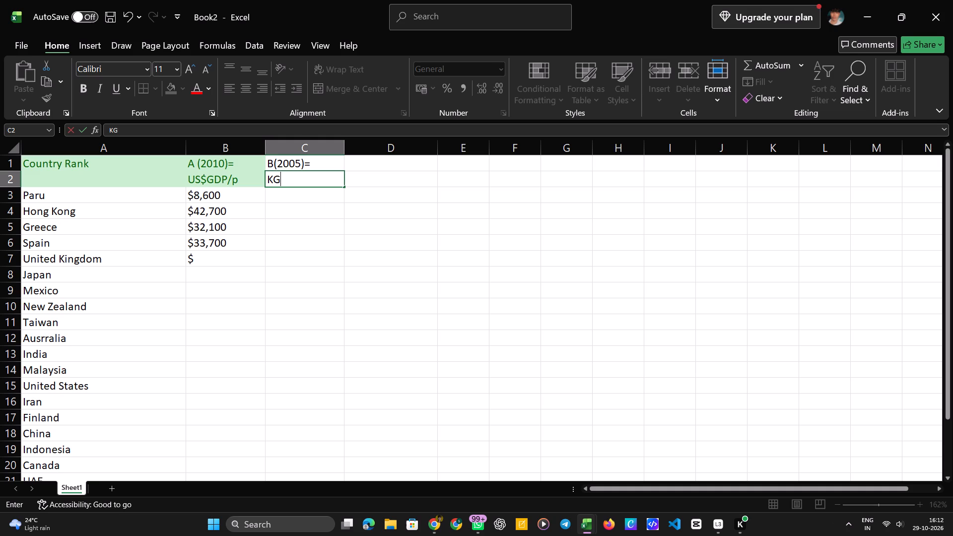
key("BackSpace")
key("g")
key("e")
key("slash")
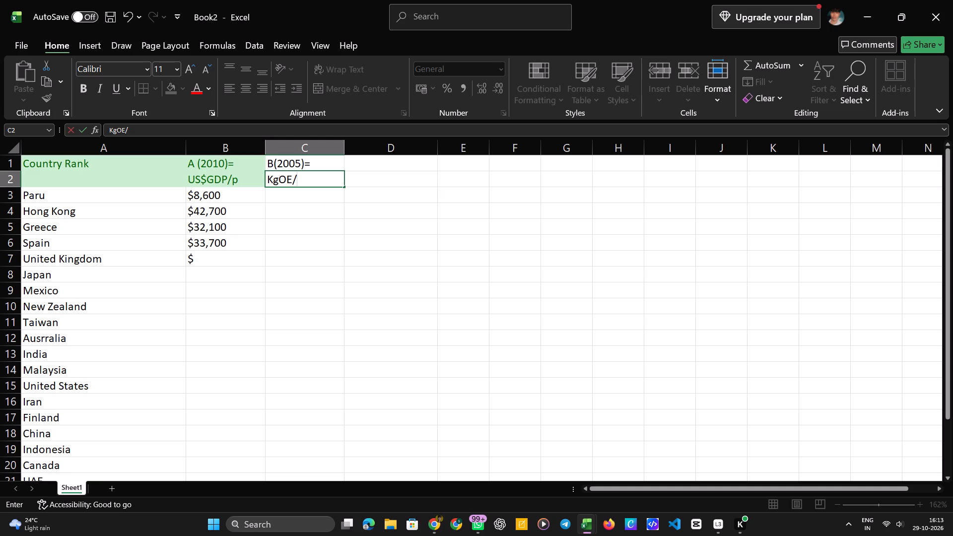
key("p")
left_click(318, 199)
Apply the green Good cell style to the header cells C1:C2.
left_click(307, 165)
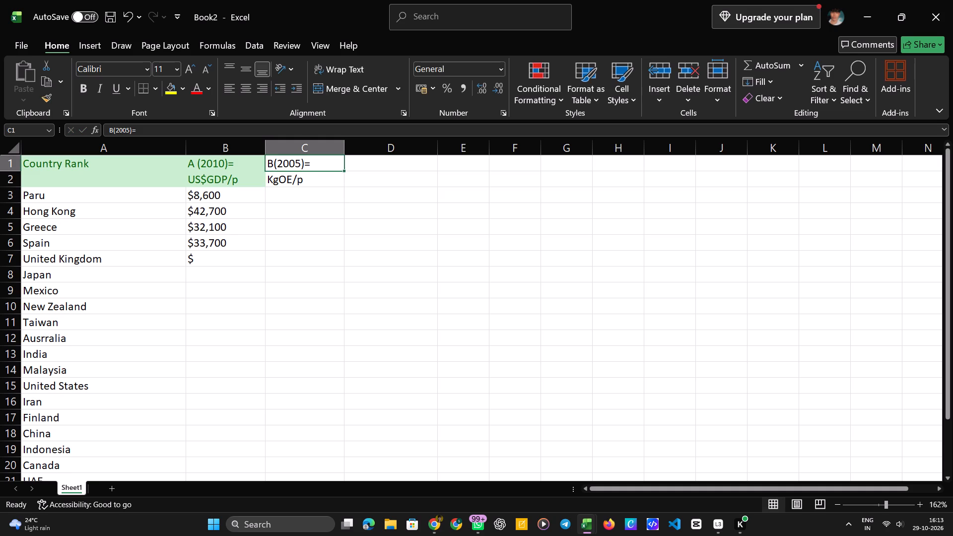
left_click_drag(297, 164, 303, 180)
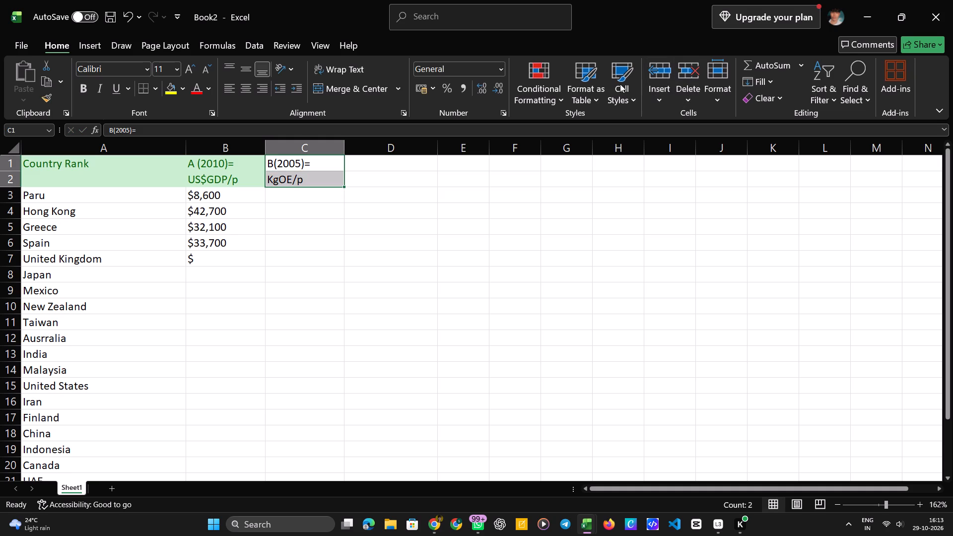
left_click(619, 76)
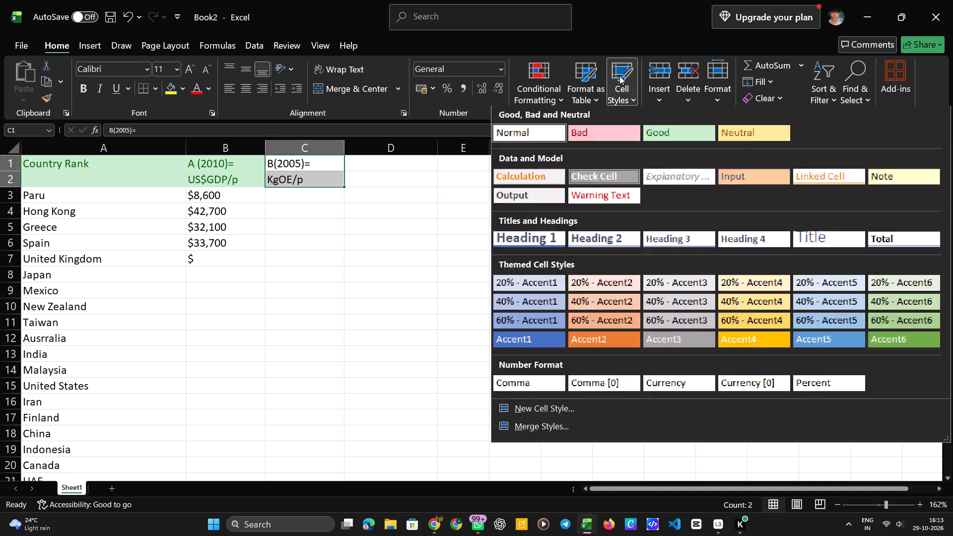
left_click(675, 131)
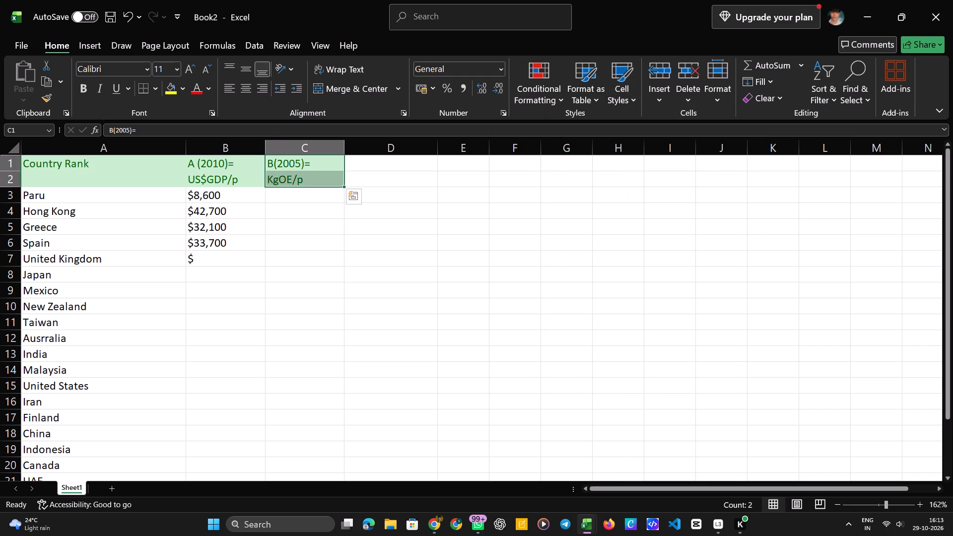
Widen the empty column D slightly to make room for a longer header.
left_click(382, 165)
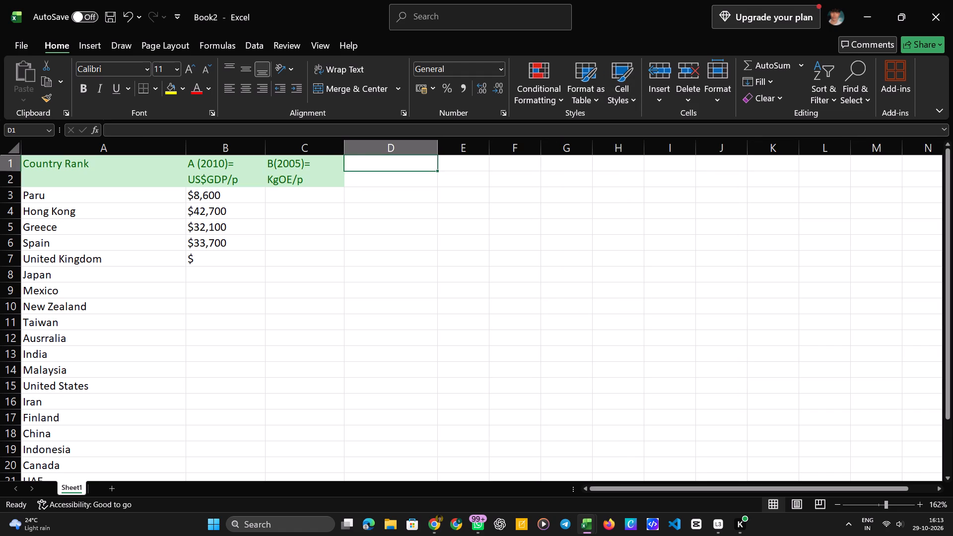
left_click(361, 173)
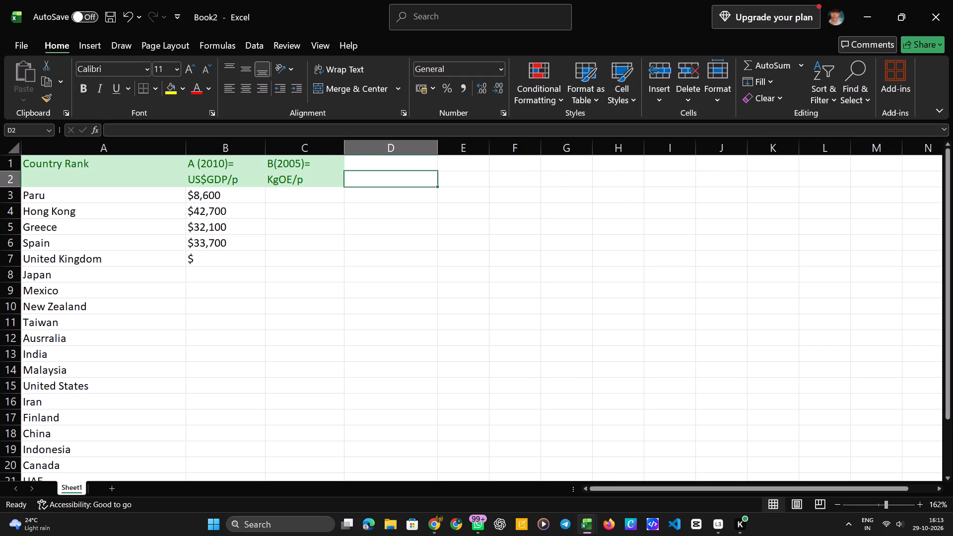
left_click(424, 162)
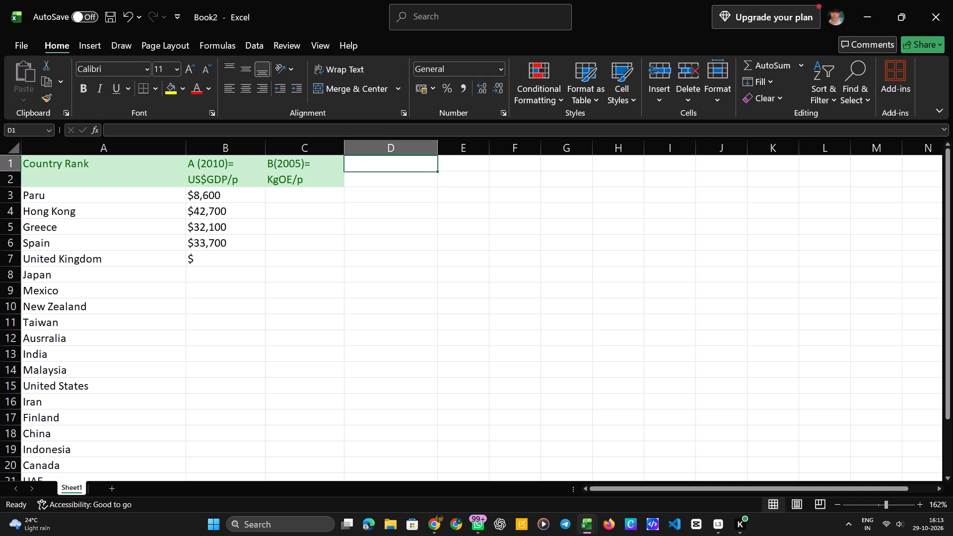
left_click_drag(438, 154, 453, 156)
Enter the header "SH-Green Index 2010" in cell D1.
double_click(413, 163)
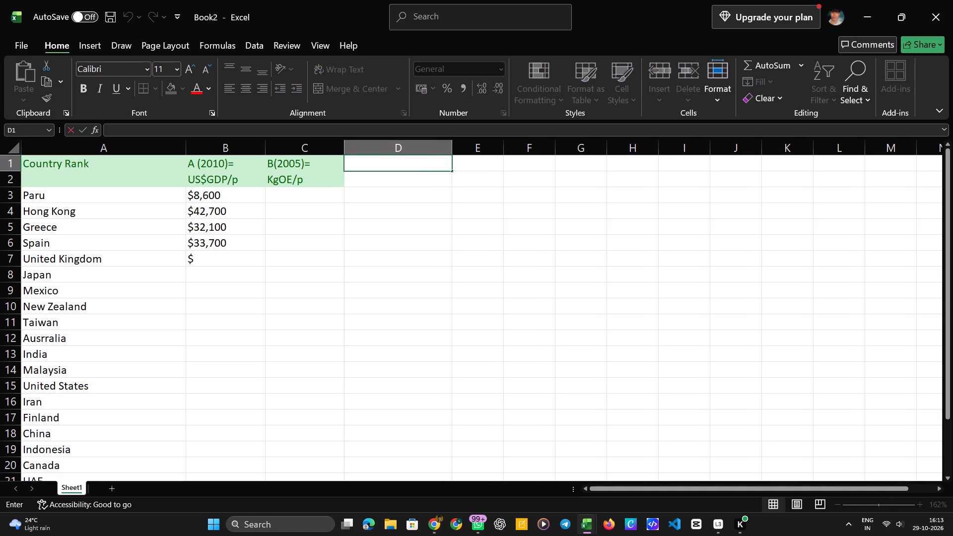
key("s")
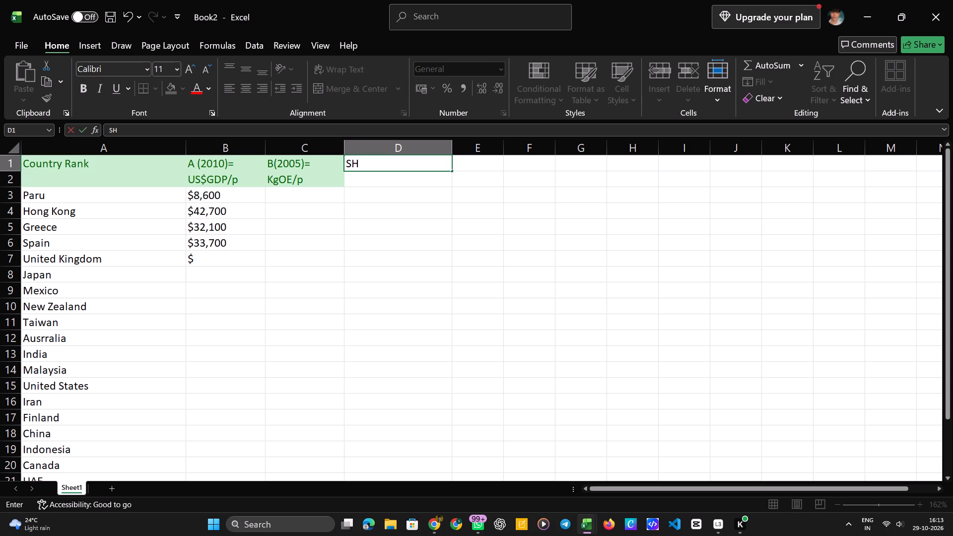
key("minus")
key("g")
key("n")
key("space")
key("i")
key("n")
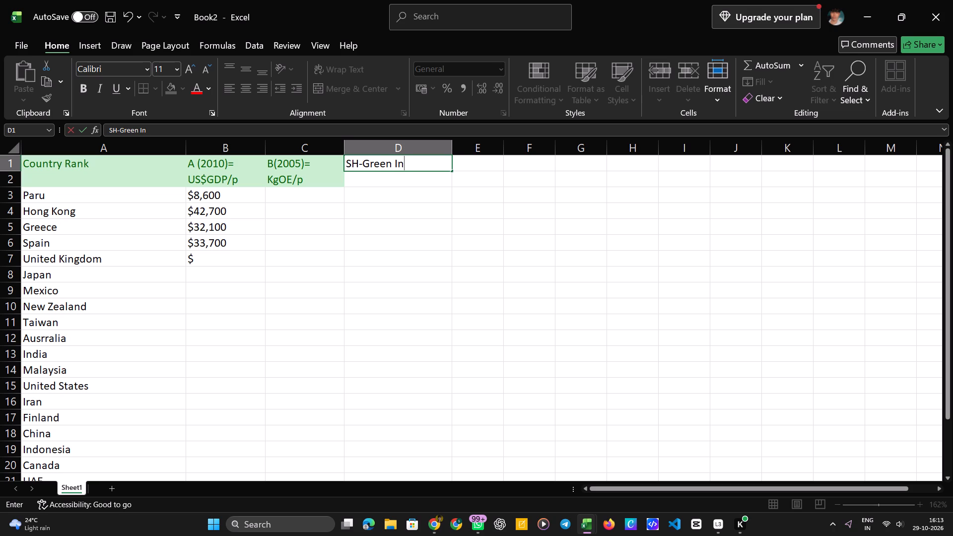
key("d")
key("e")
key("s")
key("BackSpace")
key("x")
key("space")
type("201")
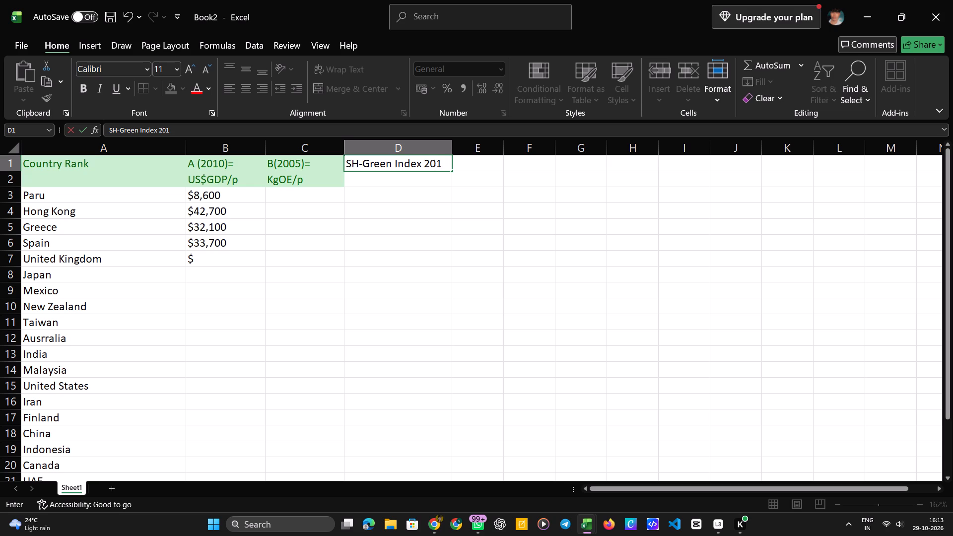
key("0")
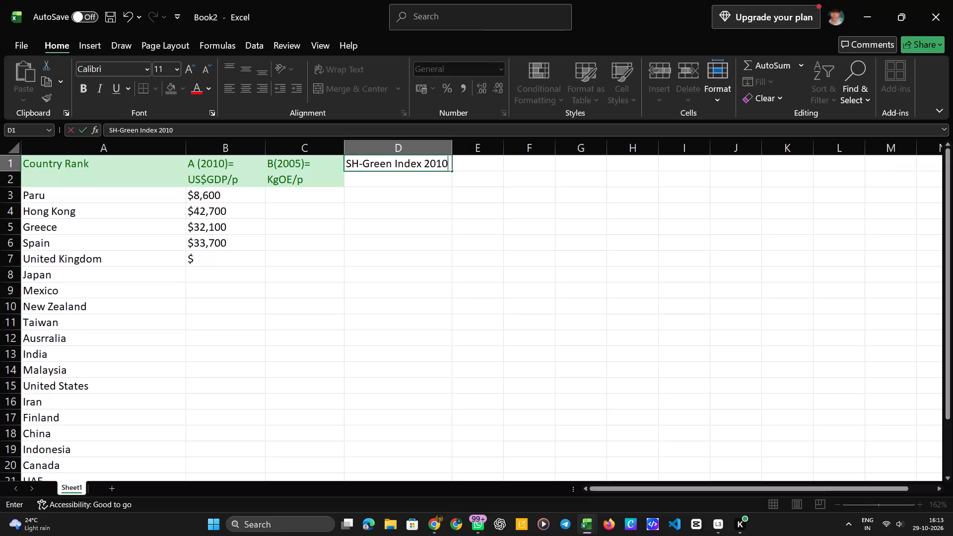
key("Return")
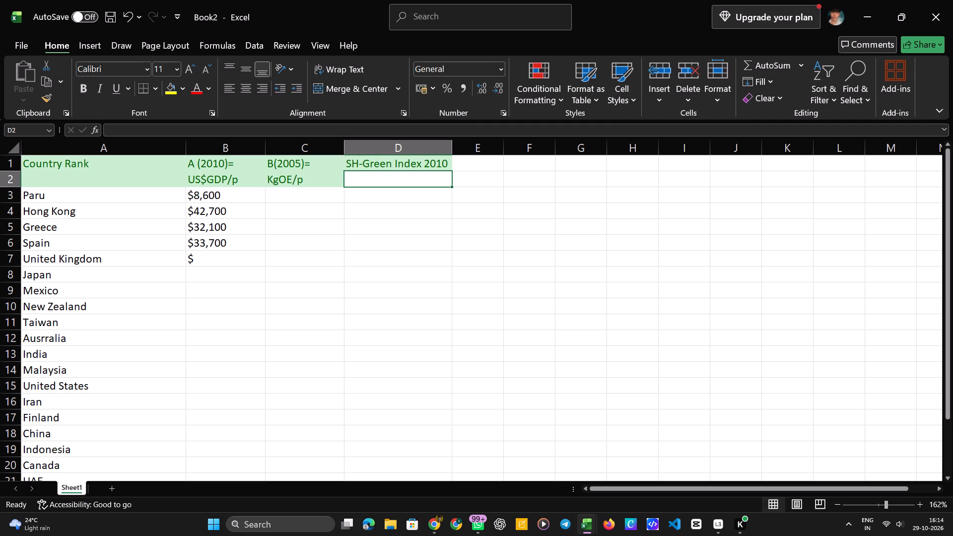
Enter "=A/B = GDP/KgOE" in cell D2 as the second line of the SH-Green Index 2010 header.
key("equal")
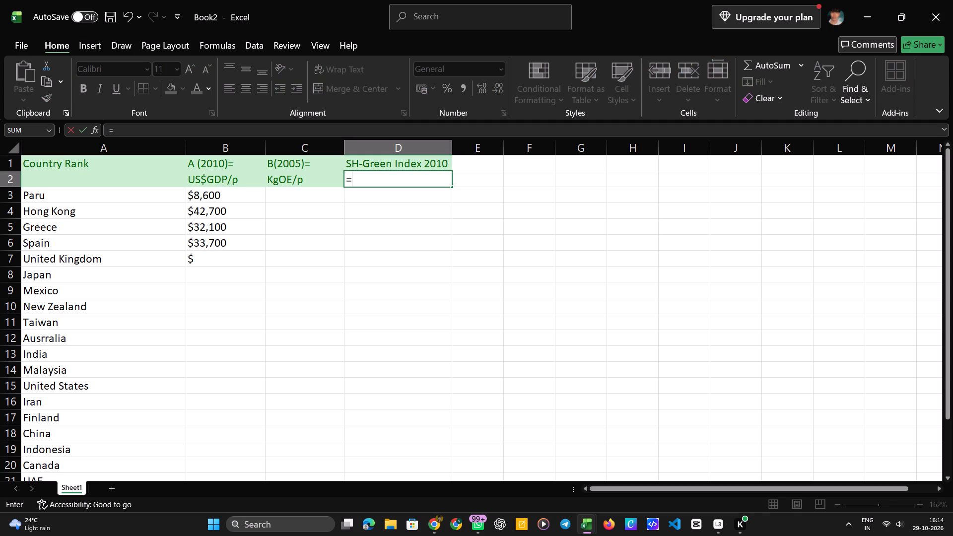
key("a")
key("slash")
key("b")
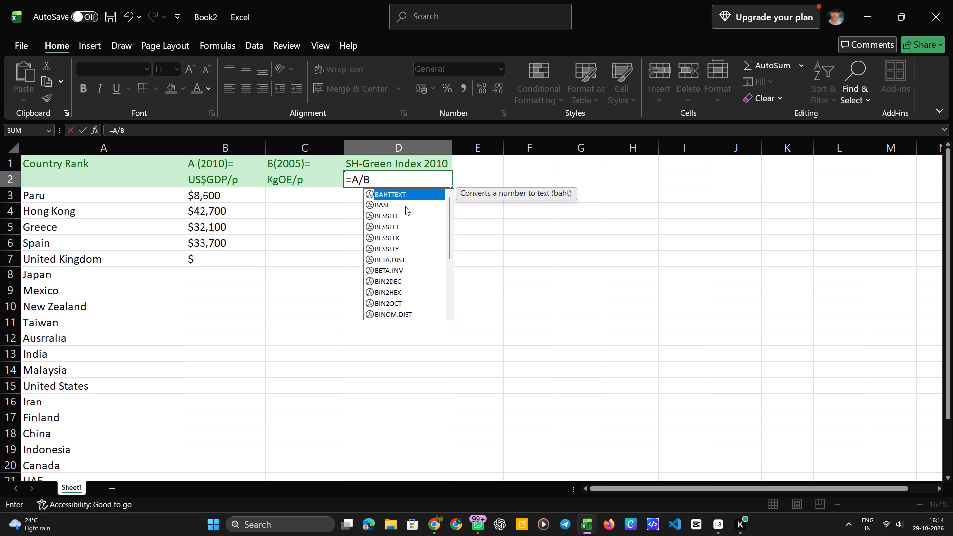
key("space")
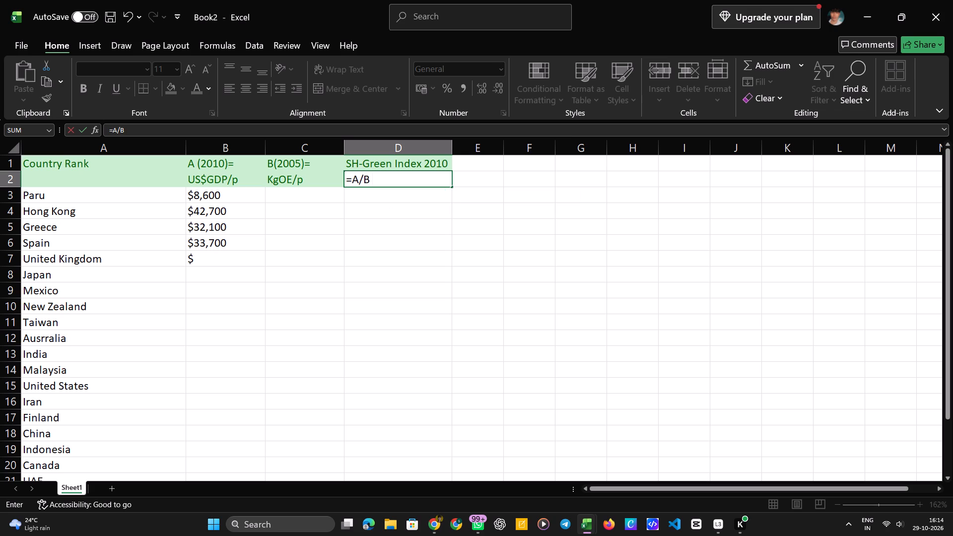
key("equal")
key("space")
key("g")
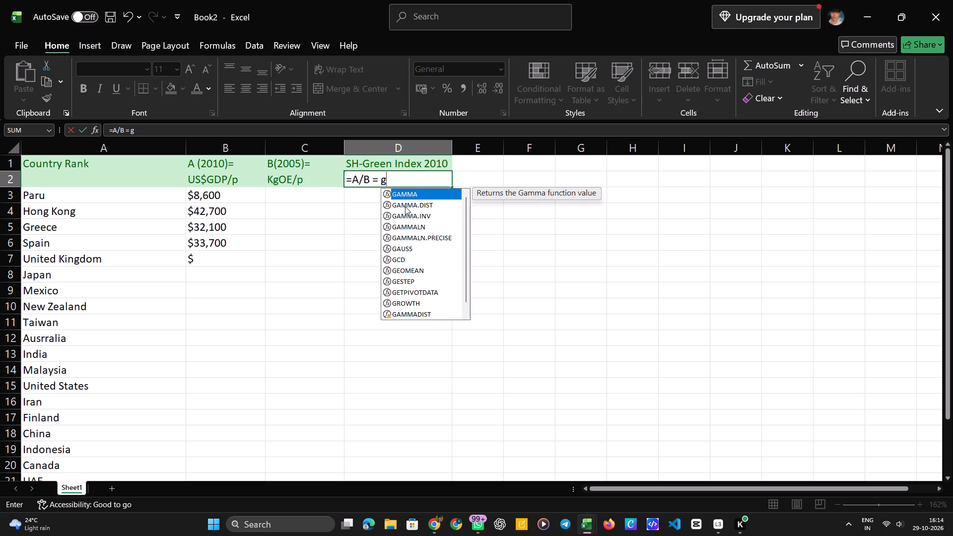
key("d")
key("BackSpace")
key("BackSpace")
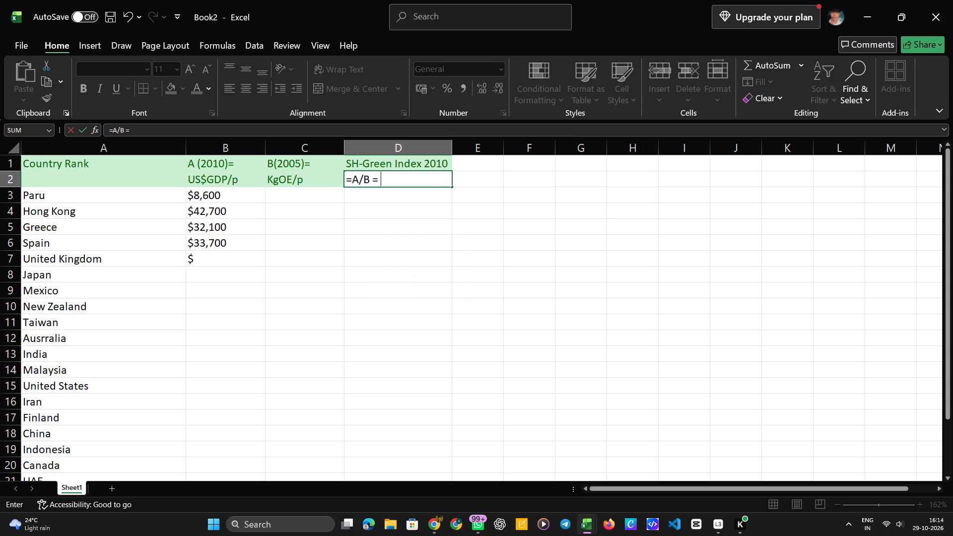
key("g")
key("d")
key("p")
key("slash")
key("g")
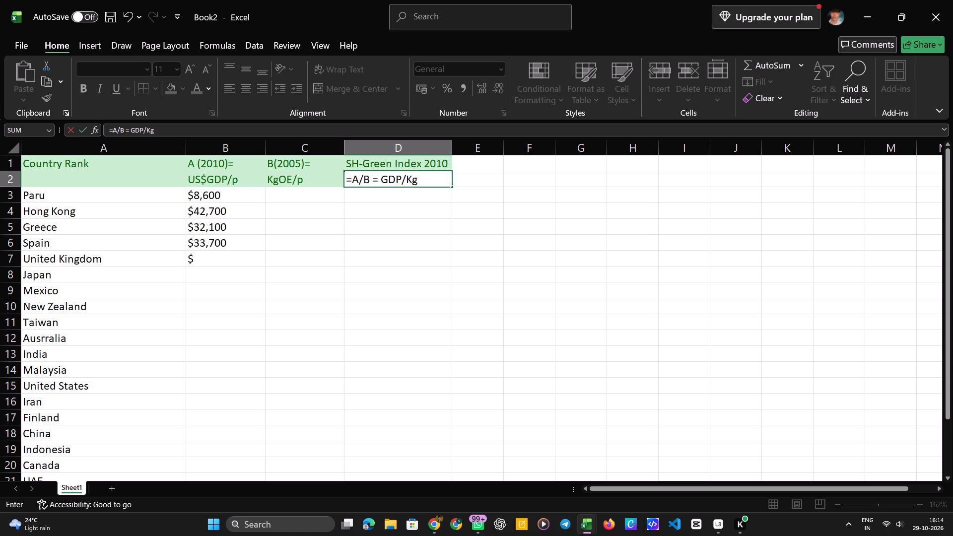
key("o")
key("e")
key("Return")
Copy the full text "=A/B = GDP/KgOE" from inside cell D2 and clear the cell.
left_click(419, 179)
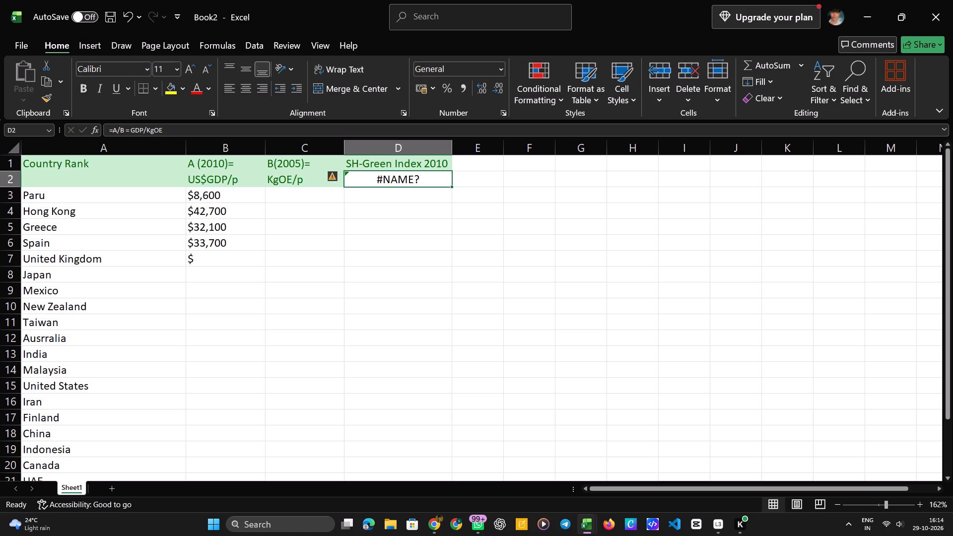
double_click(418, 177)
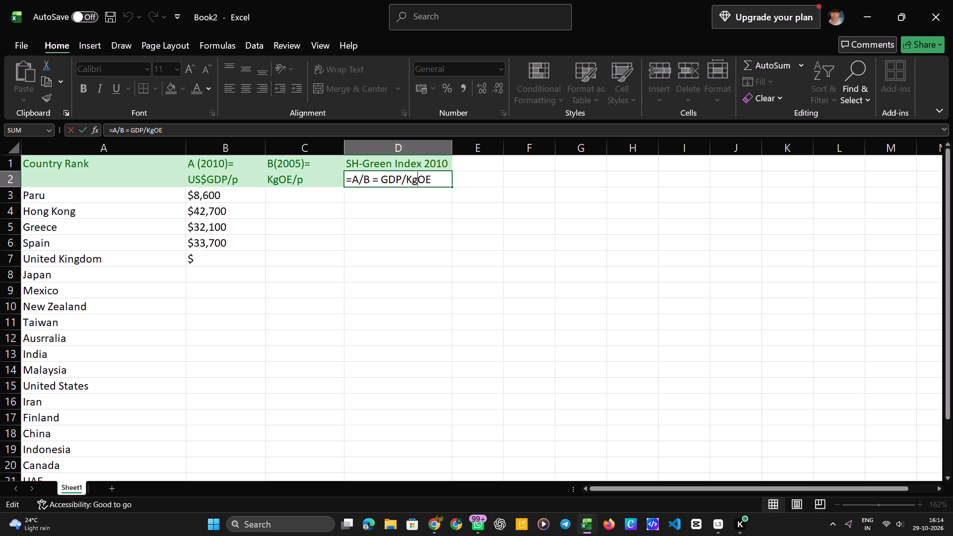
left_click(405, 176)
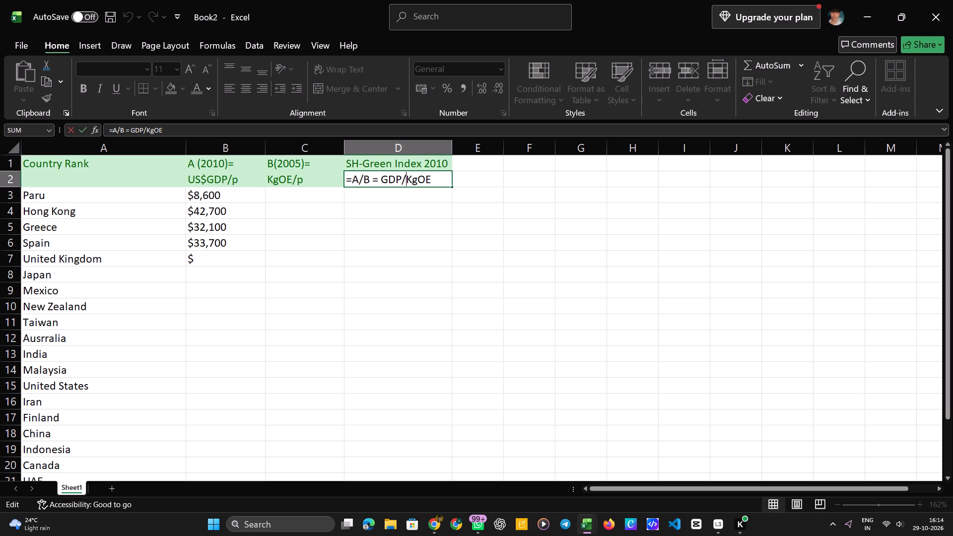
left_click(348, 174)
left_click_drag(346, 180, 448, 175)
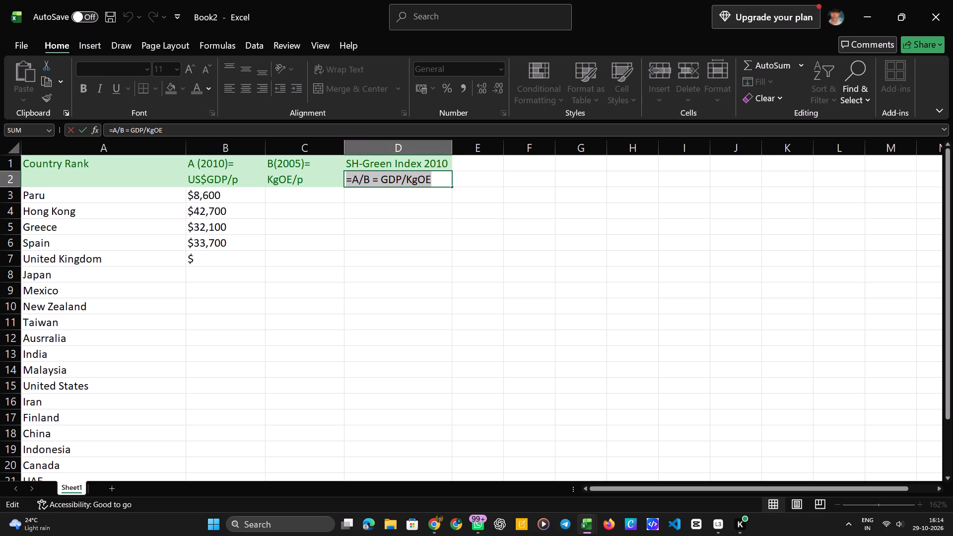
right_click(396, 180)
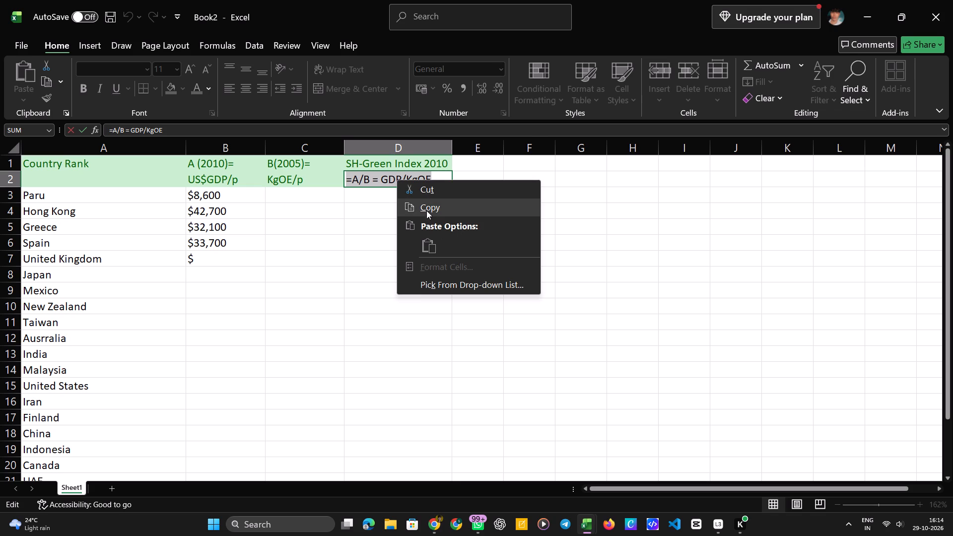
left_click(427, 204)
left_click(433, 180)
left_click(433, 180)
key("BackSpace")
key("BackSpace")
key("BackSpace")
key("BackSpace")
key("BackSpace")
key("BackSpace")
key("BackSpace")
key("BackSpace")
key("BackSpace")
key("BackSpace")
key("BackSpace")
key("BackSpace")
key("BackSpace")
key("BackSpace")
key("BackSpace")
key("BackSpace")
key("BackSpace")
key("BackSpace")
key("BackSpace")
key("BackSpace")
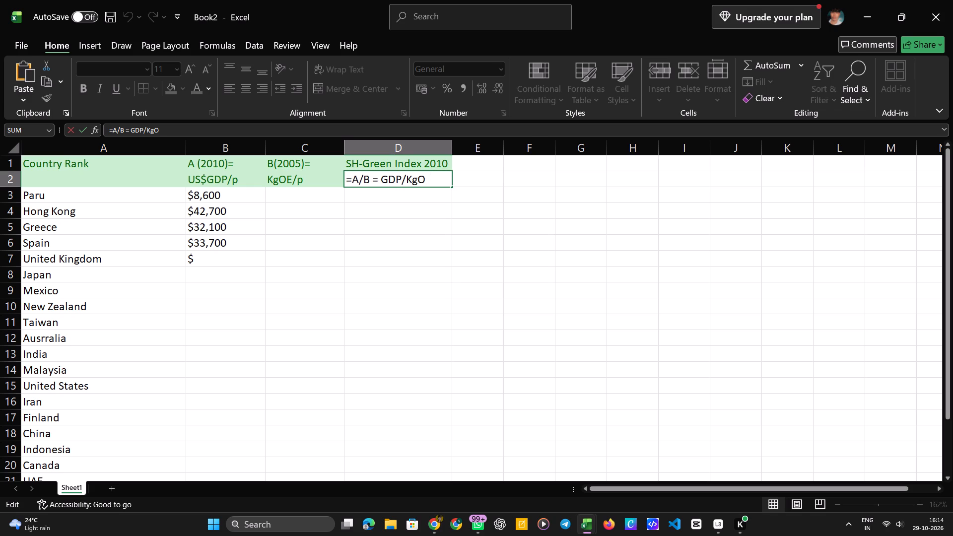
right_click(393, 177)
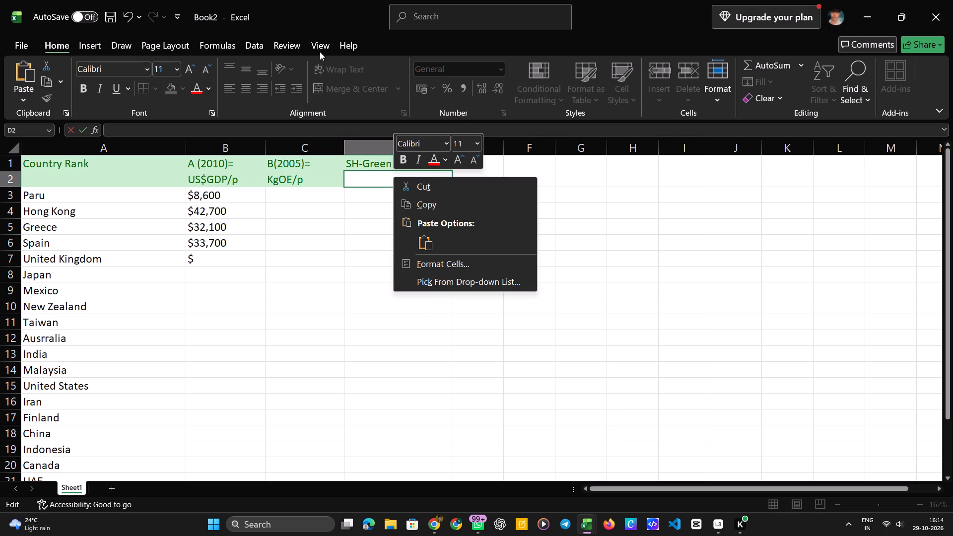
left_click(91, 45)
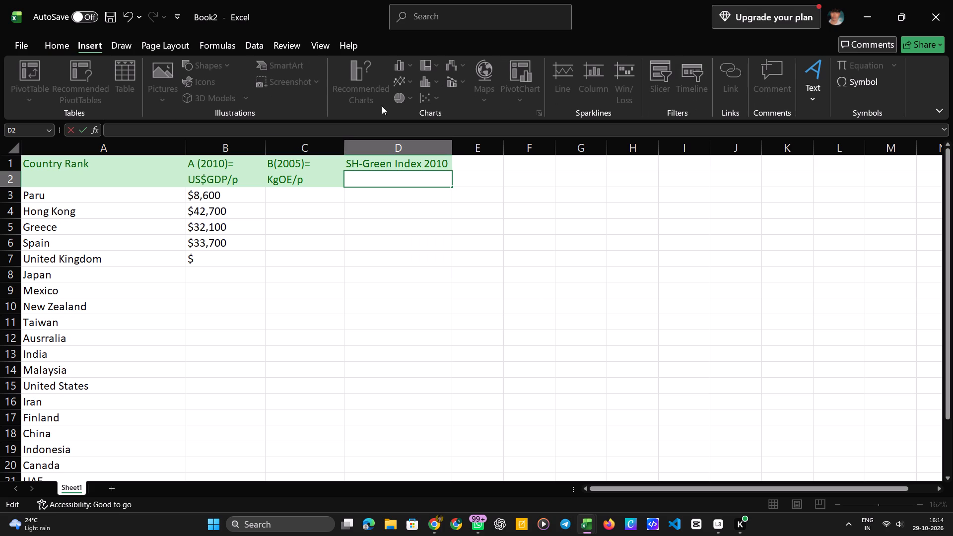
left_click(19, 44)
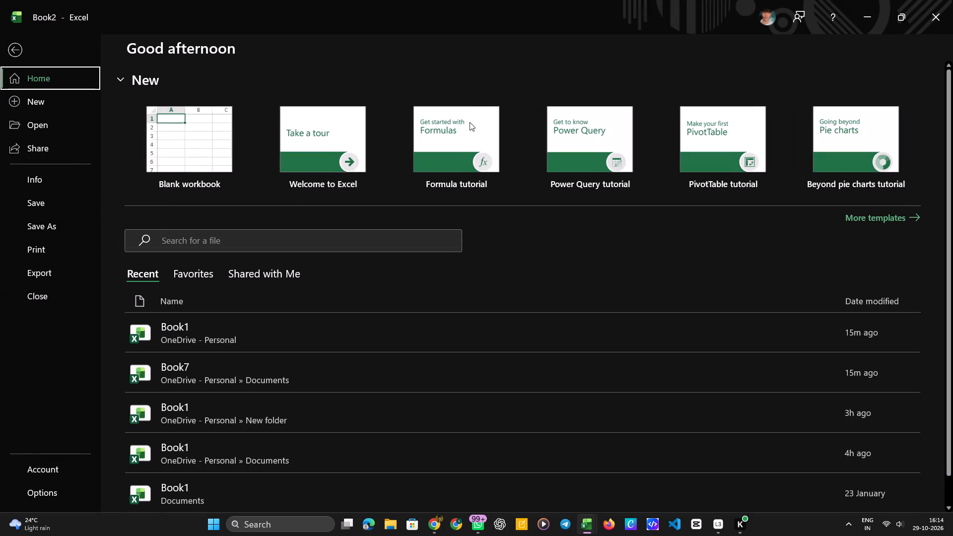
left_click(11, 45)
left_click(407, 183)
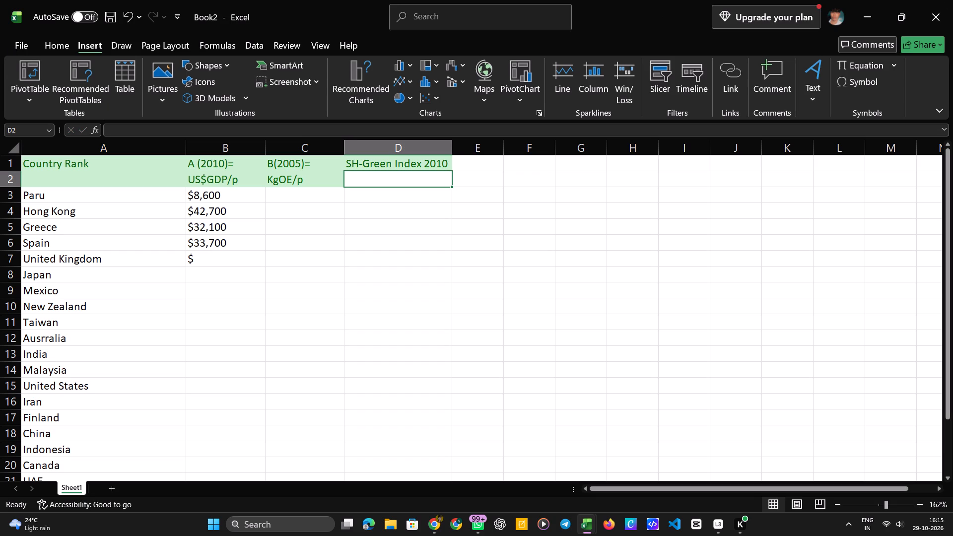
Apply the green Good cell style to the empty header cell D2.
left_click(372, 167)
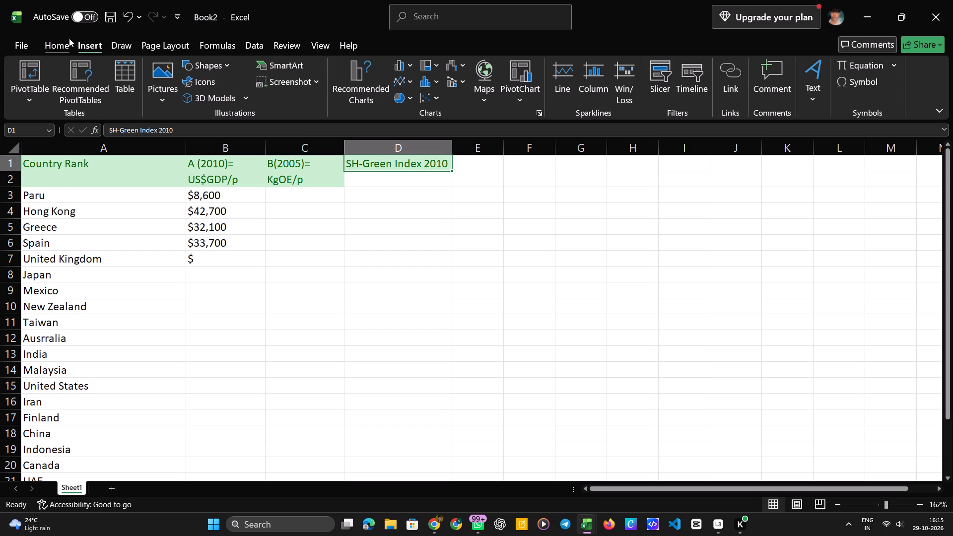
left_click(59, 43)
left_click(390, 180)
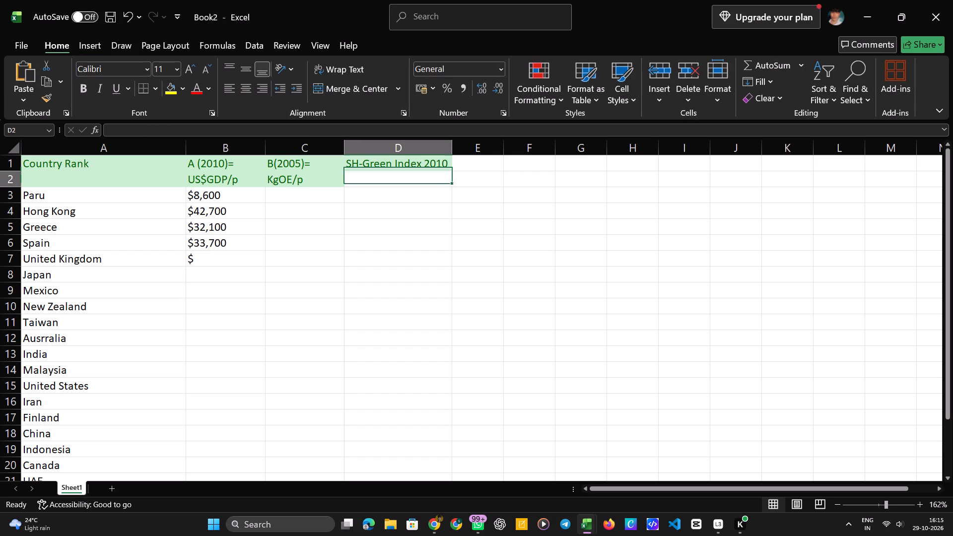
right_click(390, 180)
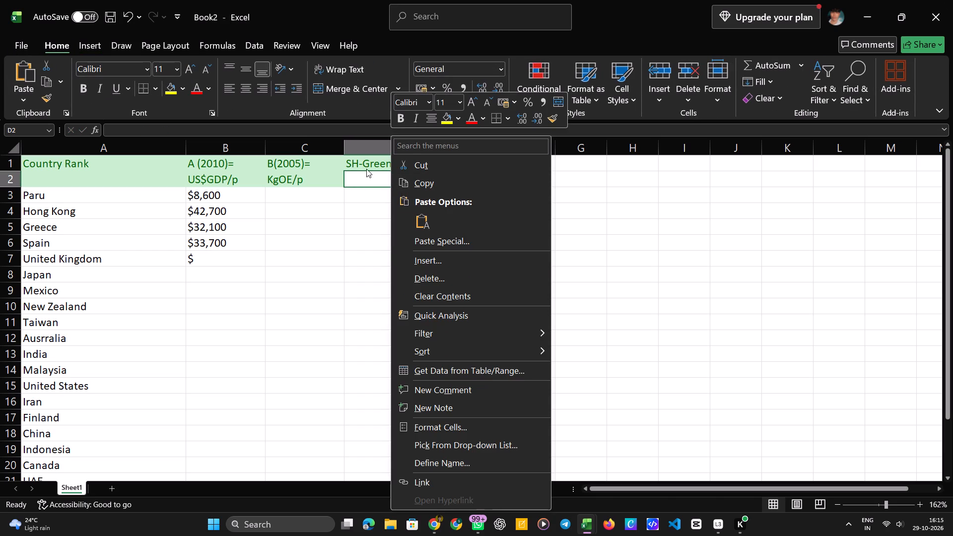
left_click(366, 172)
left_click(584, 68)
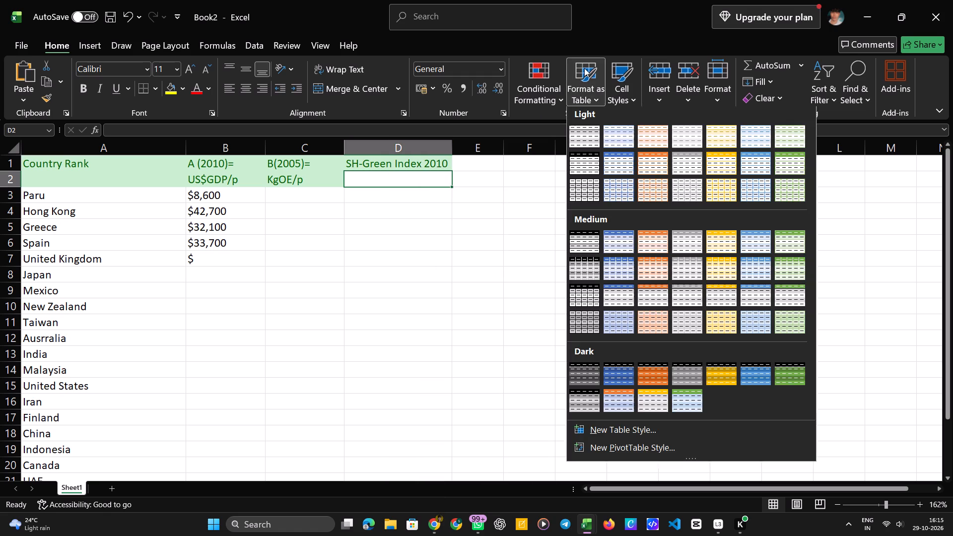
left_click(622, 75)
left_click(681, 132)
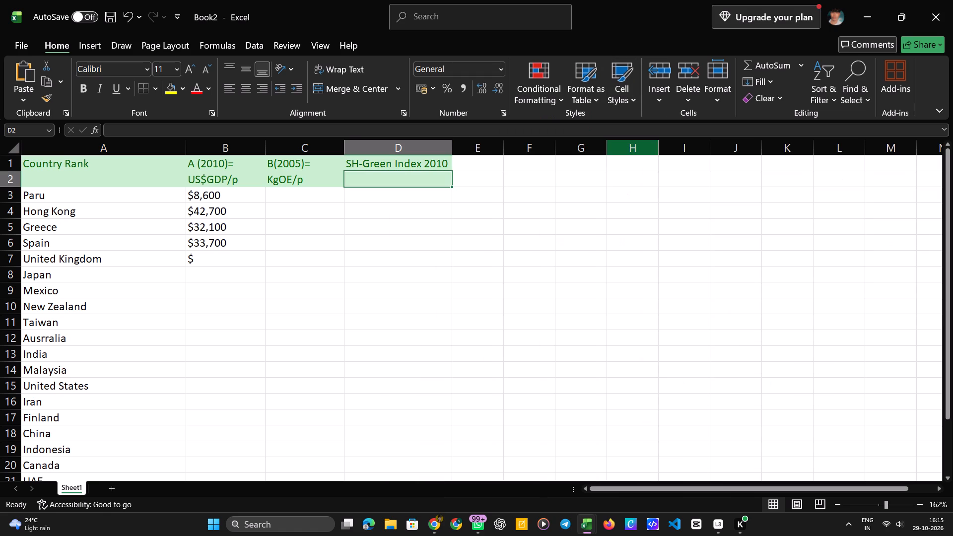
Paste the copied text "=A/B = GDP/KgOE" into cell D2 and commit the entry.
right_click(399, 177)
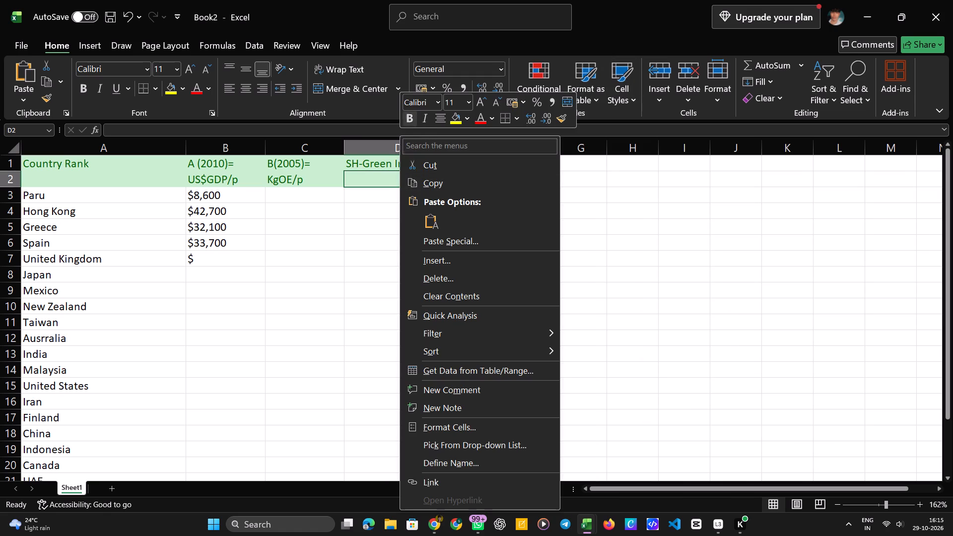
double_click(369, 176)
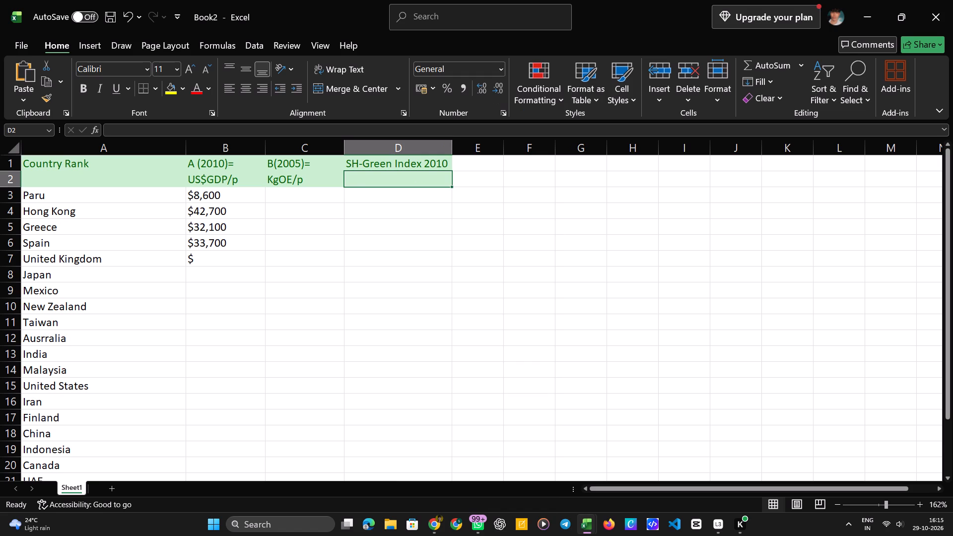
double_click(374, 179)
right_click(374, 179)
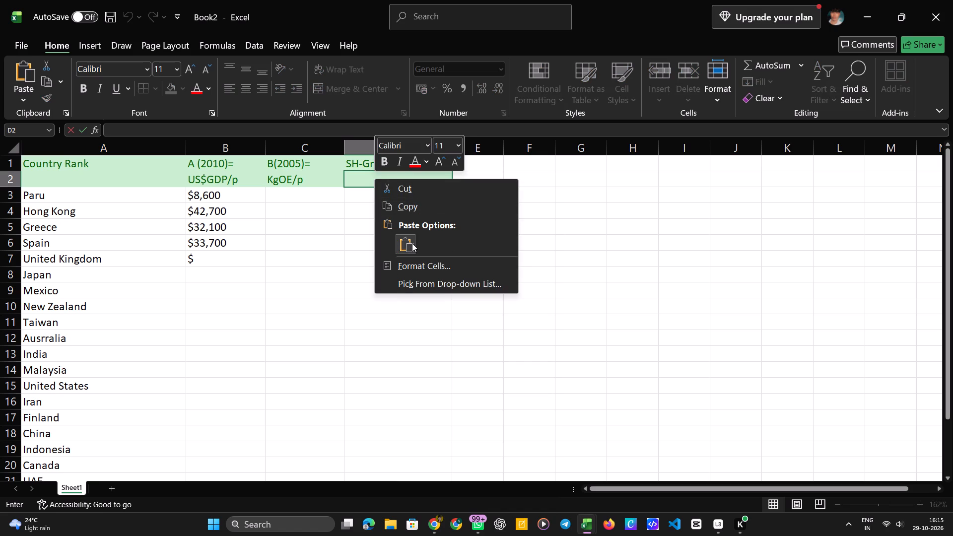
left_click(411, 243)
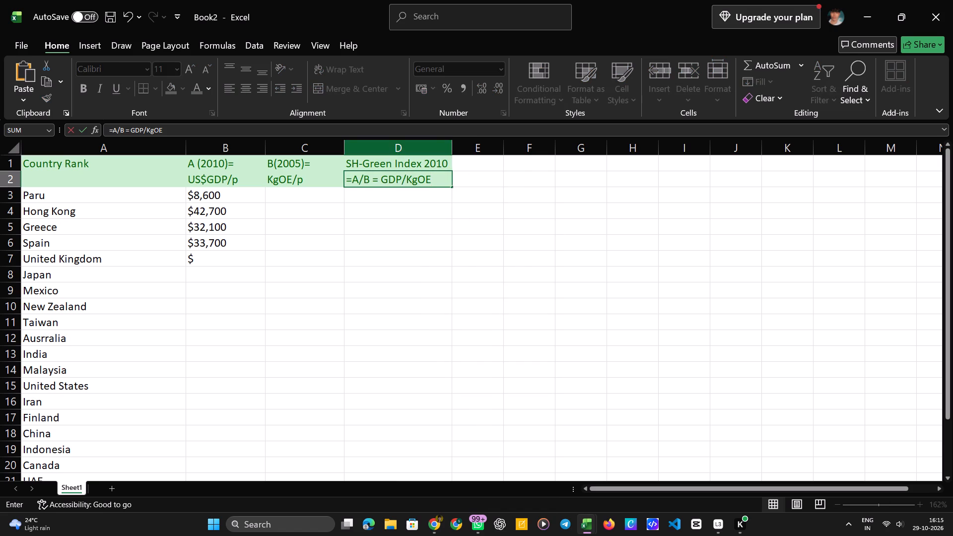
left_click(476, 165)
left_click(424, 178)
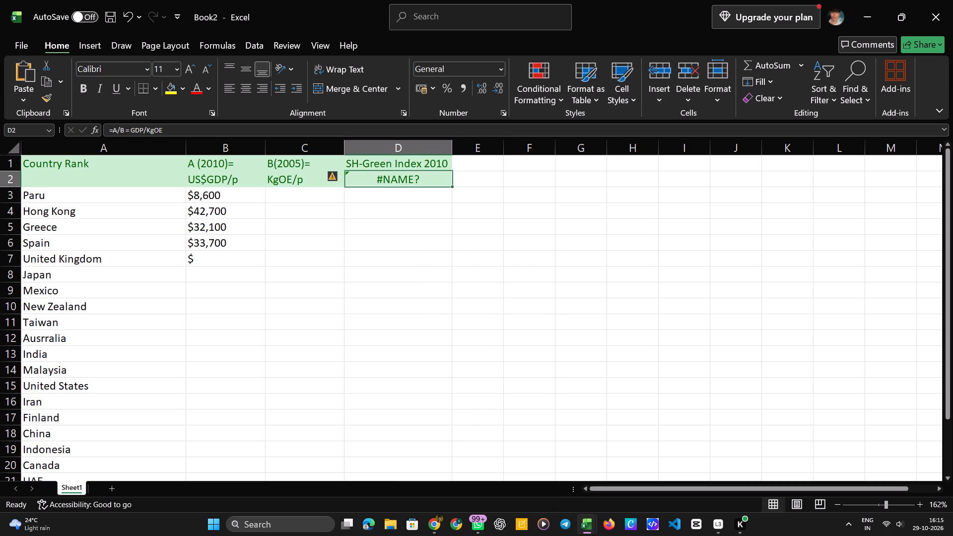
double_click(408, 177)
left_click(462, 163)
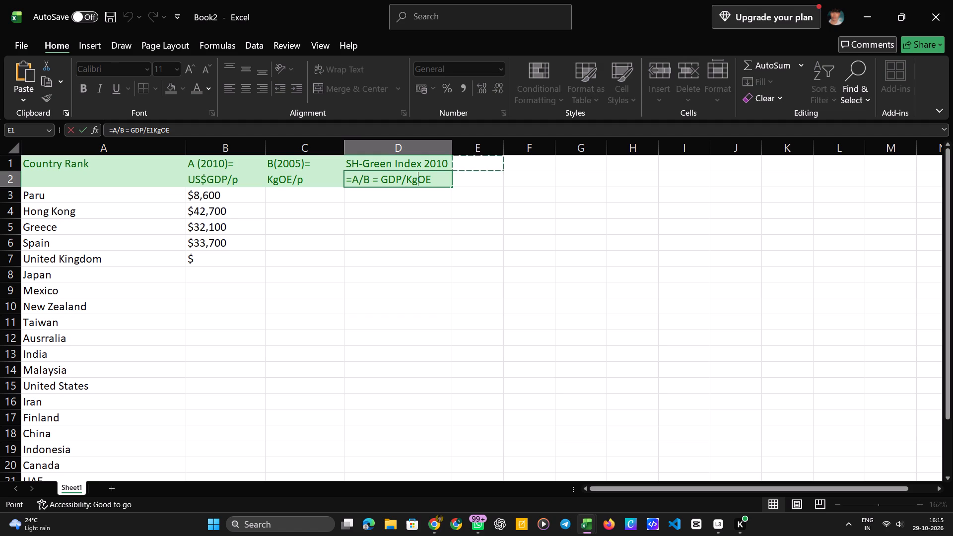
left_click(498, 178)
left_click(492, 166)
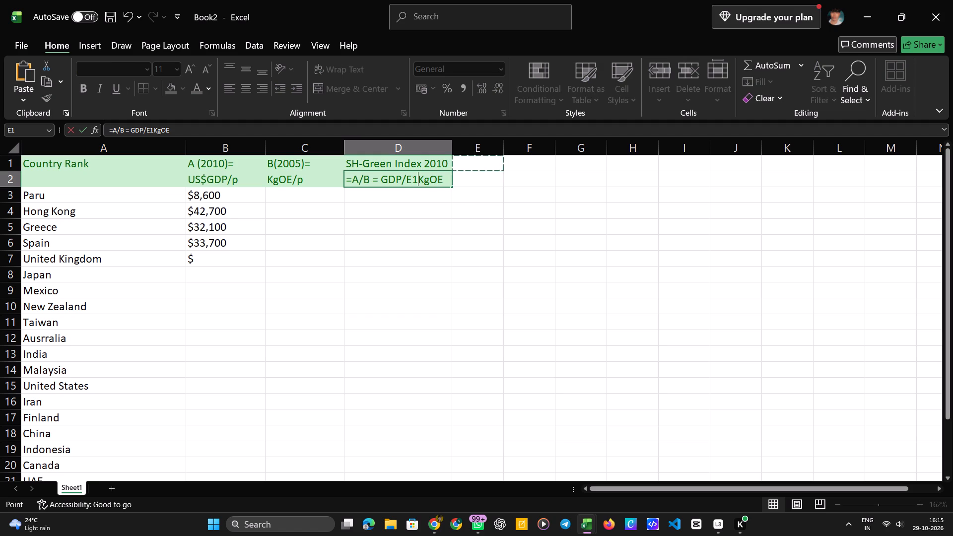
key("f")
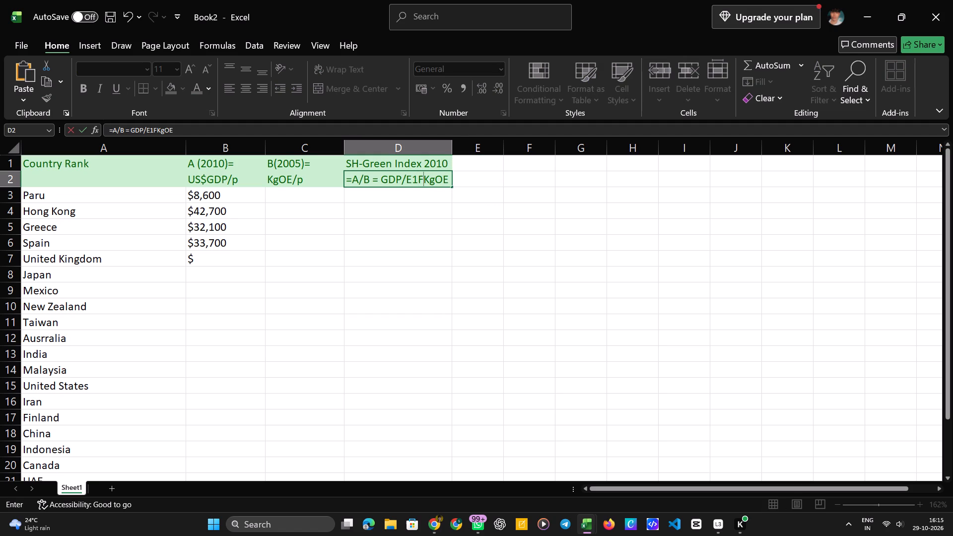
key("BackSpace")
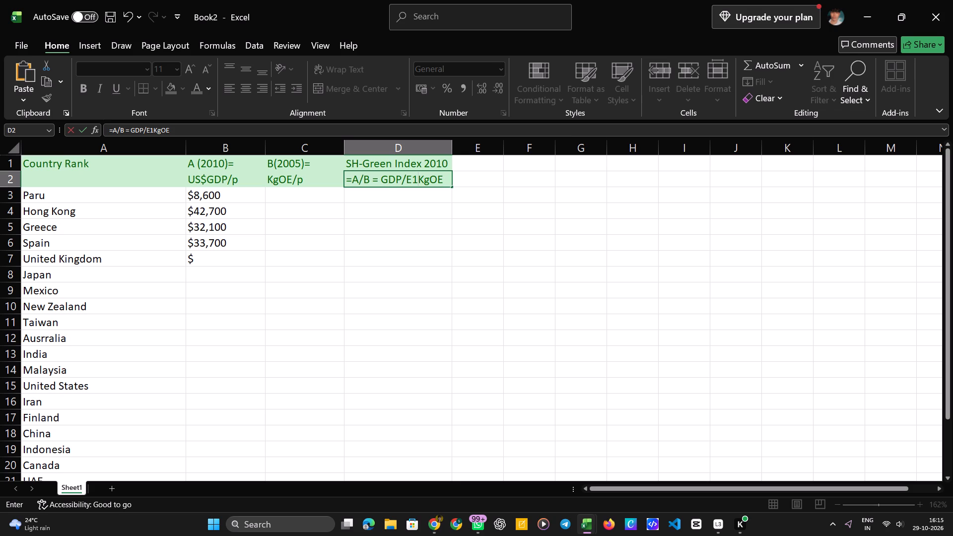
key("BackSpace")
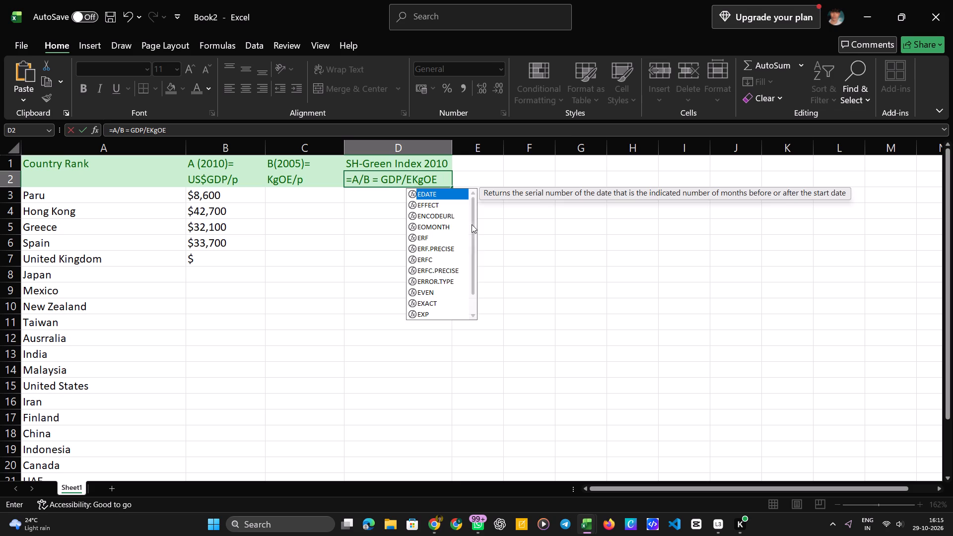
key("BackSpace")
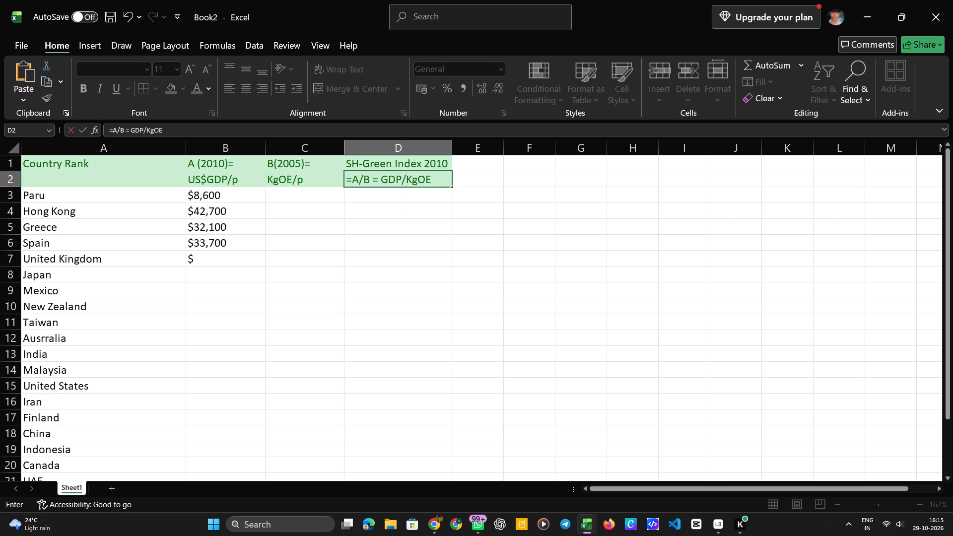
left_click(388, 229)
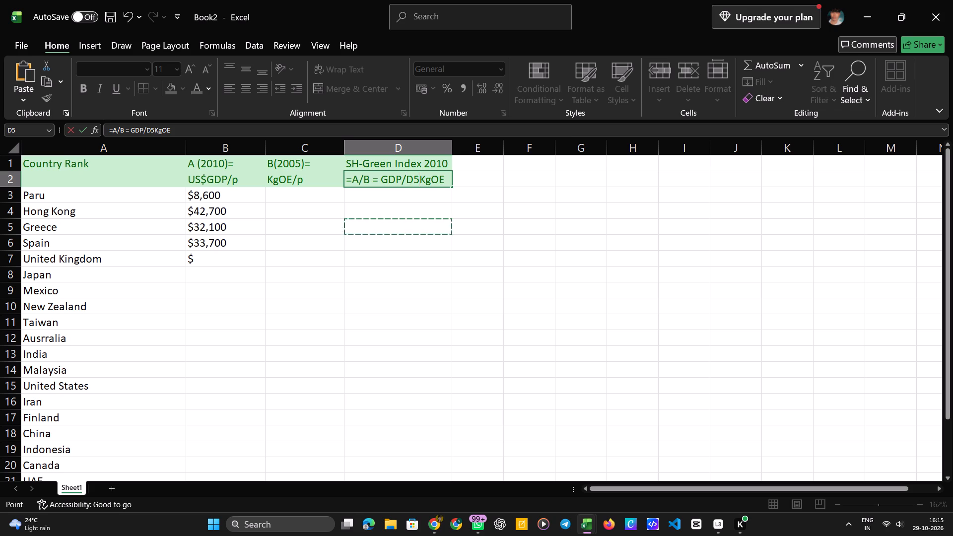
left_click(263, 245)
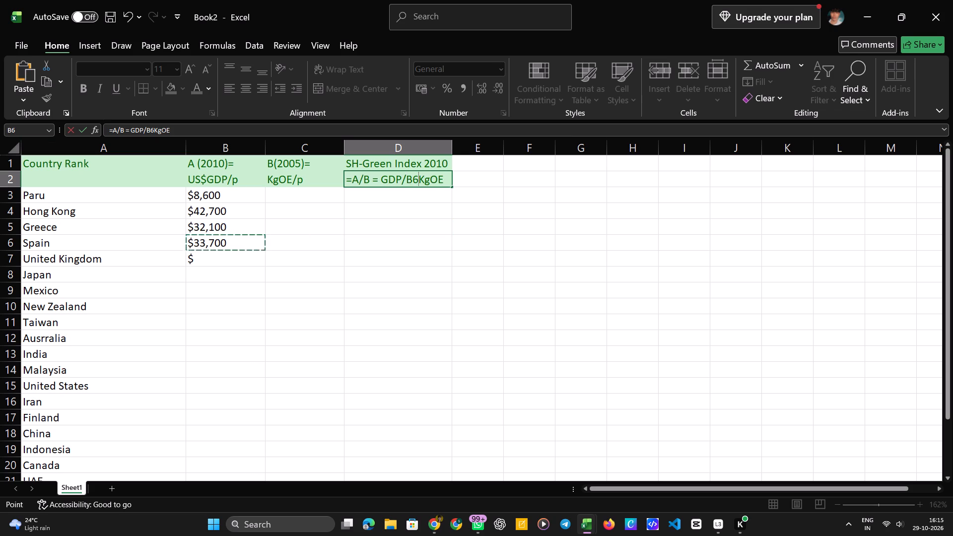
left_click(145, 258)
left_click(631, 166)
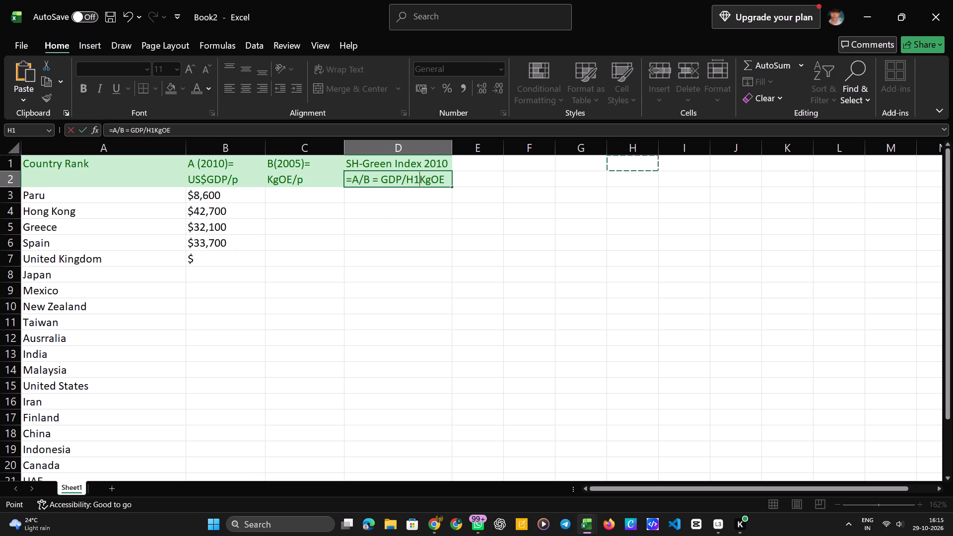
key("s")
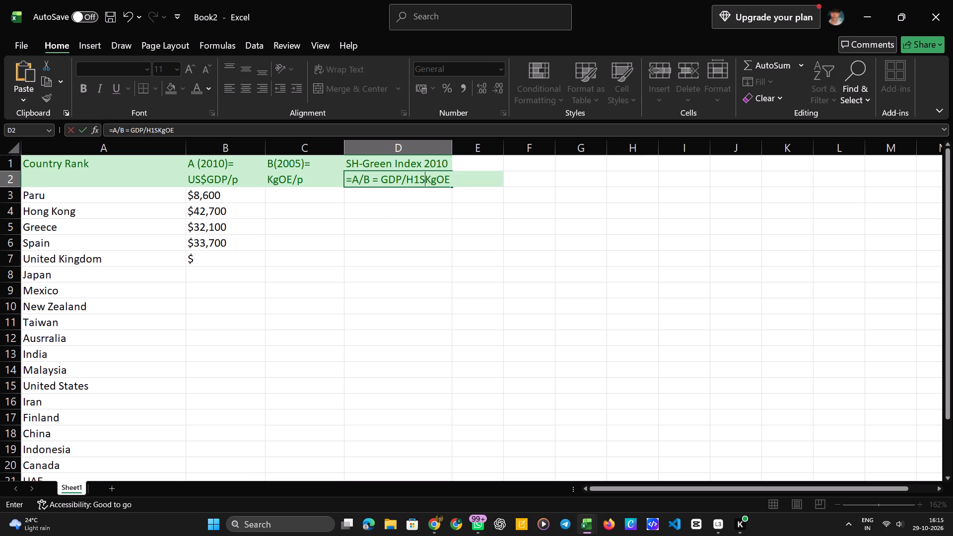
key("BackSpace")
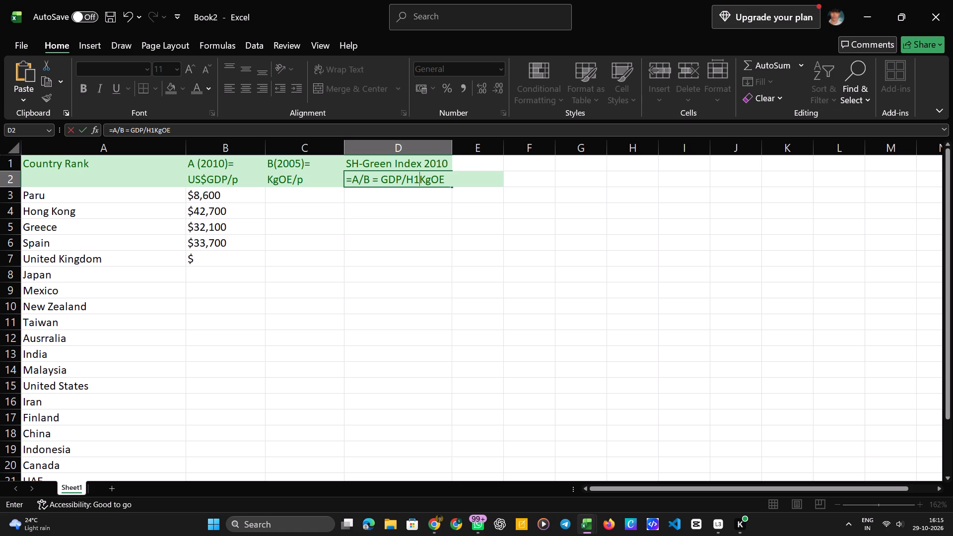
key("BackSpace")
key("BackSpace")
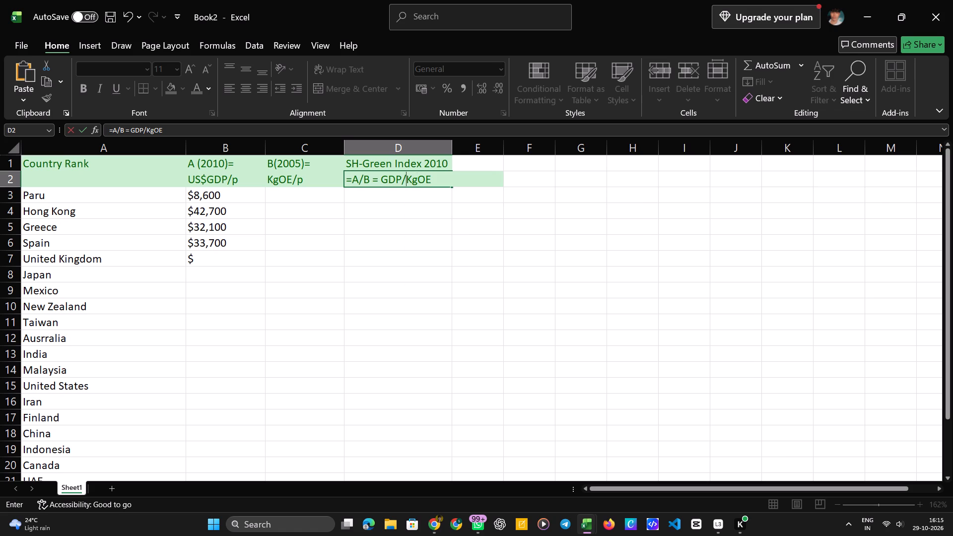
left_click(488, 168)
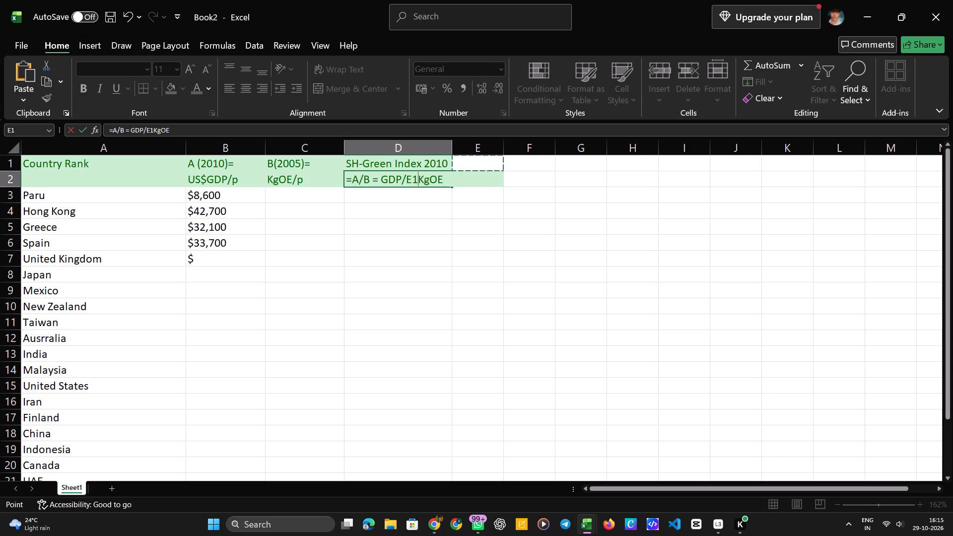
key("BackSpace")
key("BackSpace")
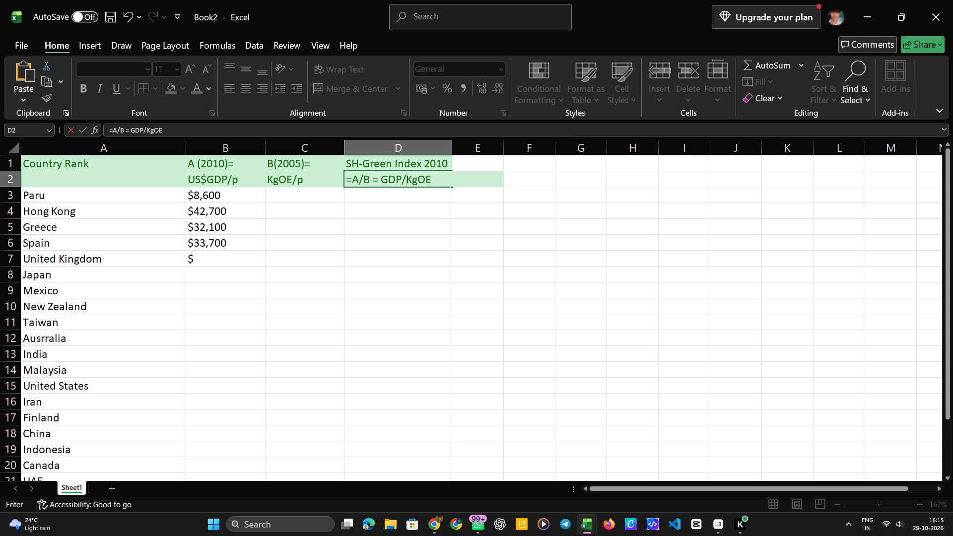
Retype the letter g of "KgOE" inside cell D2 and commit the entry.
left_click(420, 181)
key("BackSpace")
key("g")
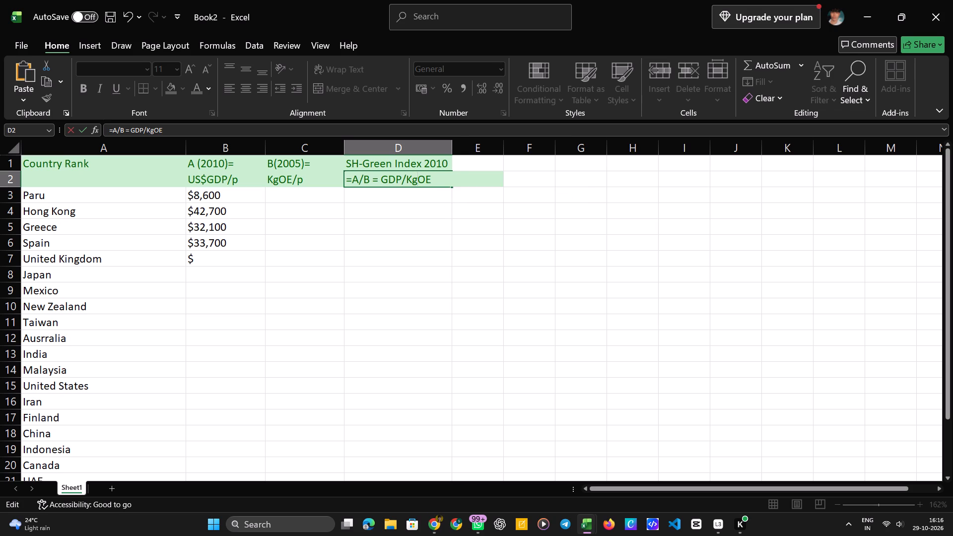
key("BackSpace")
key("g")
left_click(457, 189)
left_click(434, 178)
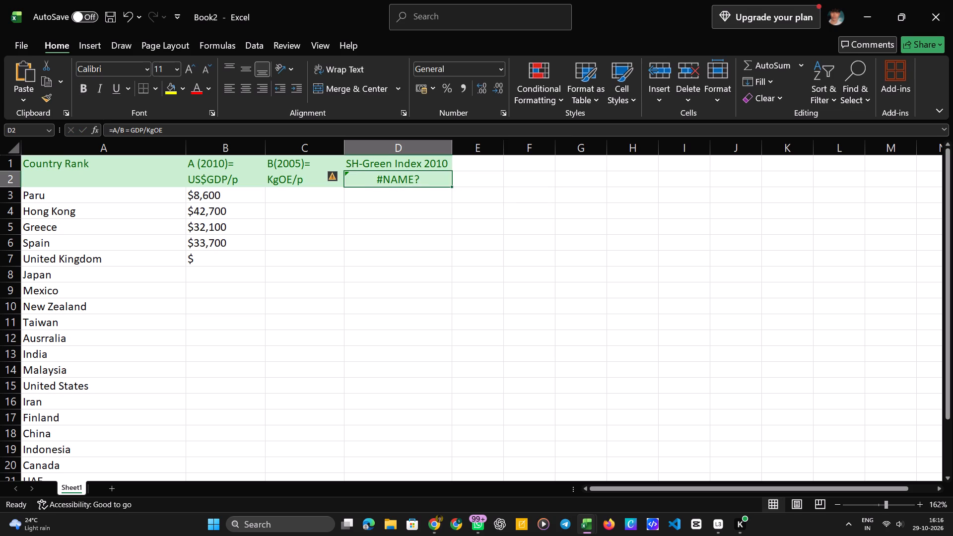
Remove the leading equals sign from cell D2, leaving the header text "A/B = GDP/KgOE", and commit the entry.
double_click(426, 180)
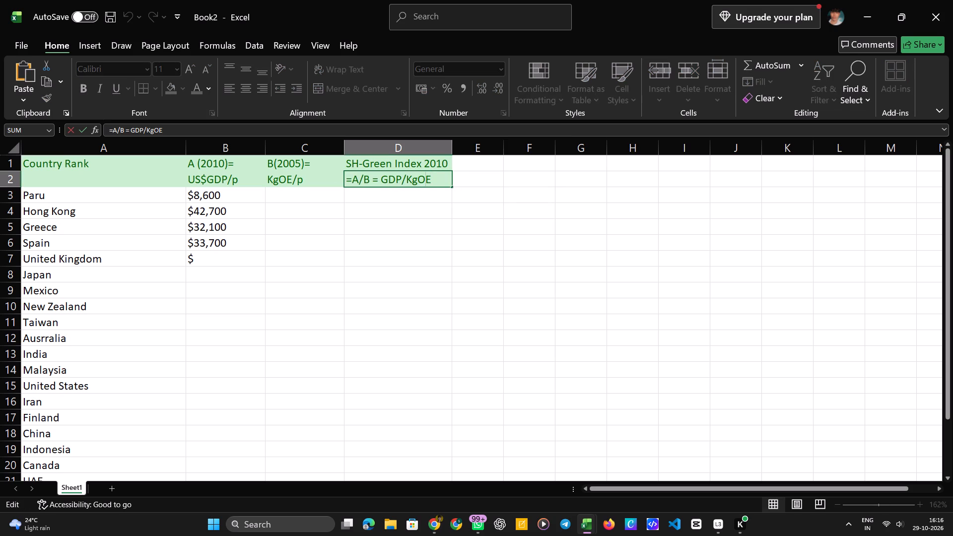
left_click(354, 176)
key("BackSpace")
left_click(417, 202)
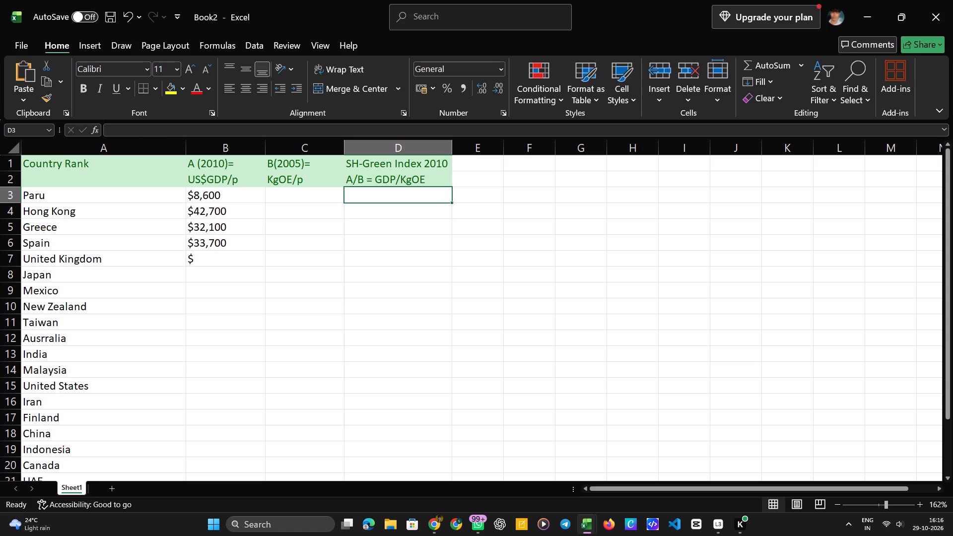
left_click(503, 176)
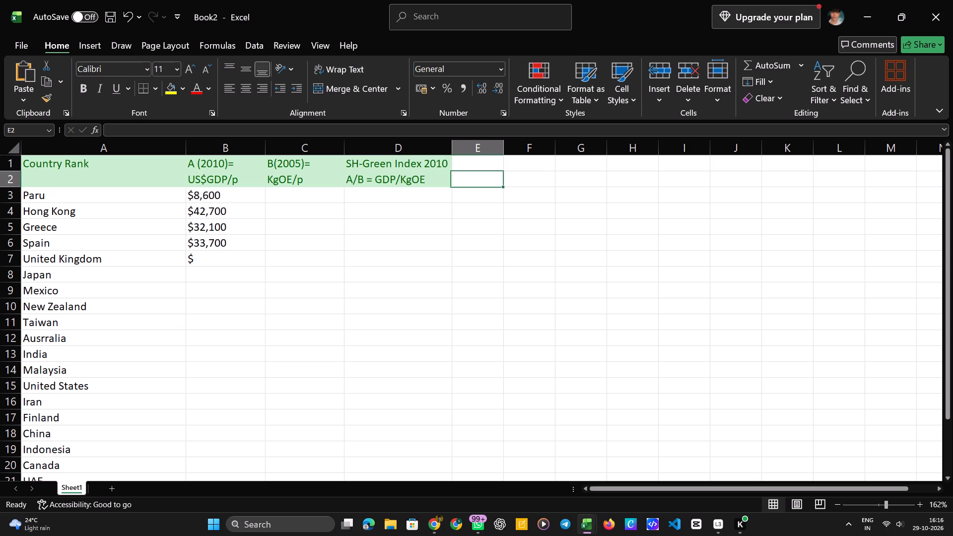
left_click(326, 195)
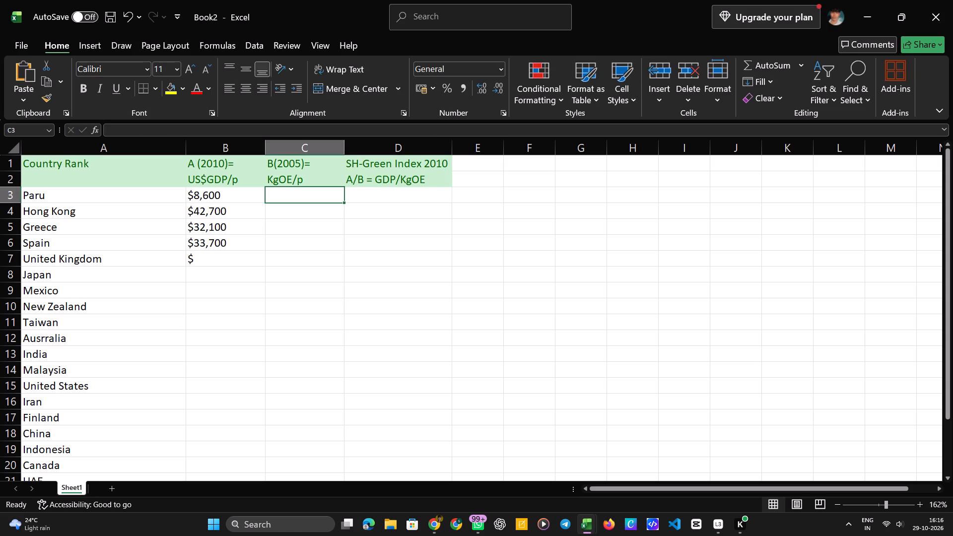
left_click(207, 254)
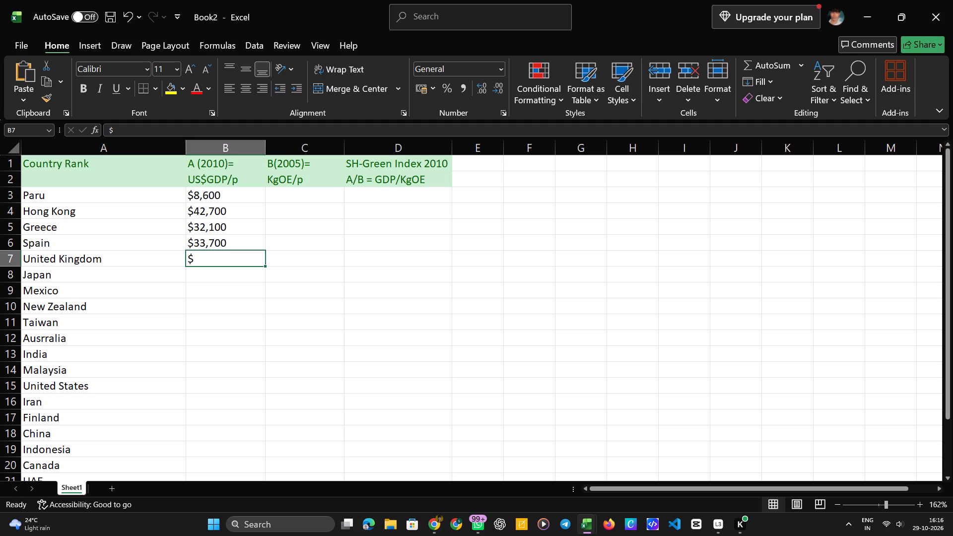
Apply the green Good cell style to the empty header cells E1 and E2.
left_click(480, 161)
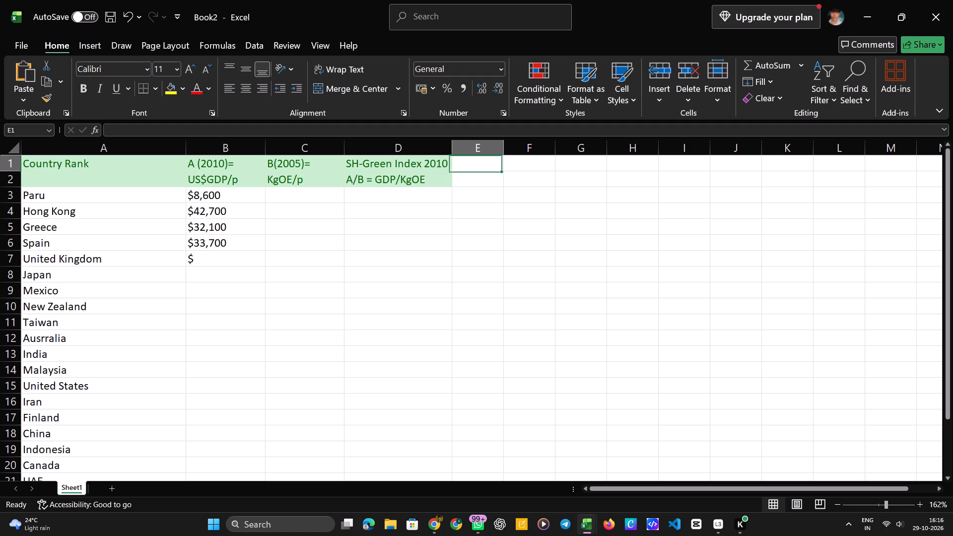
left_click_drag(474, 165, 476, 173)
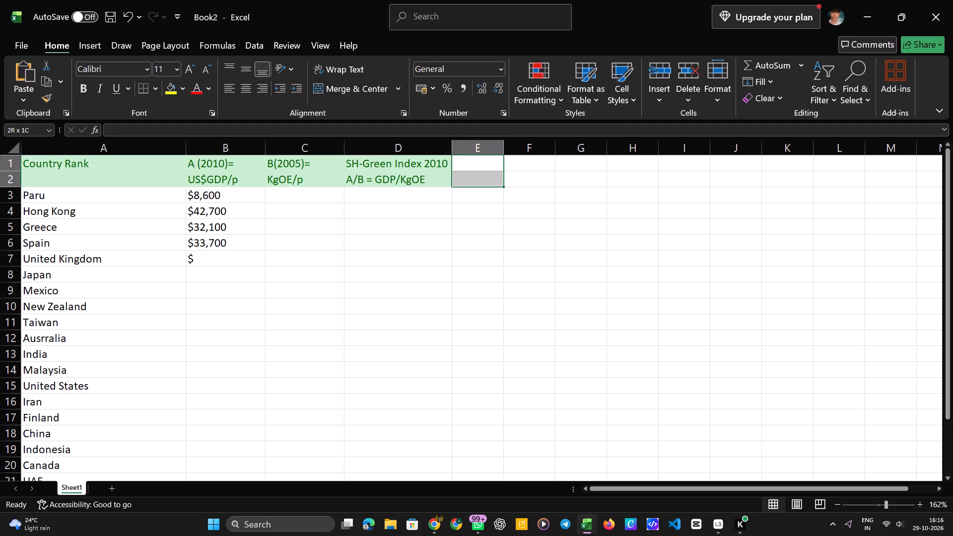
left_click_drag(476, 173, 478, 179)
left_click(598, 73)
left_click(633, 71)
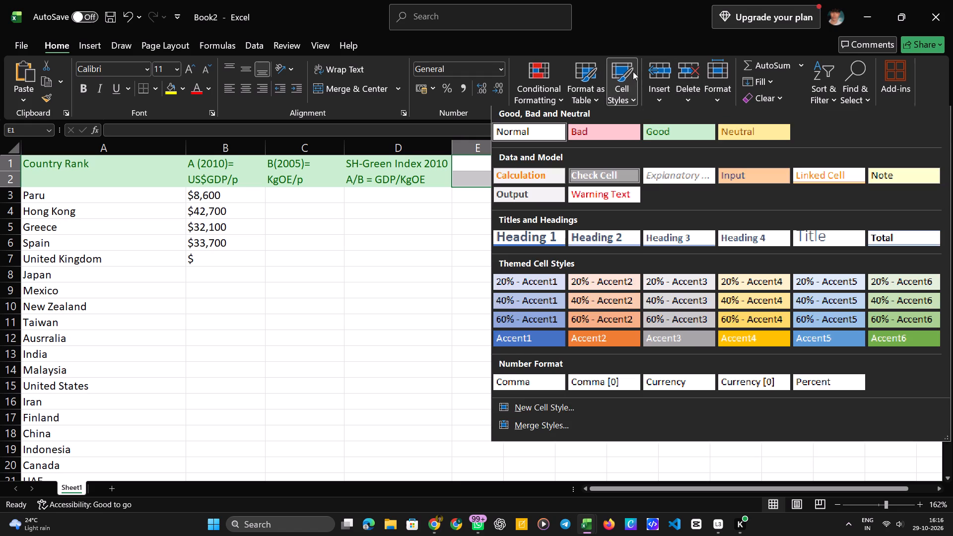
left_click(689, 131)
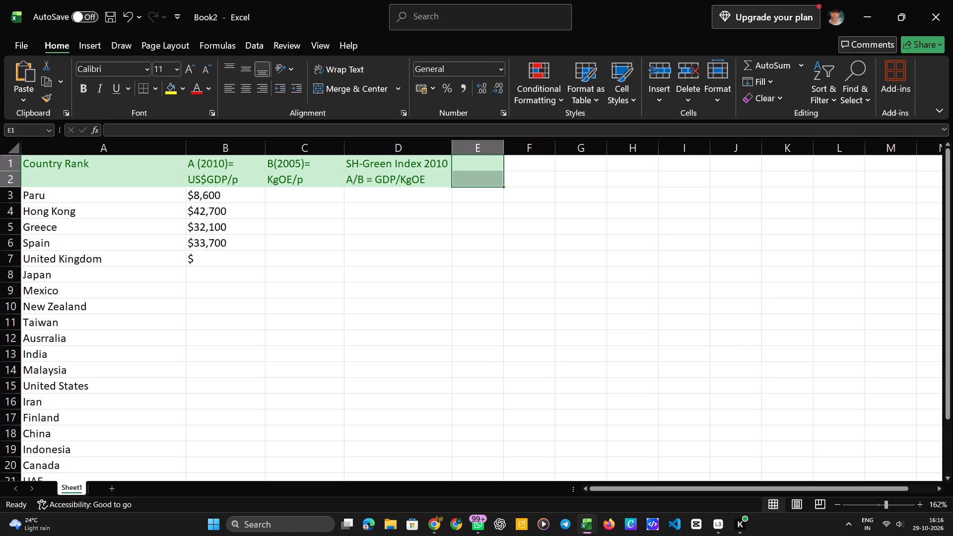
Enter the header " SHGI-2007", with a leading space, in cell E1 and commit the entry.
left_click(487, 163)
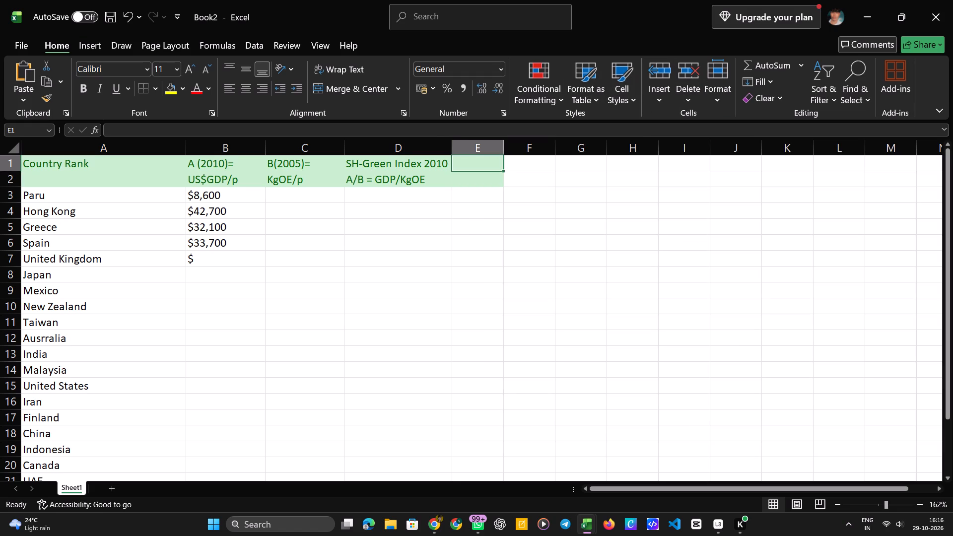
double_click(469, 170)
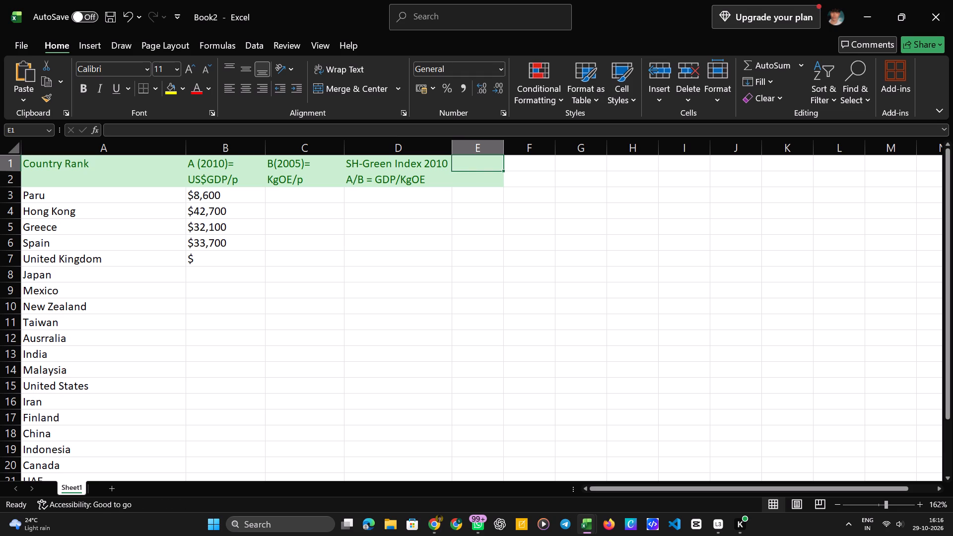
double_click(469, 177)
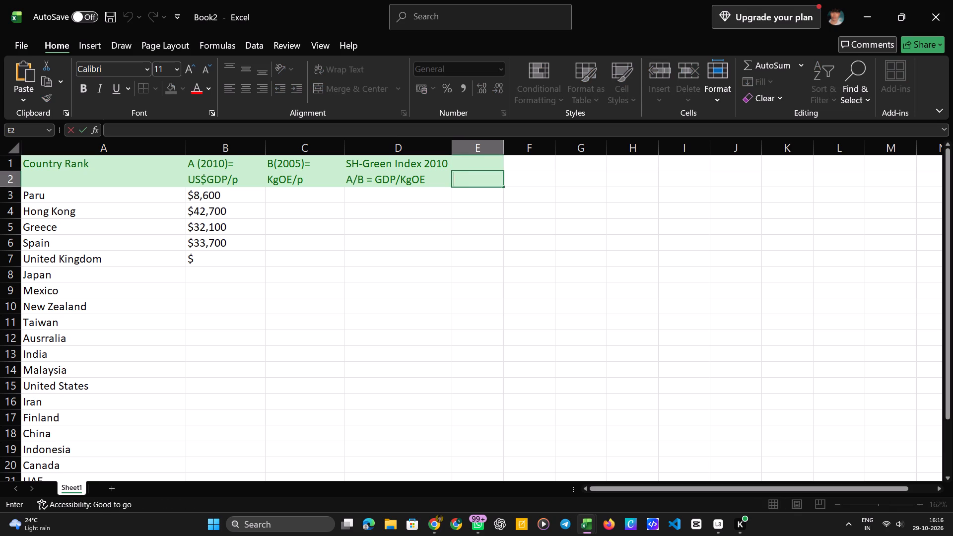
double_click(468, 166)
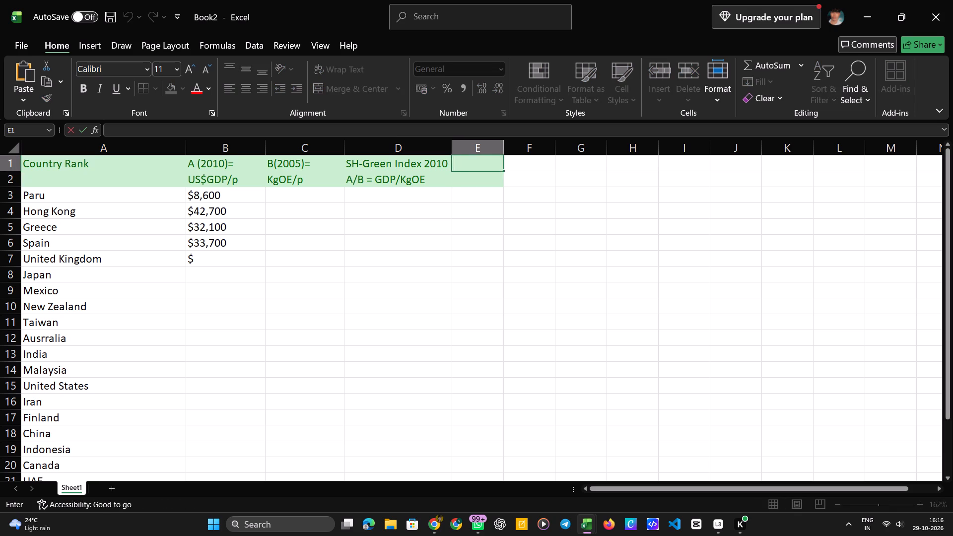
key("space")
left_click(463, 170)
key("s")
key("h")
type("GI")
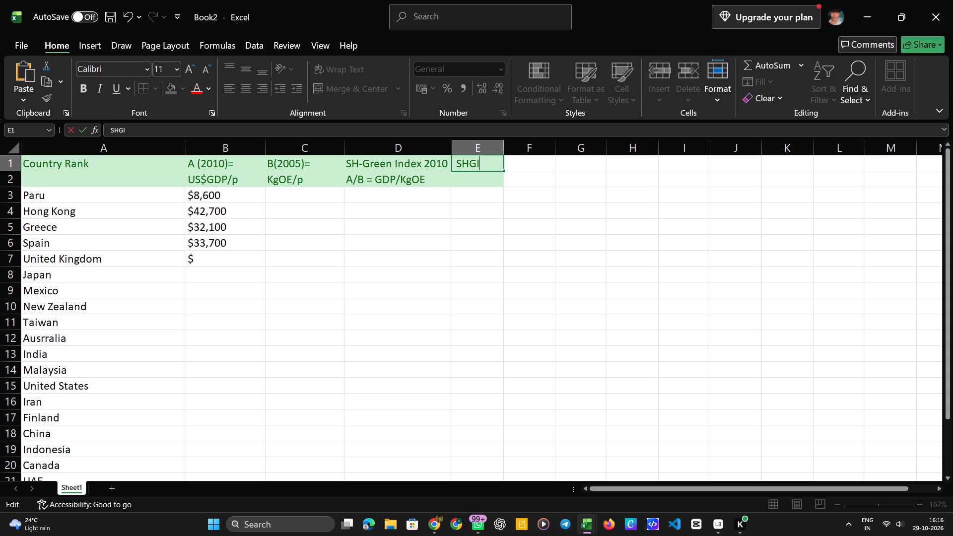
key("minus")
type("200")
key("7")
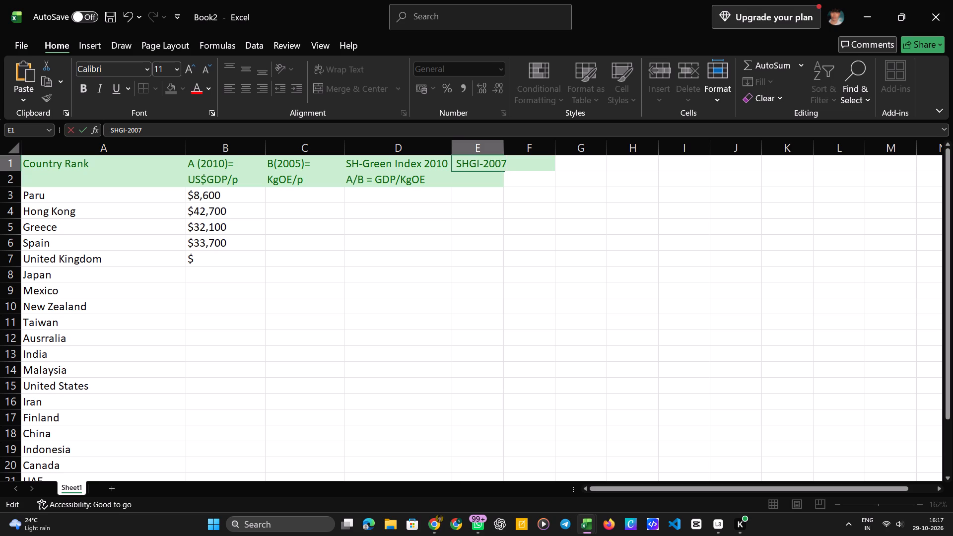
left_click(476, 180)
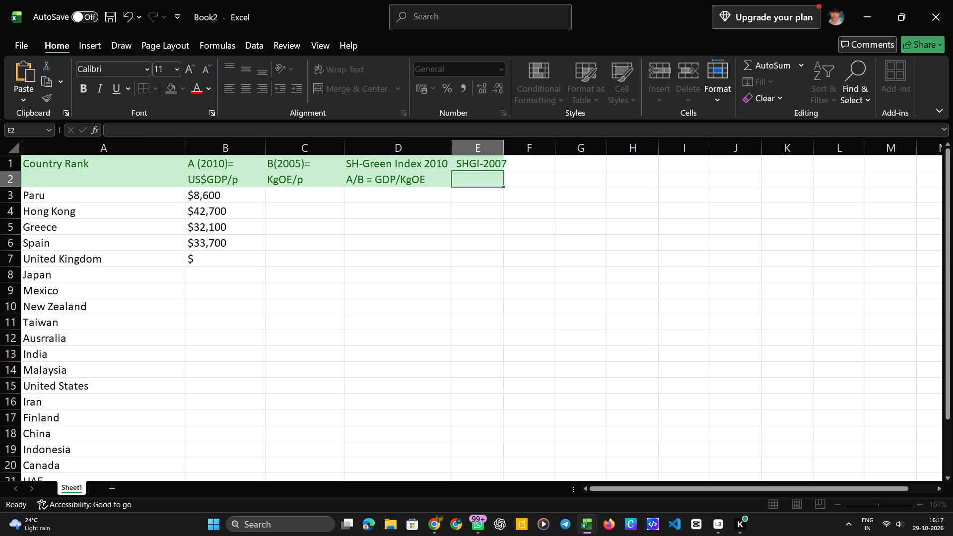
Widen column E slightly so the SHGI-2007 header fits inside the column.
left_click_drag(505, 142, 509, 142)
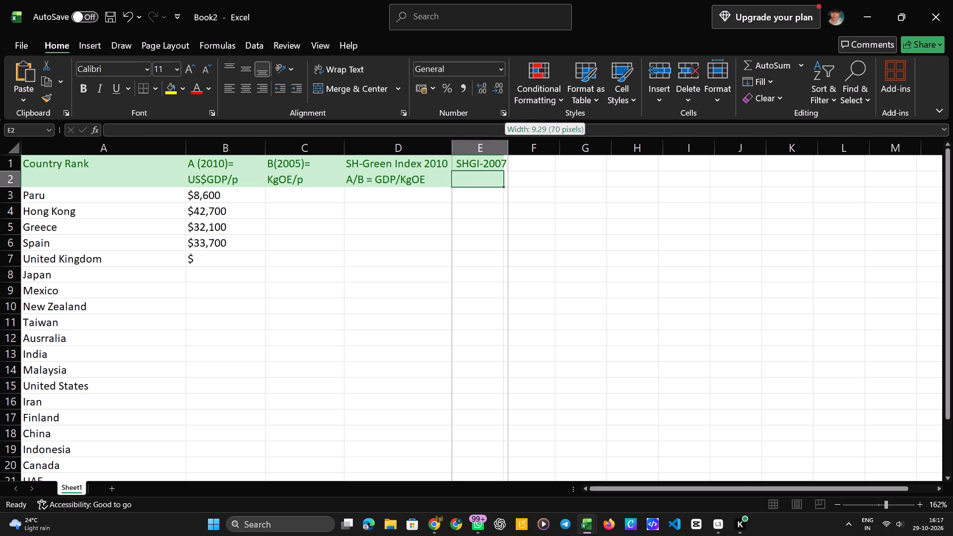
left_click_drag(509, 142, 512, 144)
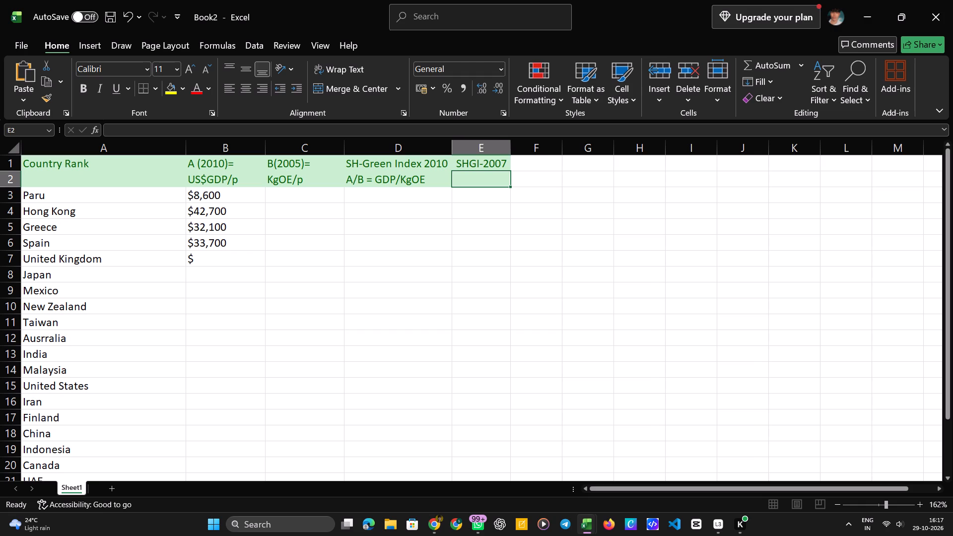
left_click(492, 179)
left_click(492, 213)
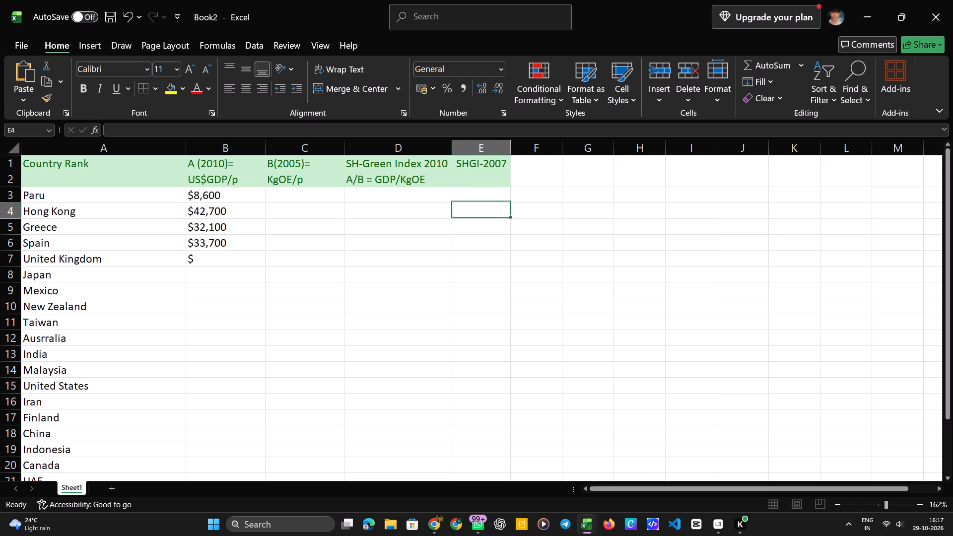
Change the font colour of the whole SHGI-2007 header text in cell E1 to the theme colour Blue, Accent 1.
left_click(485, 162)
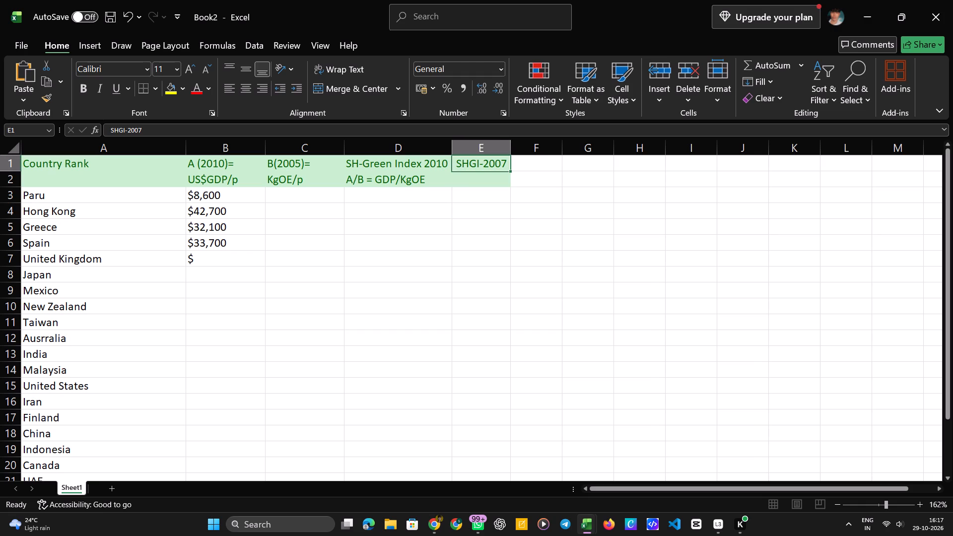
left_click_drag(460, 164, 476, 163)
double_click(476, 163)
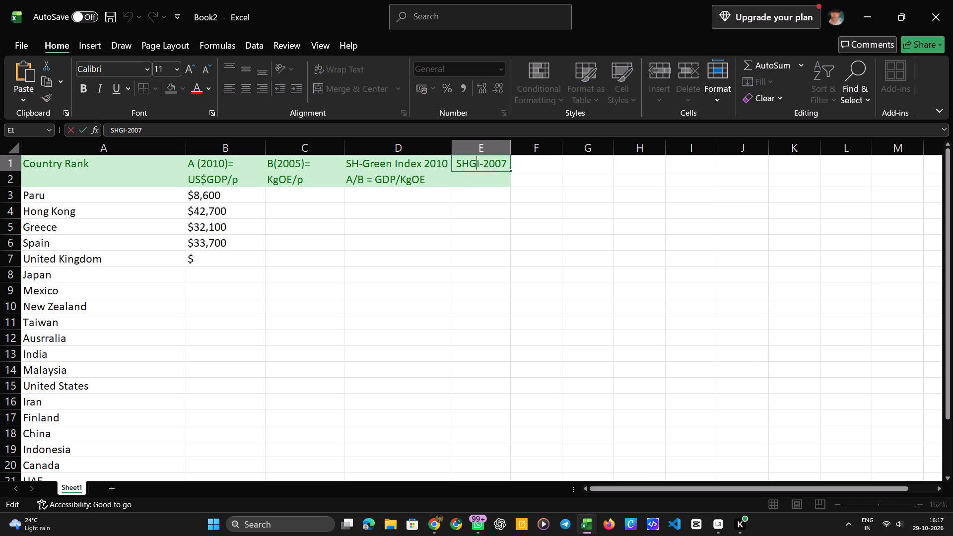
left_click_drag(456, 164, 508, 164)
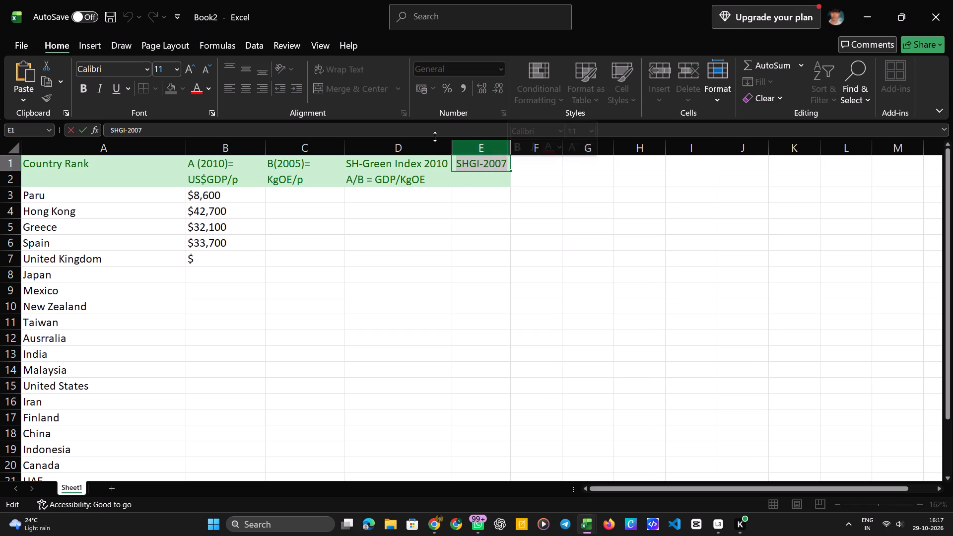
left_click(210, 85)
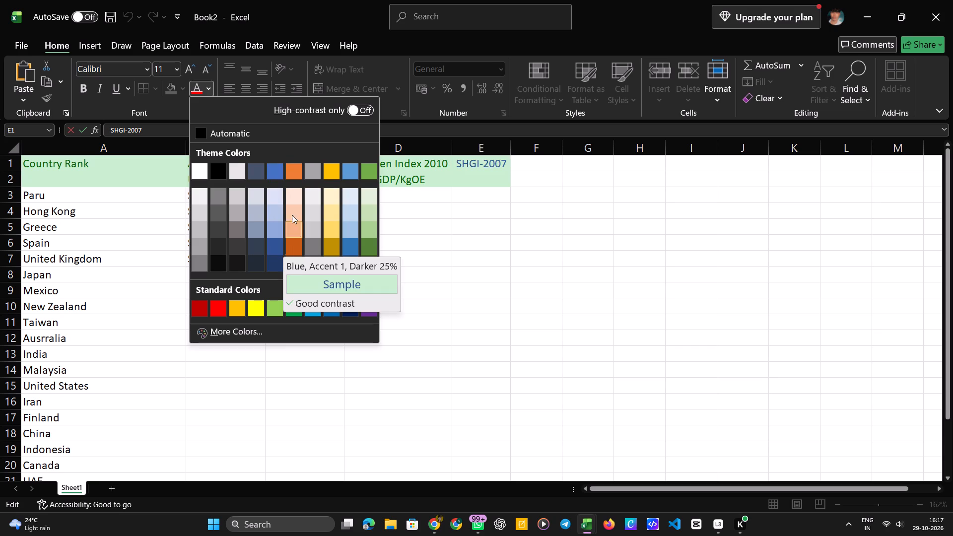
left_click(278, 172)
left_click(328, 267)
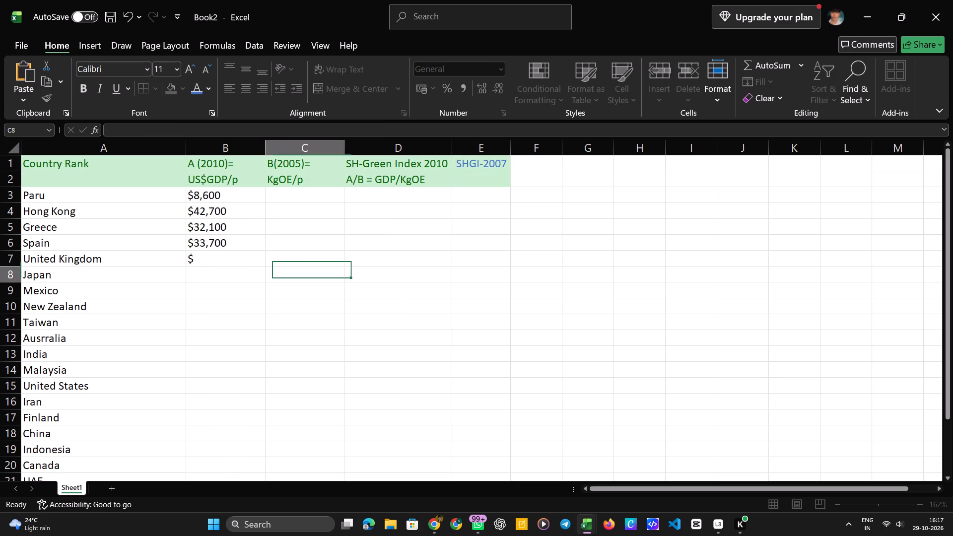
Complete the United Kingdom's GDP value in cell B7 as $35,400 and commit the entry.
left_click(224, 250)
left_click(226, 255)
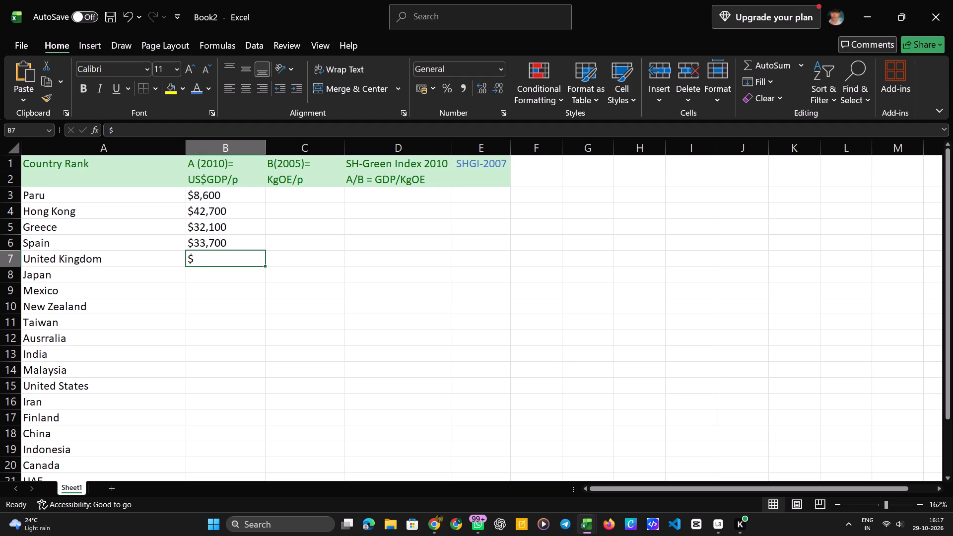
double_click(209, 257)
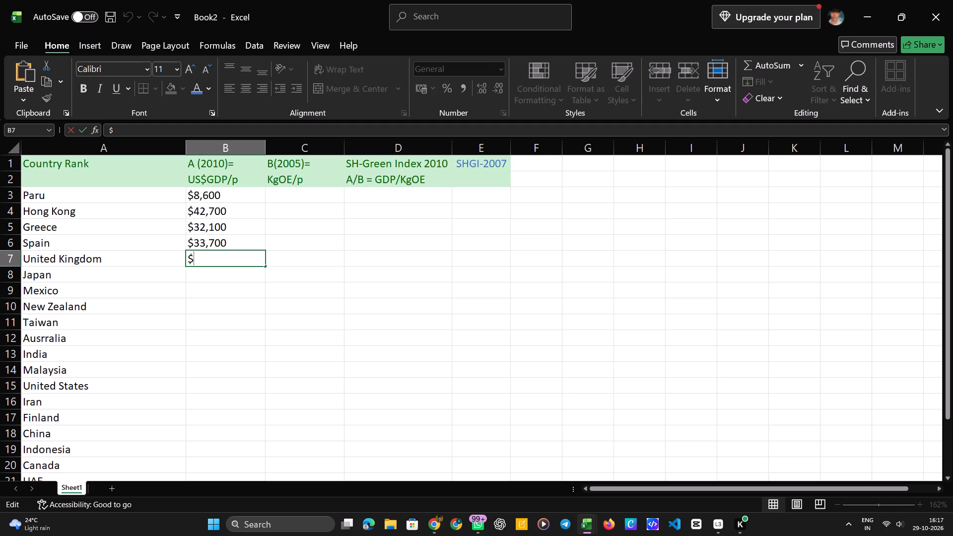
type("35")
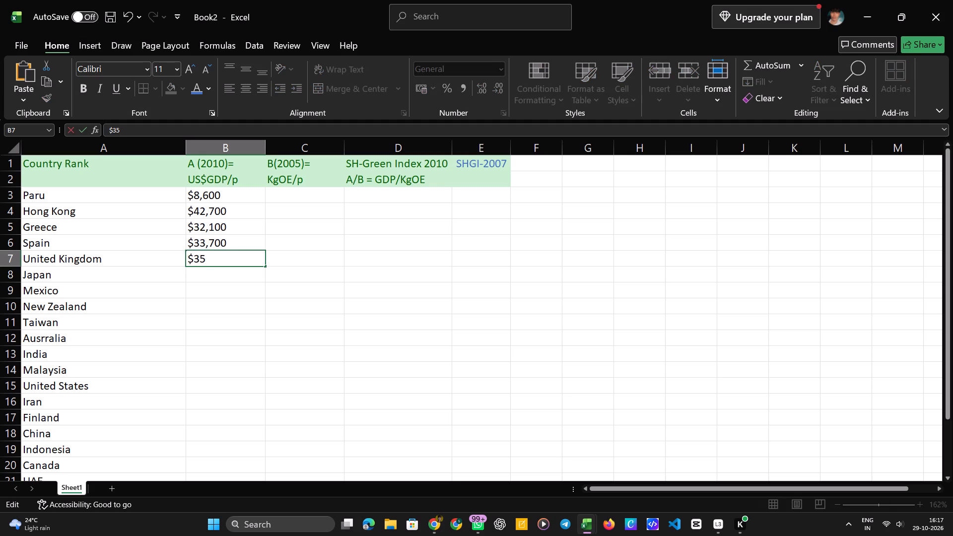
key("comma")
key("4")
key("0")
key("0")
key("Return")
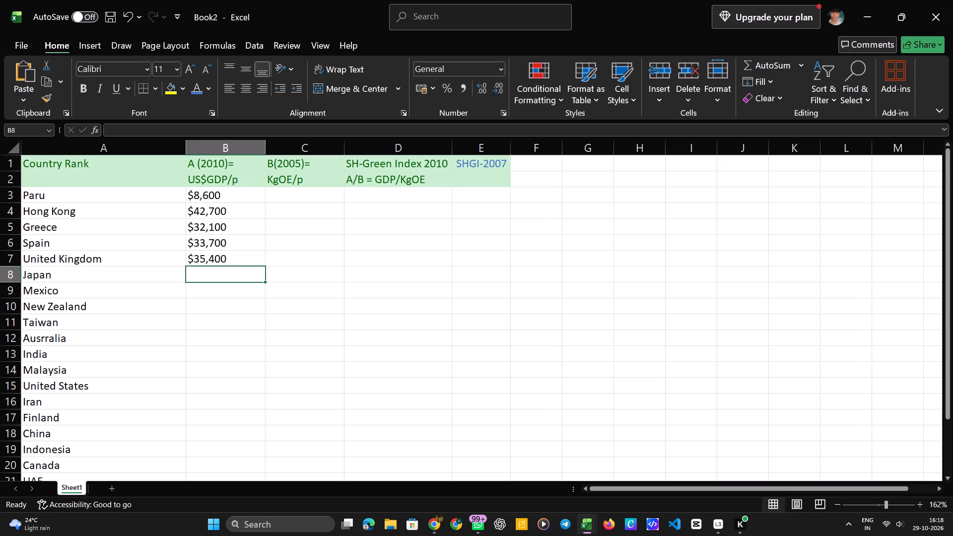
Enter $32,600 as Japan's GDP value in cell B8 and commit the entry.
key("shift+dollar")
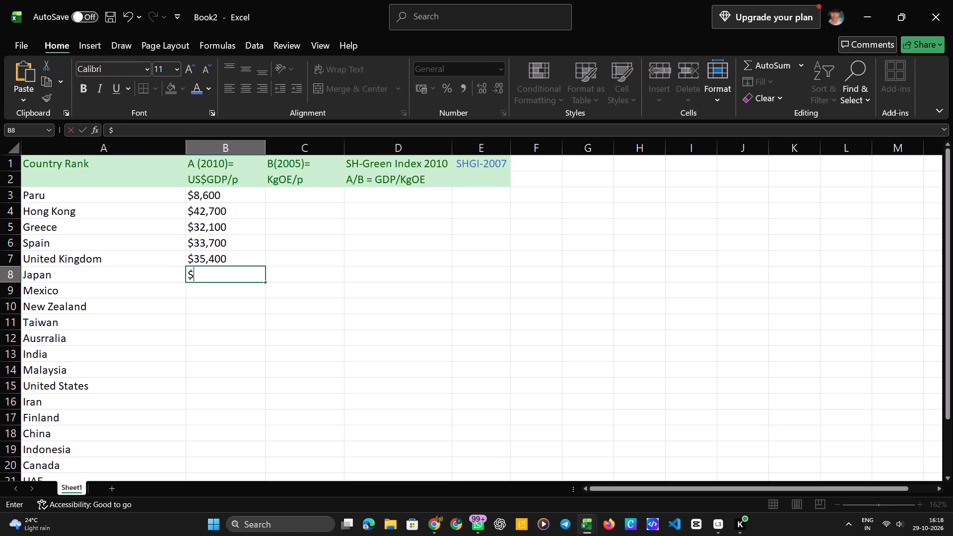
key("3")
key("2")
key("comma")
key("6")
type("00")
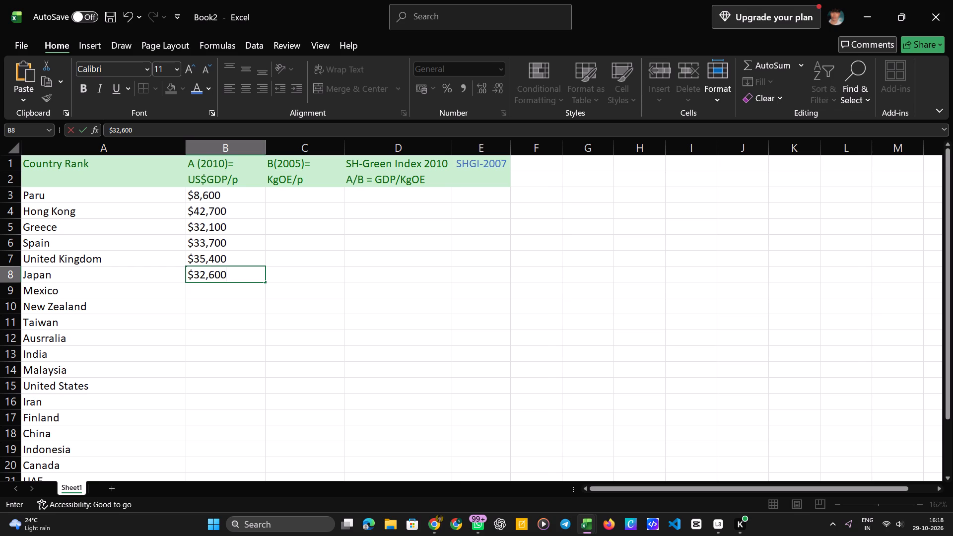
key("Return")
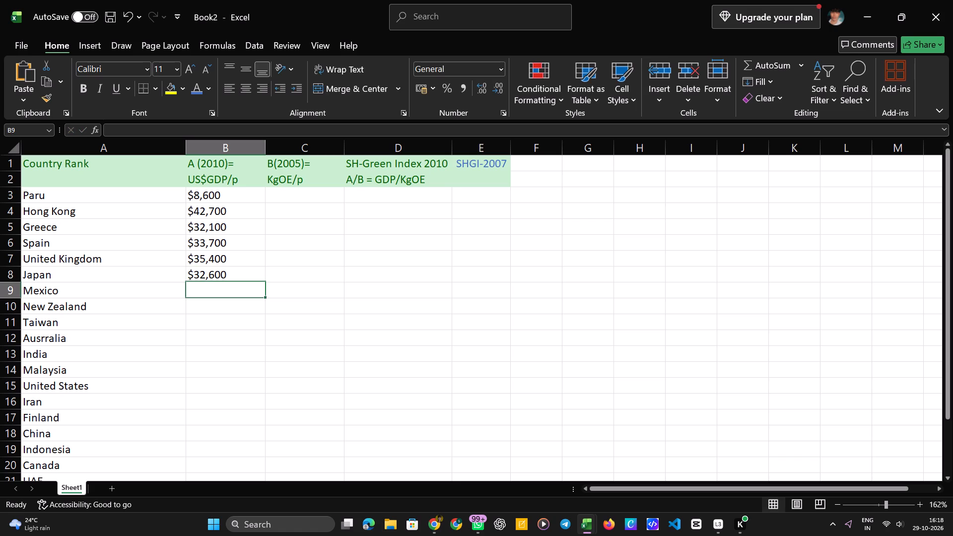
Enter $13,200 as Mexico's GDP value in cell B9 and commit the entry.
key("shift+dollar")
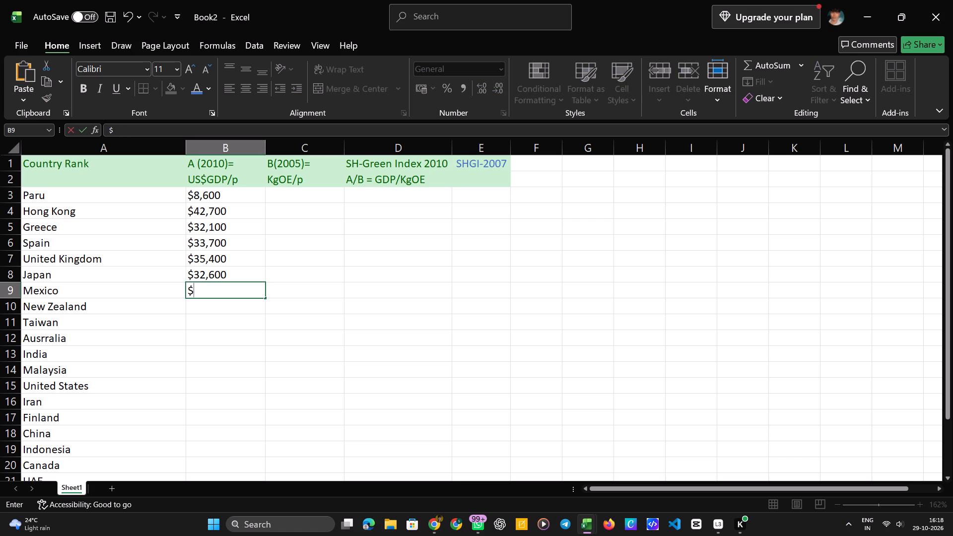
type("13")
key("comma")
key("2")
key("0")
key("0")
key("Return")
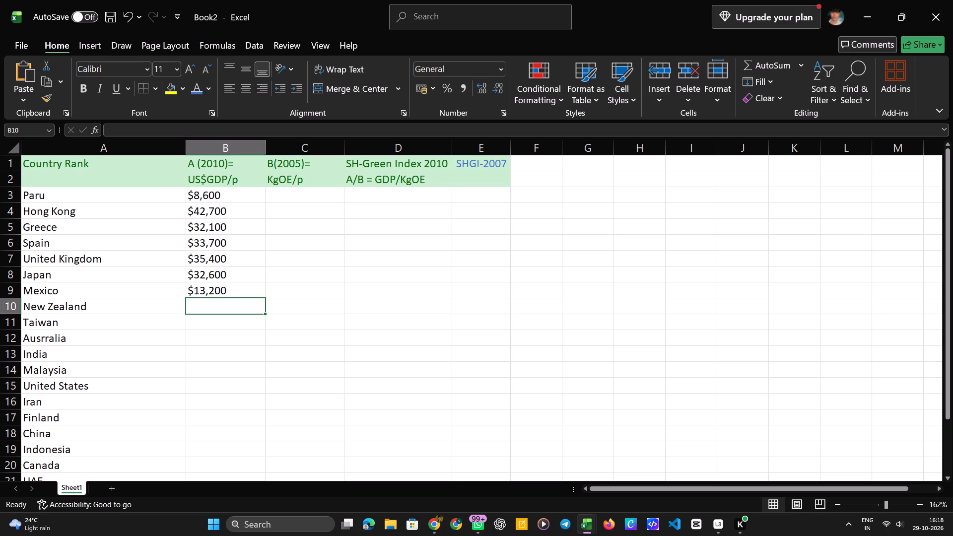
Enter $27,700 as New Zealand's GDP value in cell B10 and commit the entry.
key("shift+dollar")
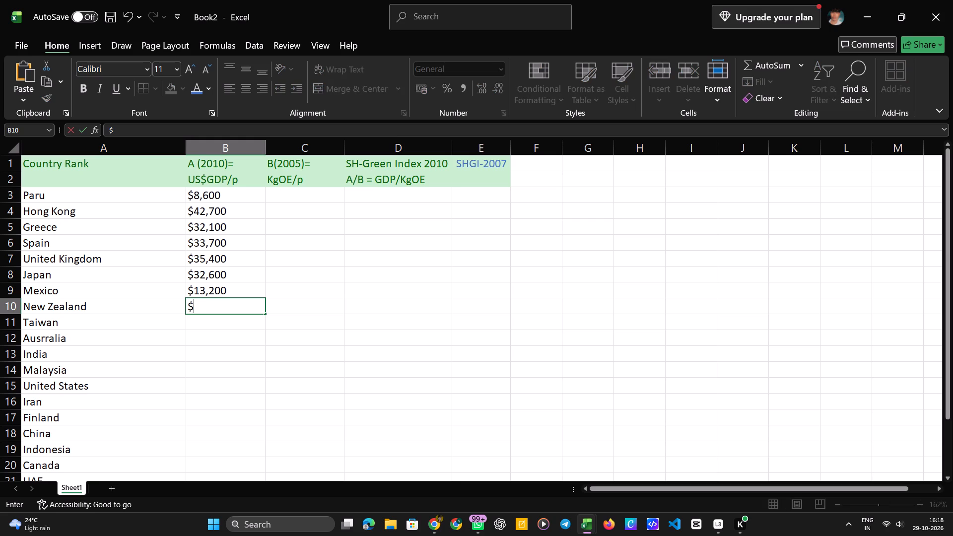
key("2")
key("7")
key("comma")
key("7")
type("00")
key("Return")
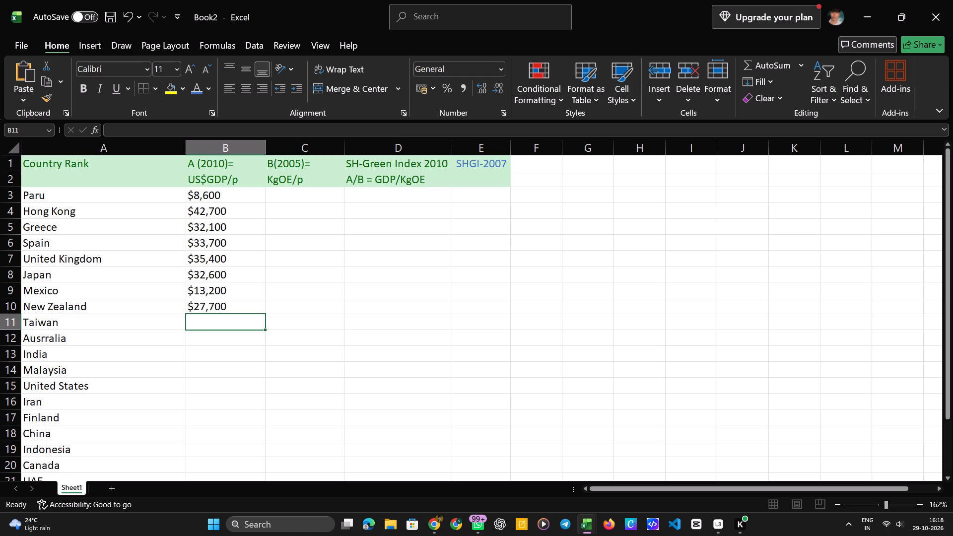
Enter $30,200 as Taiwan's GDP value in cell B11 and commit the entry.
key("shift+dollar")
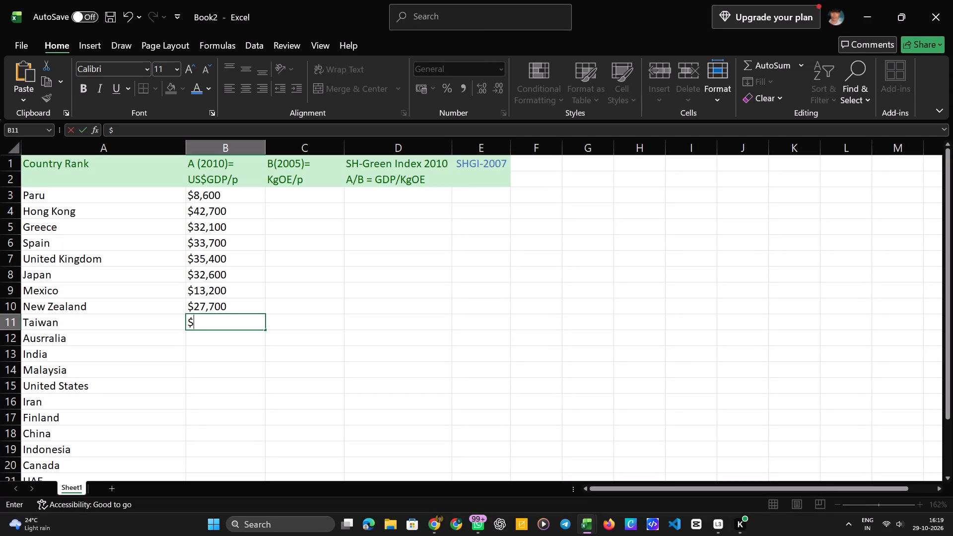
key("3")
key("0")
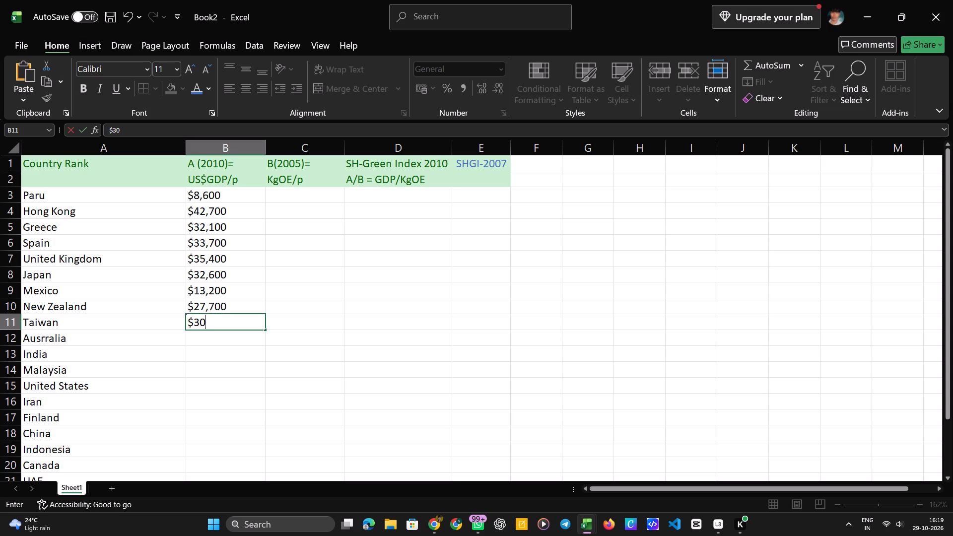
key("comma")
key("2")
key("0")
key("0")
key("Return")
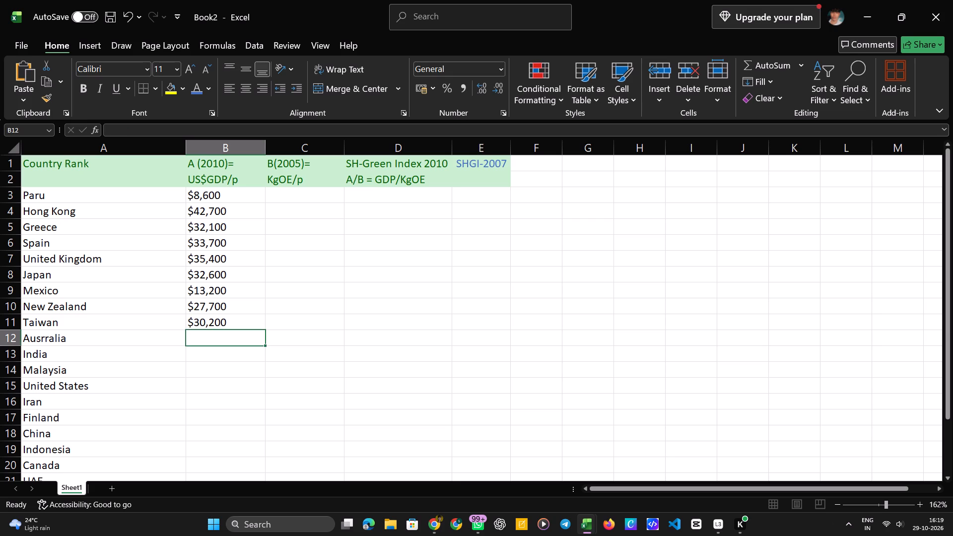
Enter $38,500 as the GDP value for Ausrralia in cell B12 and commit the entry.
left_click(213, 332)
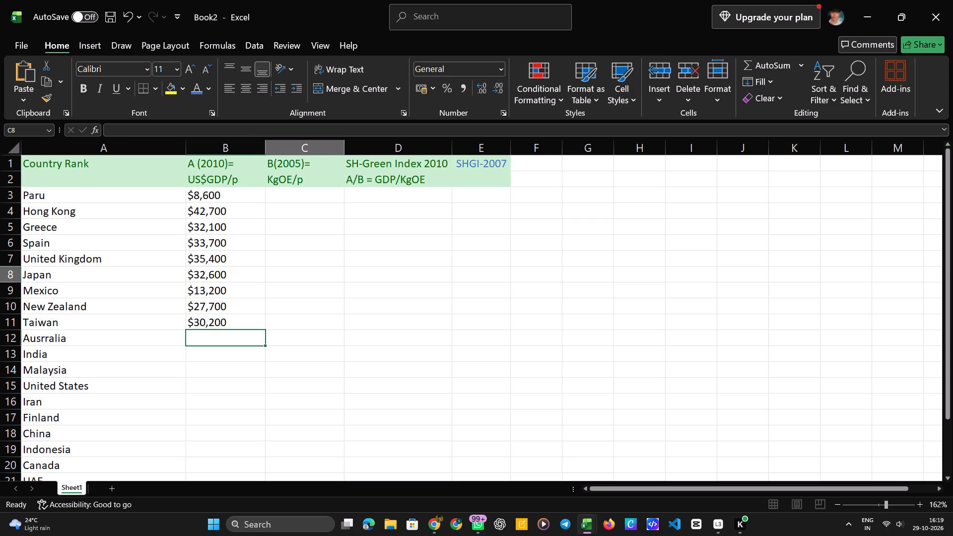
left_click(326, 276)
left_click(232, 336)
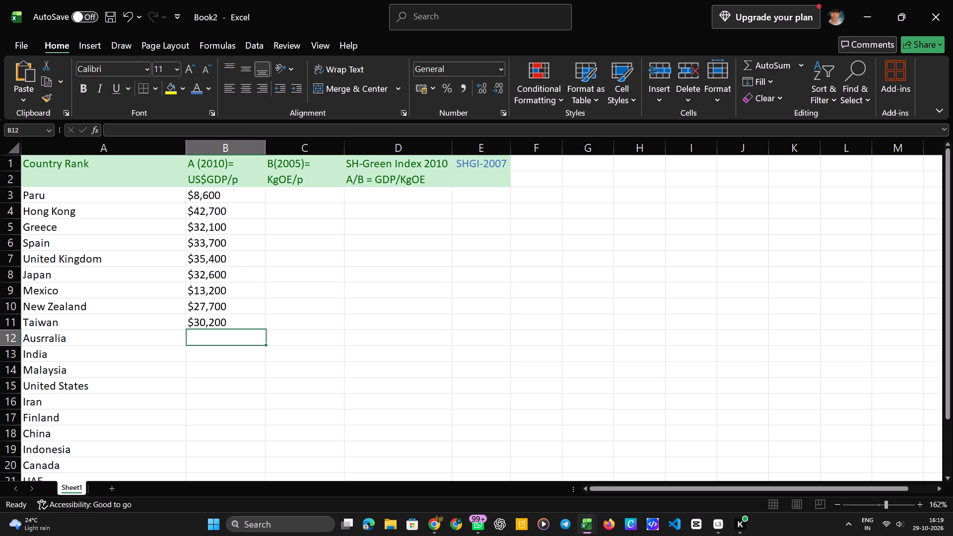
key("shift+dollar")
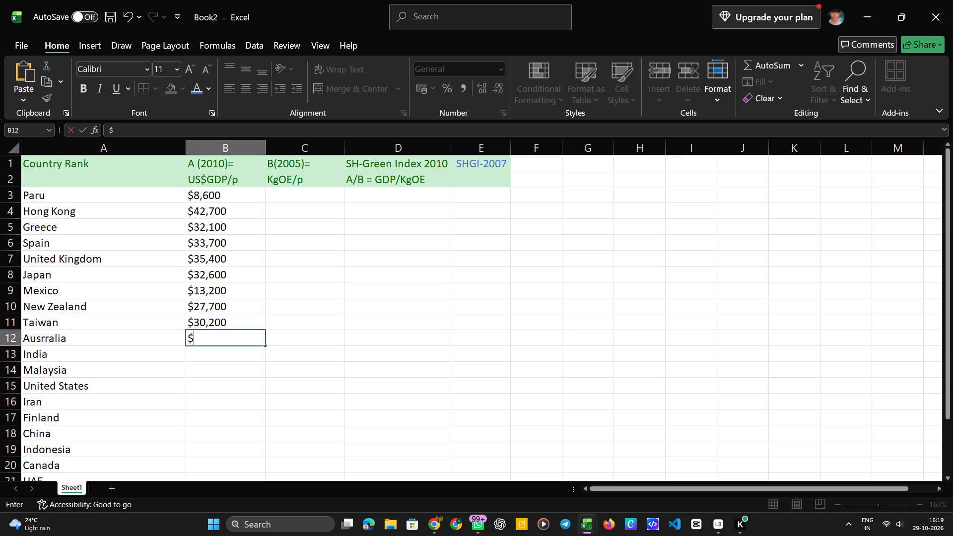
key("3")
key("8")
key("comma")
key("5")
key("0")
key("0")
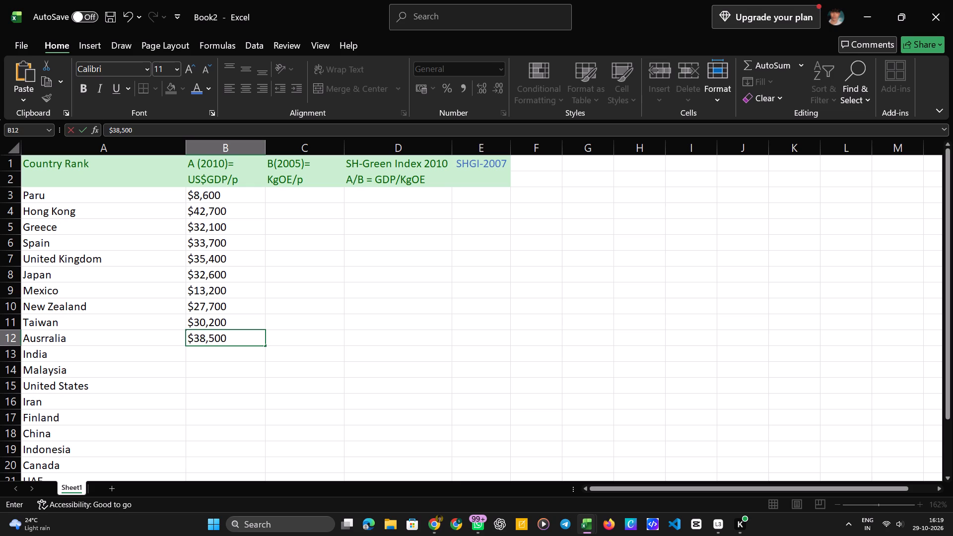
key("Return")
Enter $3,100 as India's GDP value in cell B13 and commit the entry.
key("shift+numbersign")
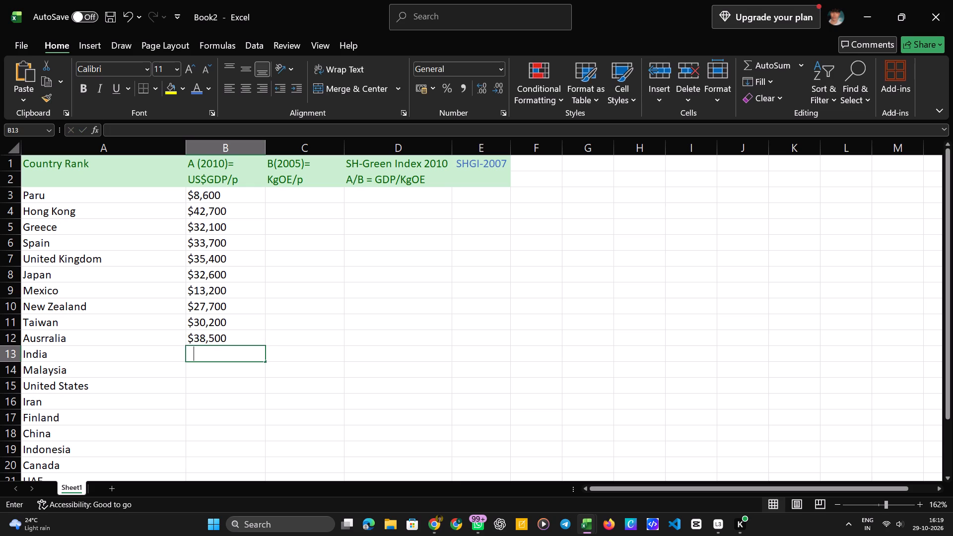
key("BackSpace")
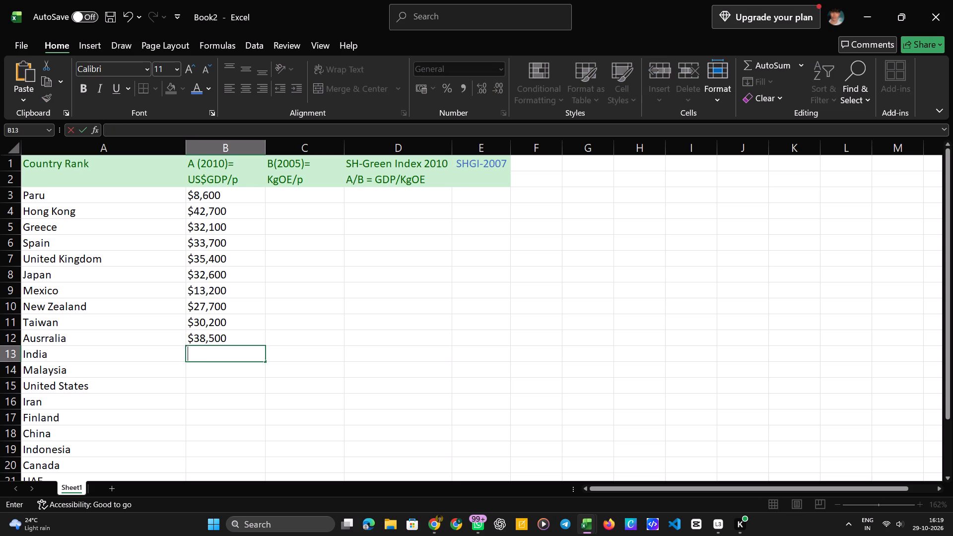
key("shift+dollar")
key("1")
key("0")
key("0")
left_click(194, 351)
key("3")
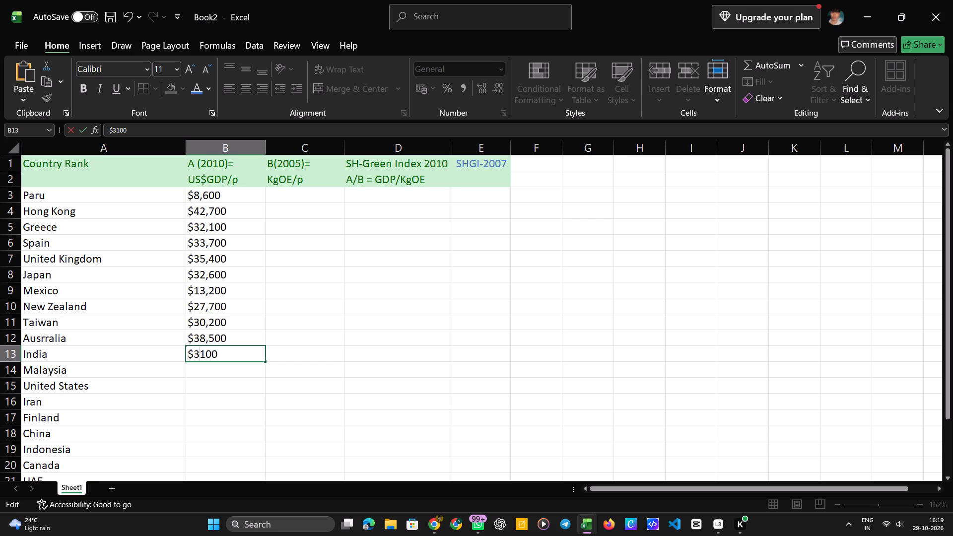
key("comma")
left_click(233, 351)
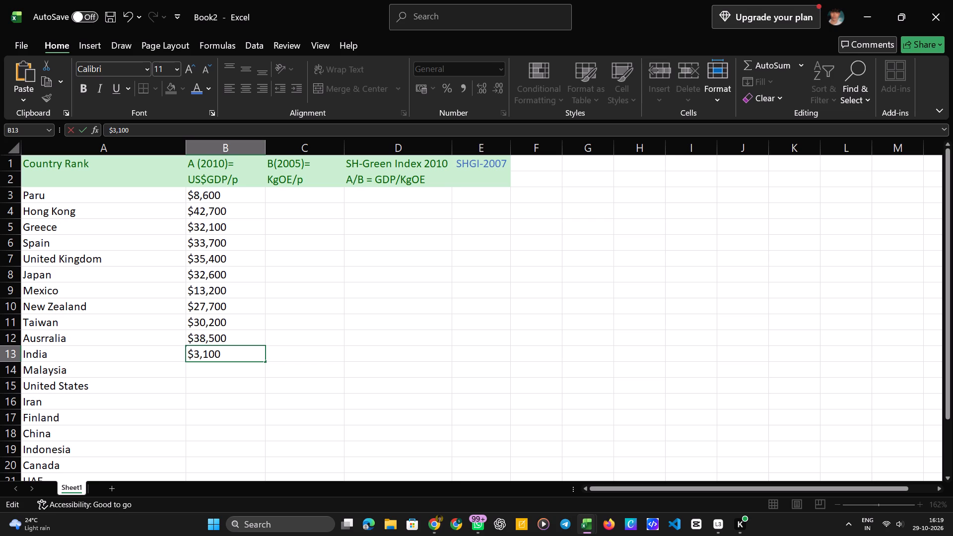
left_click(234, 355)
key("Return")
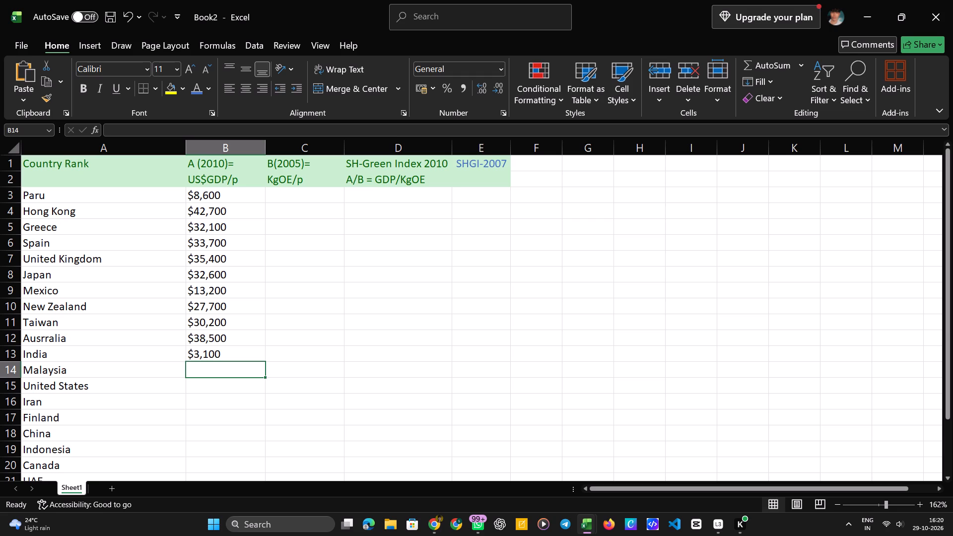
Look over the country list in column A down to its end and back up to the header rows.
scroll(219, 373, "down", 3)
scroll(220, 376, "up", 1)
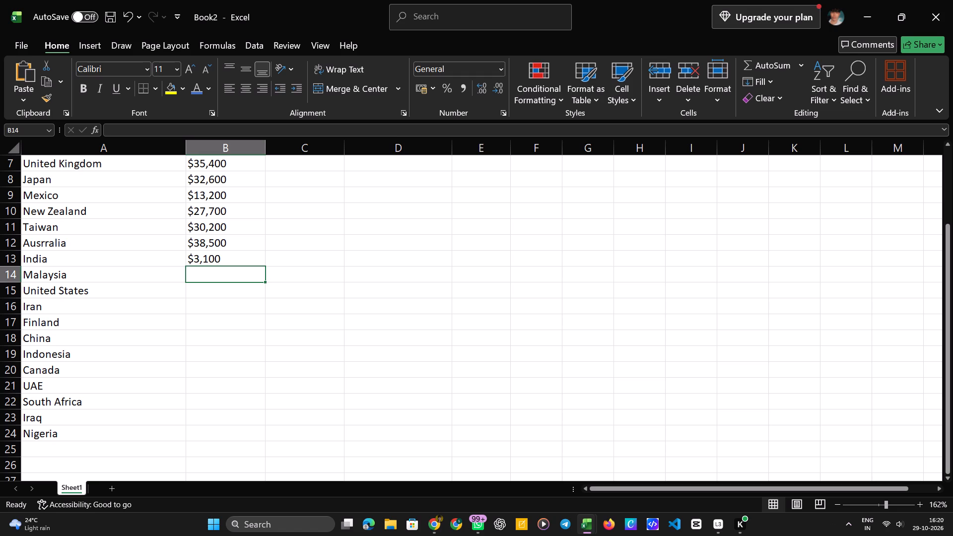
scroll(204, 285, "up", 3)
scroll(202, 277, "down", 2)
scroll(202, 277, "up", 3)
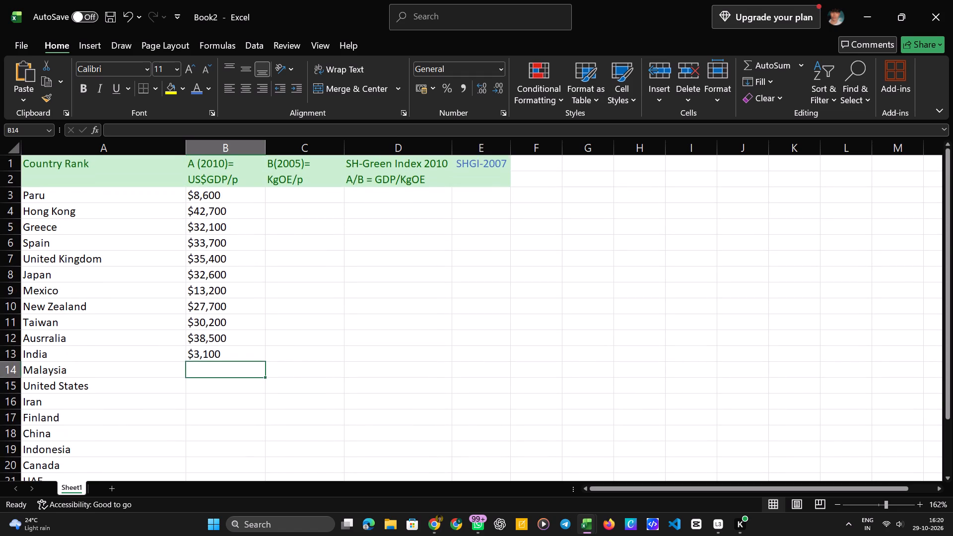
Fill GDP cells B14 through B24, from Malaysia down to Nigeria, with a $ sign each.
scroll(163, 266, "down", 3)
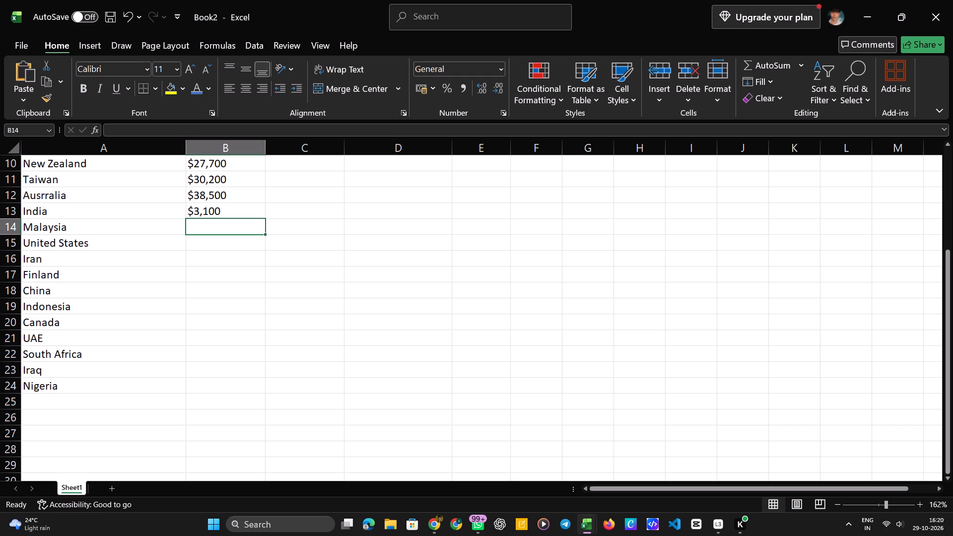
key("shift+dollar")
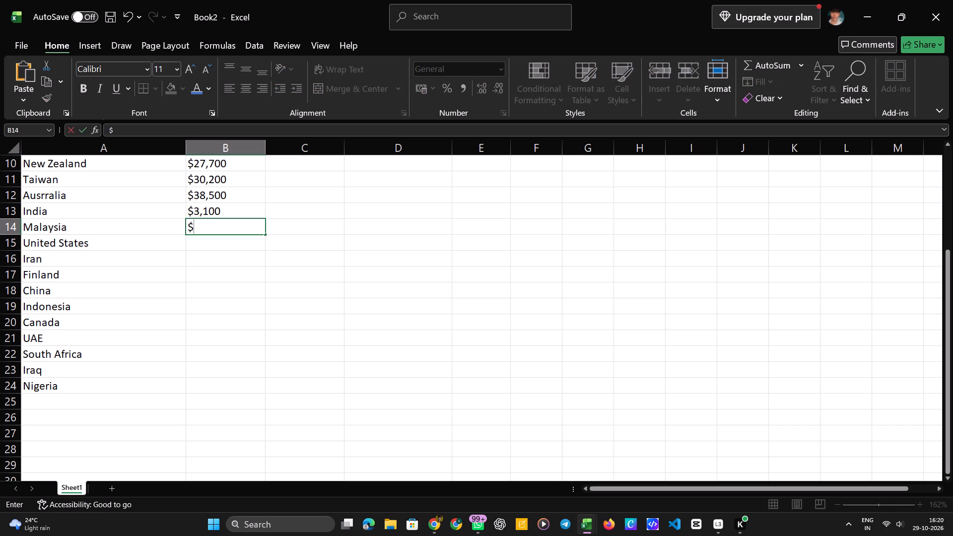
key("Return")
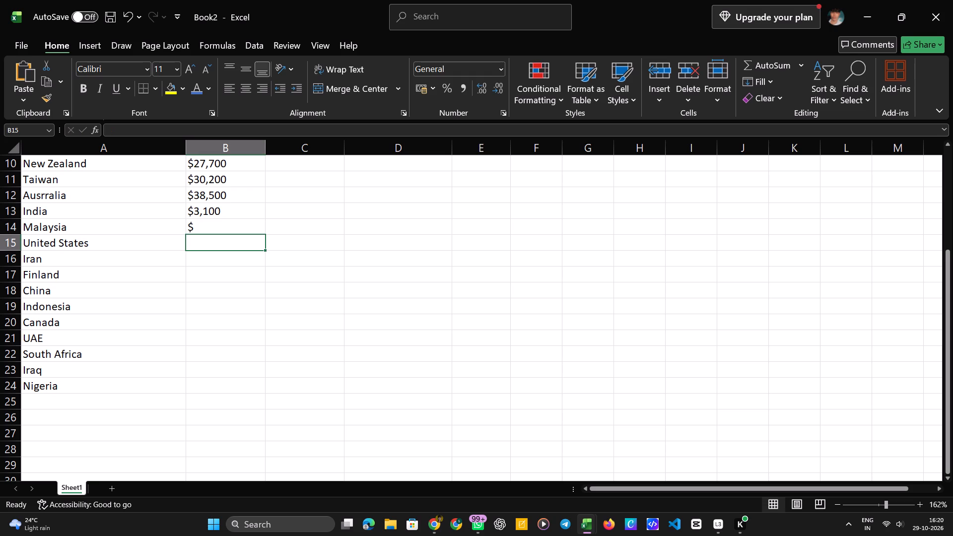
key("shift+dollar")
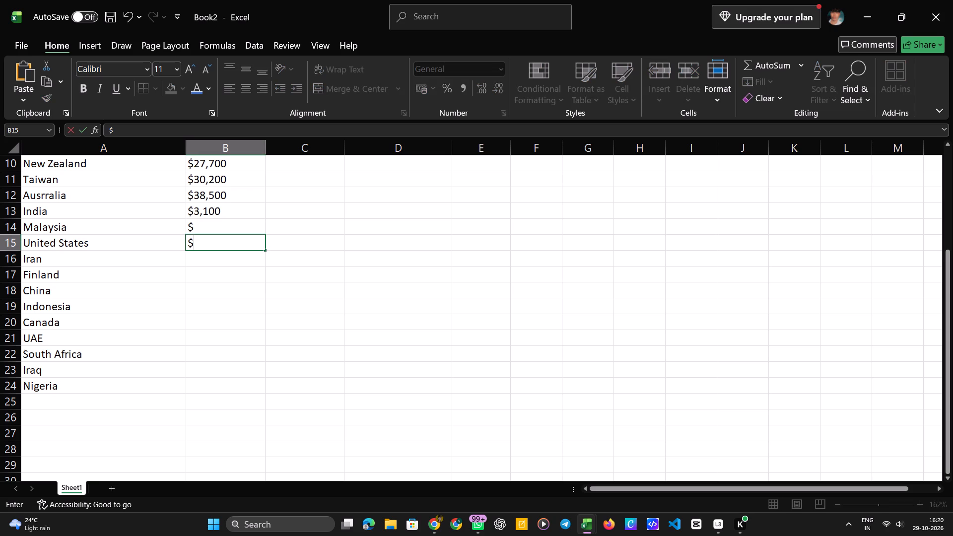
key("Return")
key("shift+dollar")
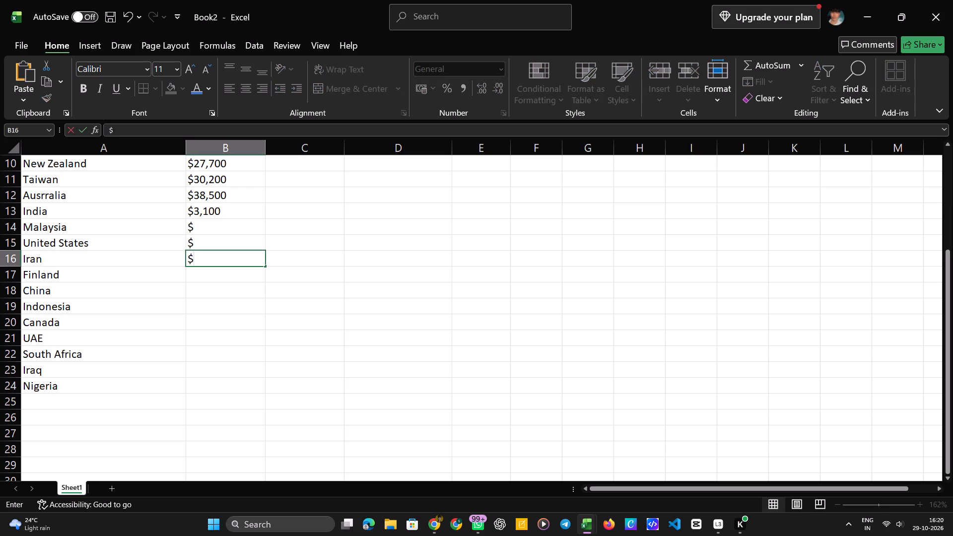
key("Return")
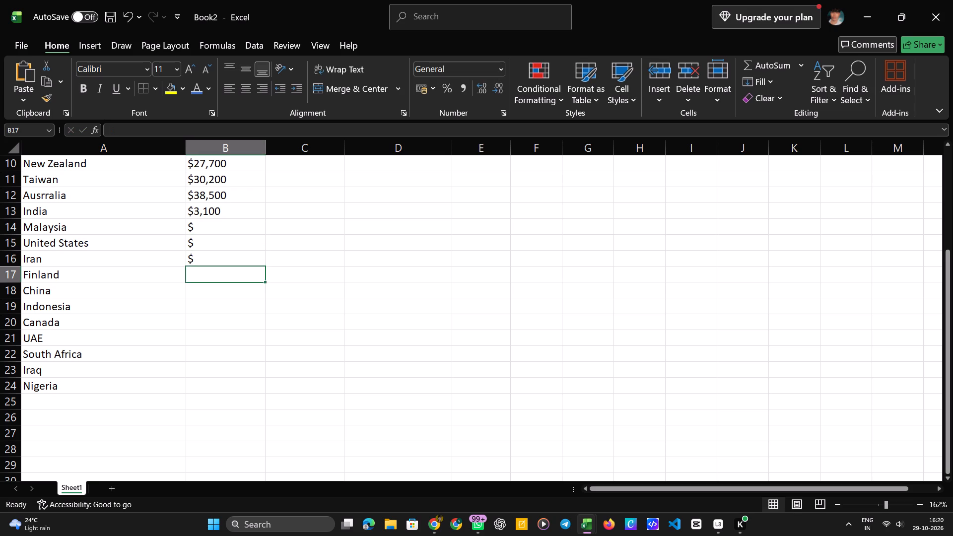
key("shift+dollar")
key("Return")
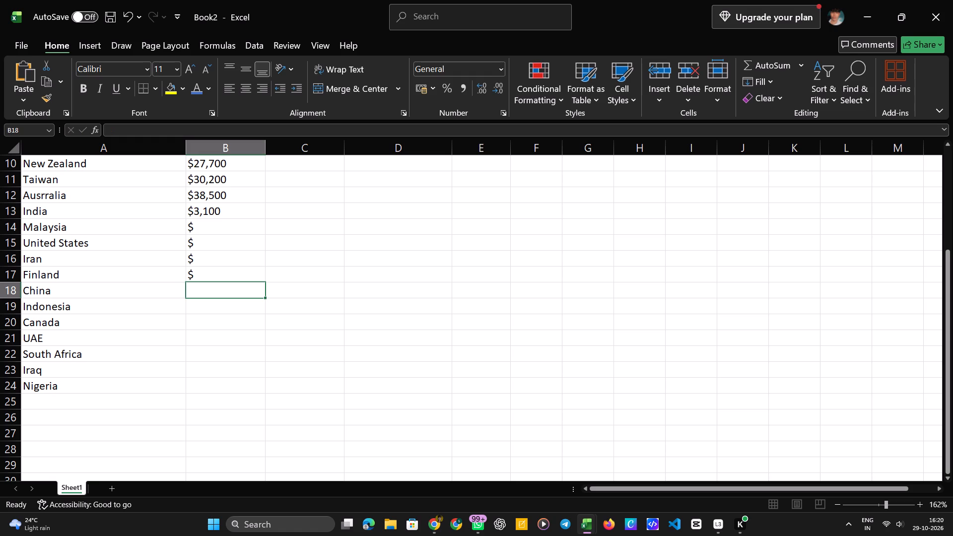
key("shift+dollar")
key("Return")
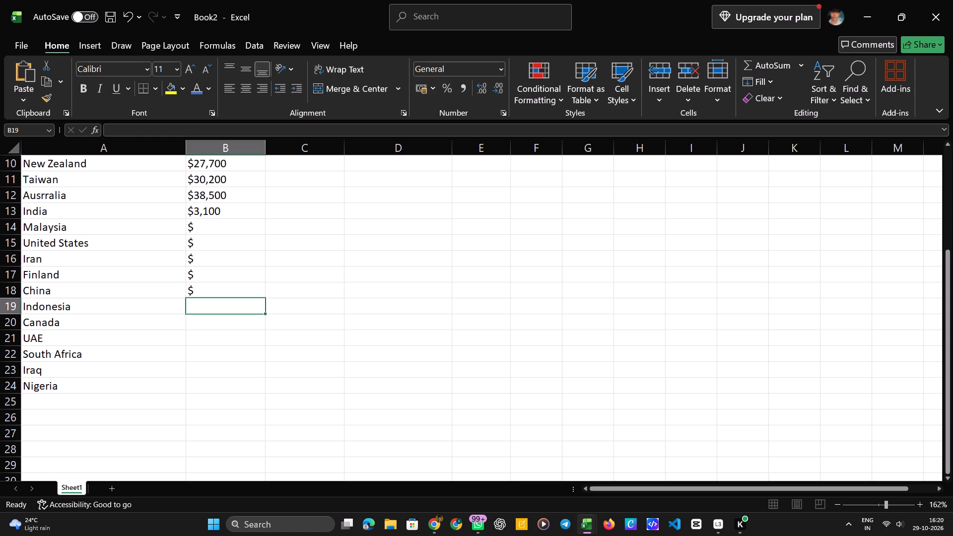
key("shift+dollar")
key("Return")
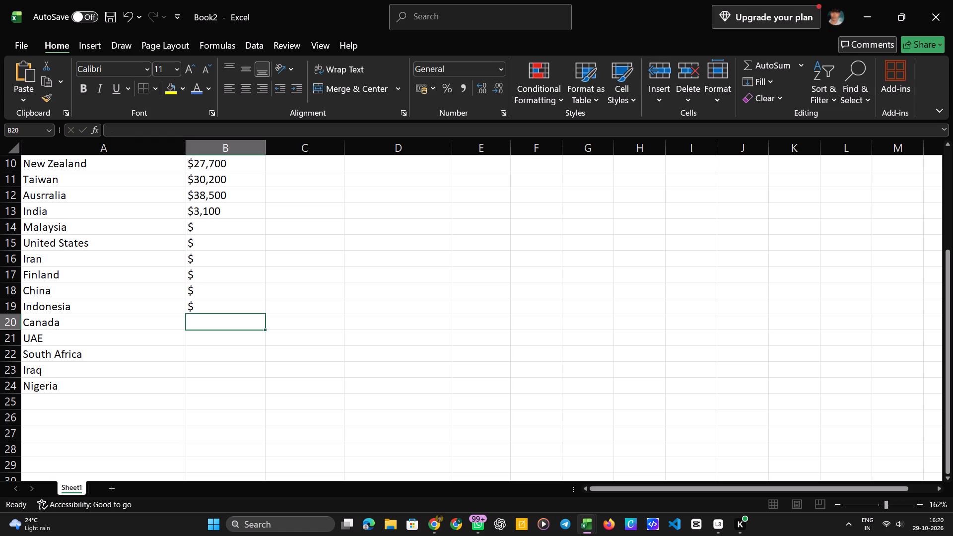
key("shift+dollar")
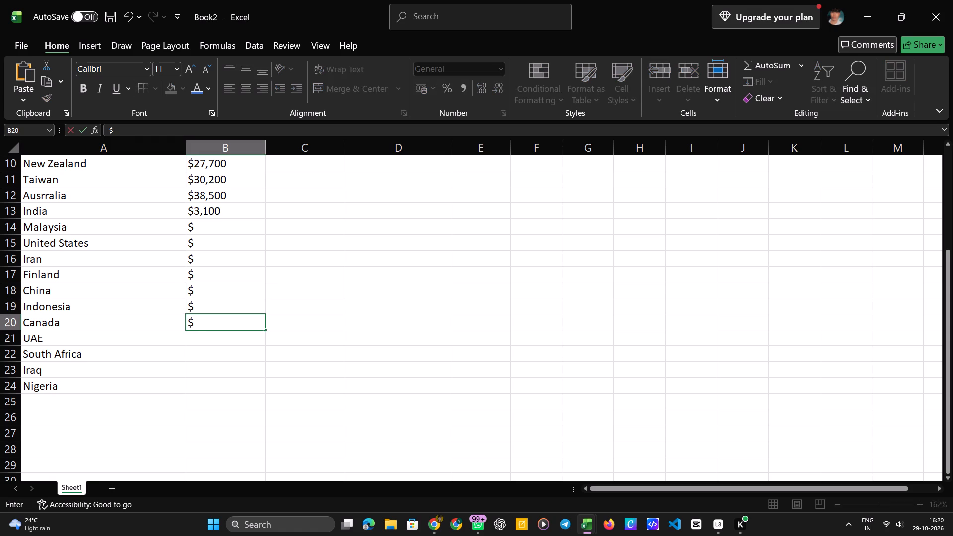
key("Return")
key("shift+dollar")
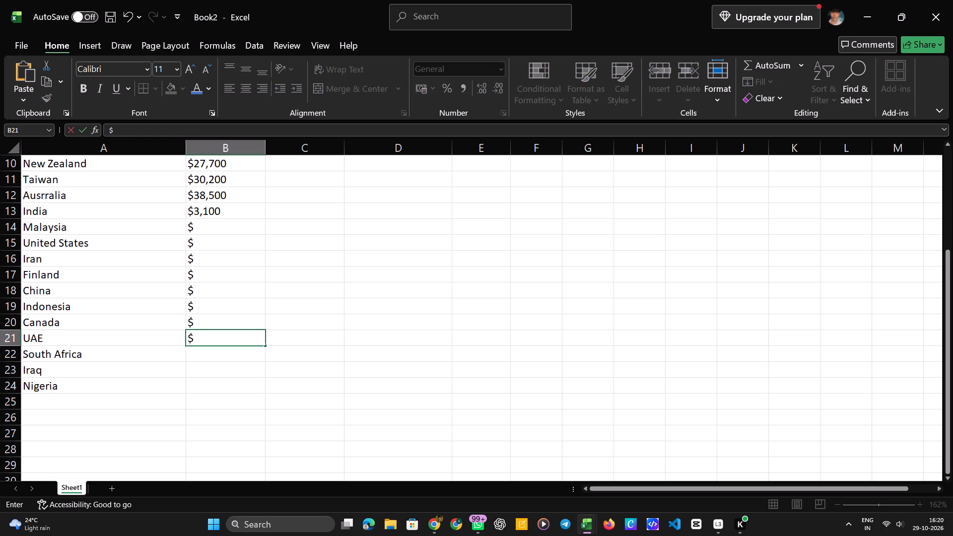
key("Return")
key("shift+dollar")
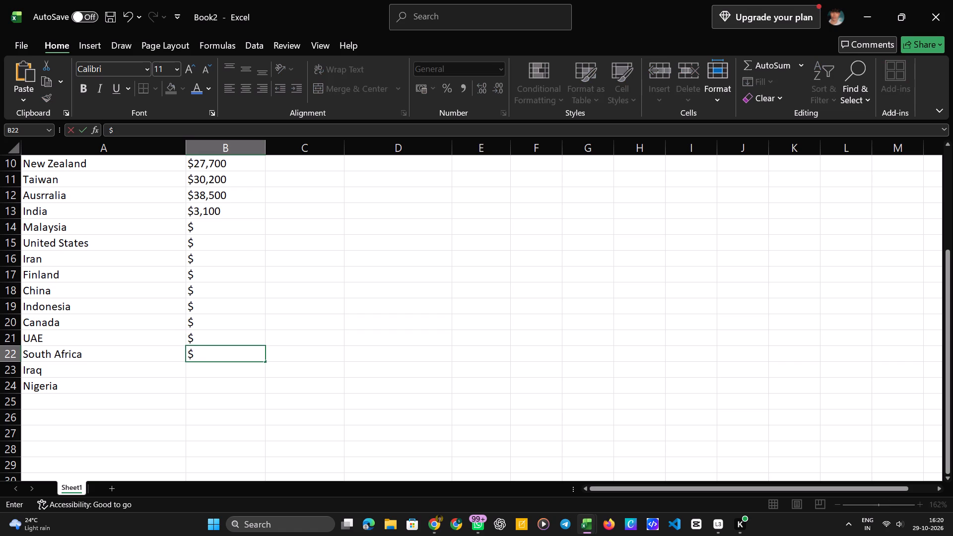
key("Return")
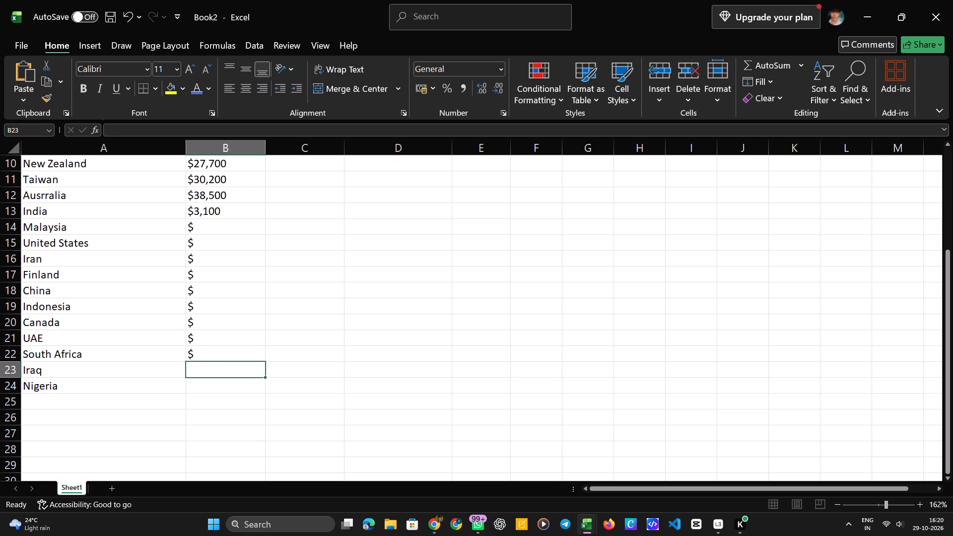
key("shift+dollar")
key("Return")
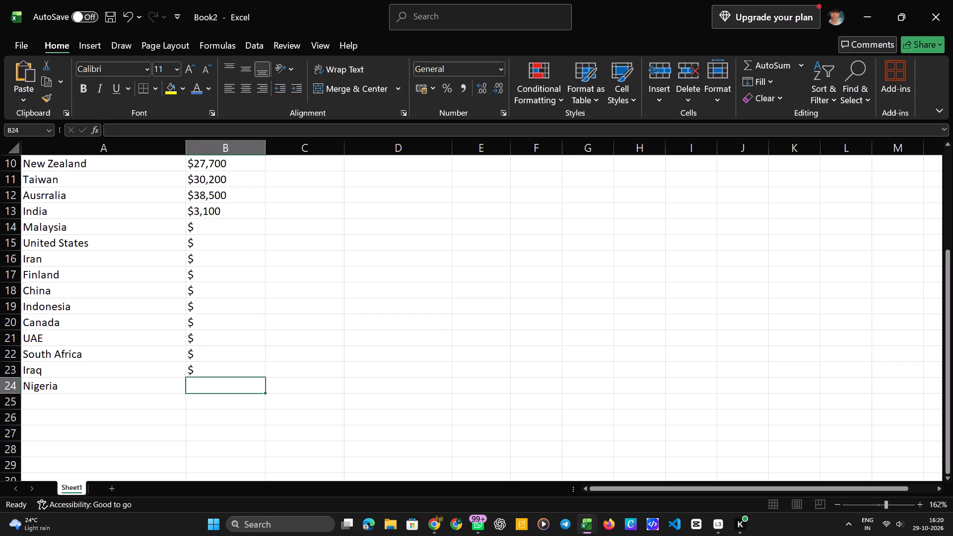
key("shift+dollar")
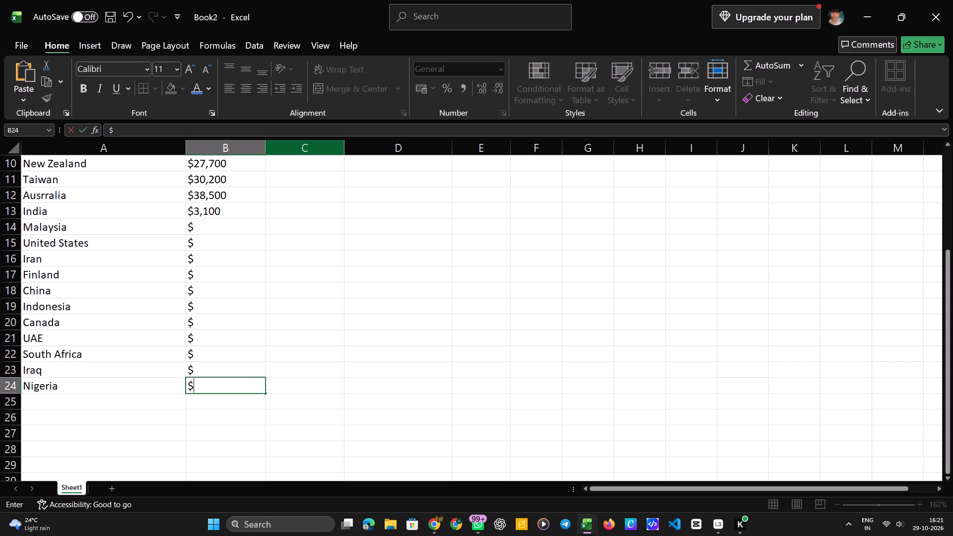
Complete Malaysia's GDP value in cell B14 as $14,700 and commit the entry.
double_click(216, 228)
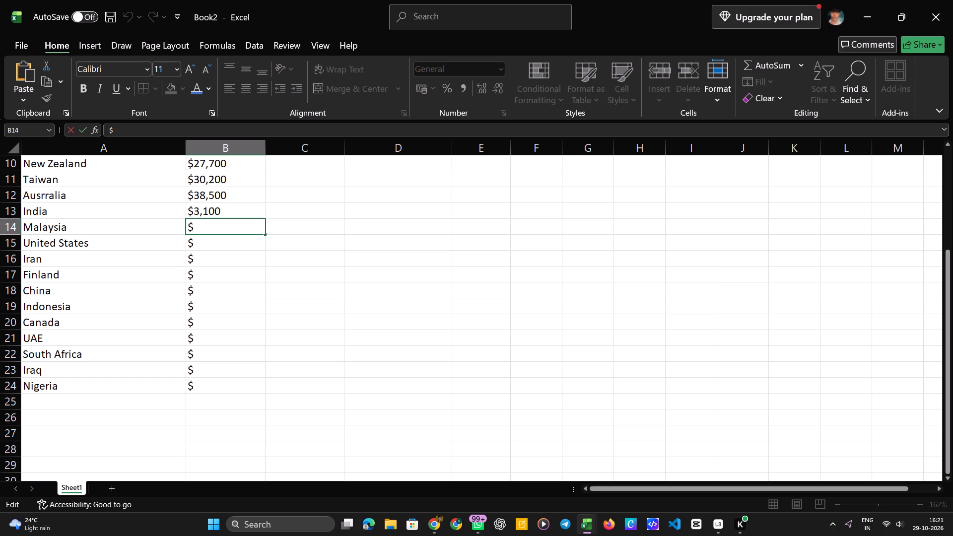
key("1")
key("4")
key("comma")
key("7")
key("0")
key("0")
key("Return")
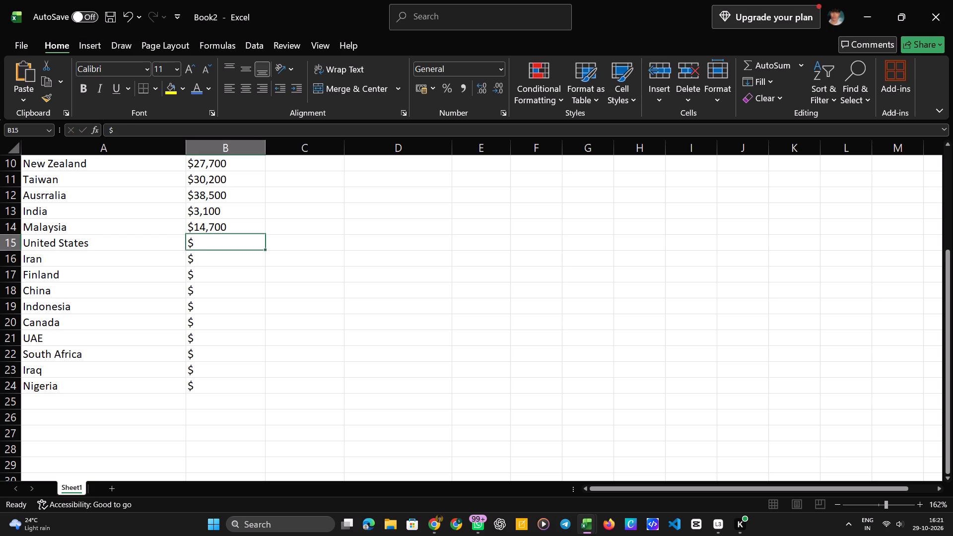
Complete the United States' GDP value in cell B15 as $46,400 and commit the entry.
double_click(230, 242)
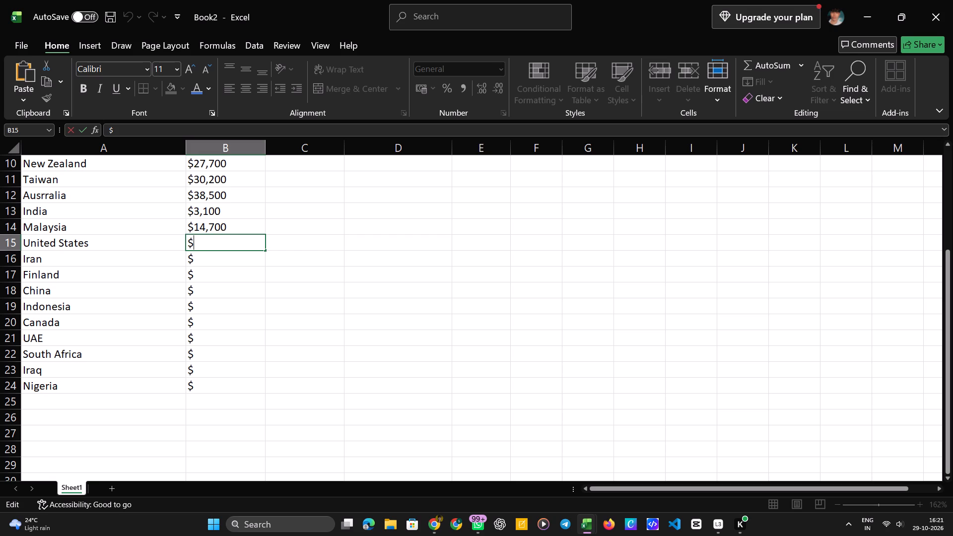
key("4")
key("6")
key("comma")
key("4")
key("0")
key("0")
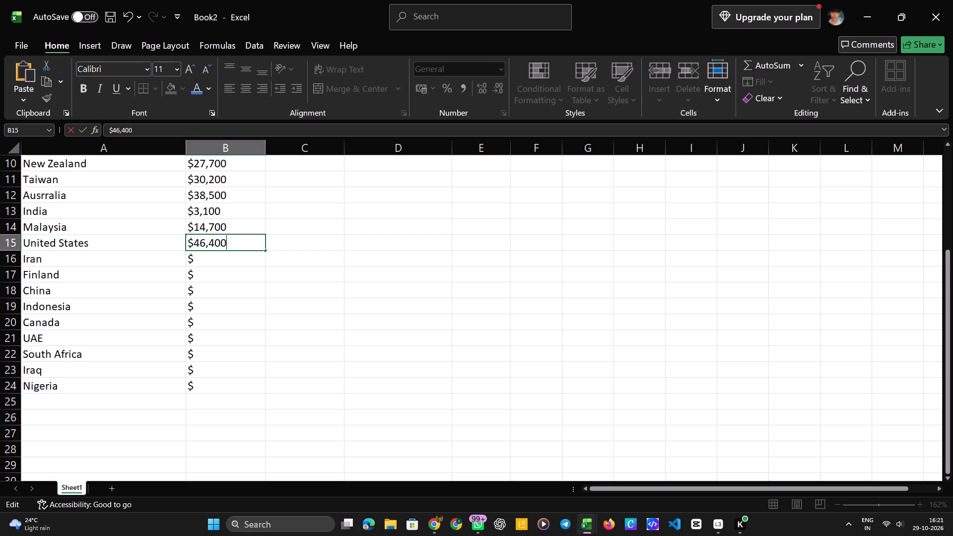
key("Return")
Complete Iran's GDP value in cell B16 as $12,900 and commit the entry.
double_click(230, 262)
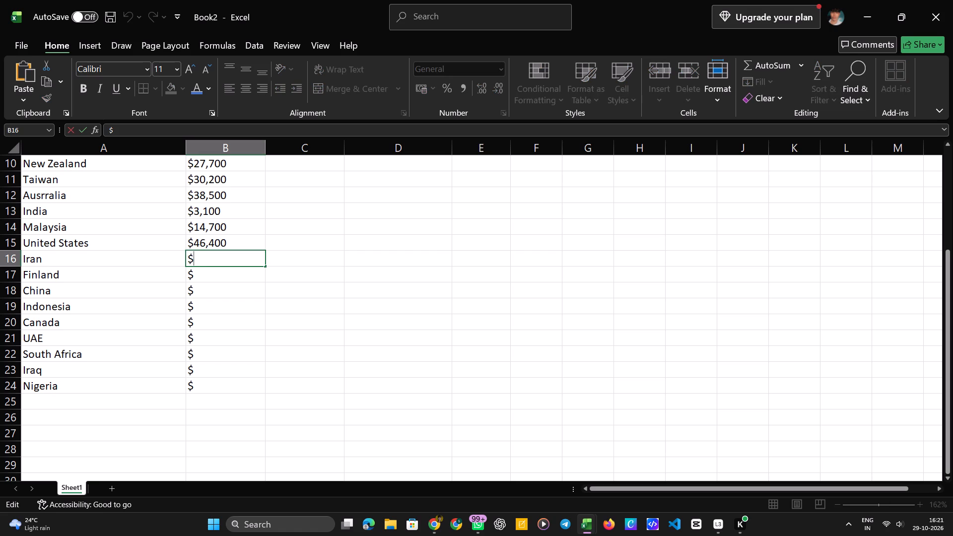
key("1")
key("2")
key("comma")
key("9")
key("0")
key("0")
key("Return")
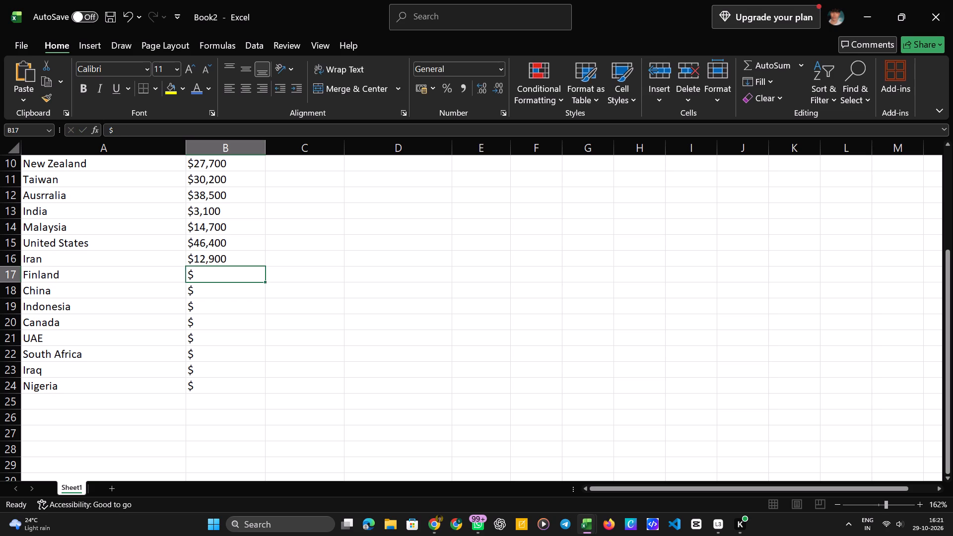
Complete Finland's GDP value in cell B17 as $34,900 and commit the entry.
double_click(245, 275)
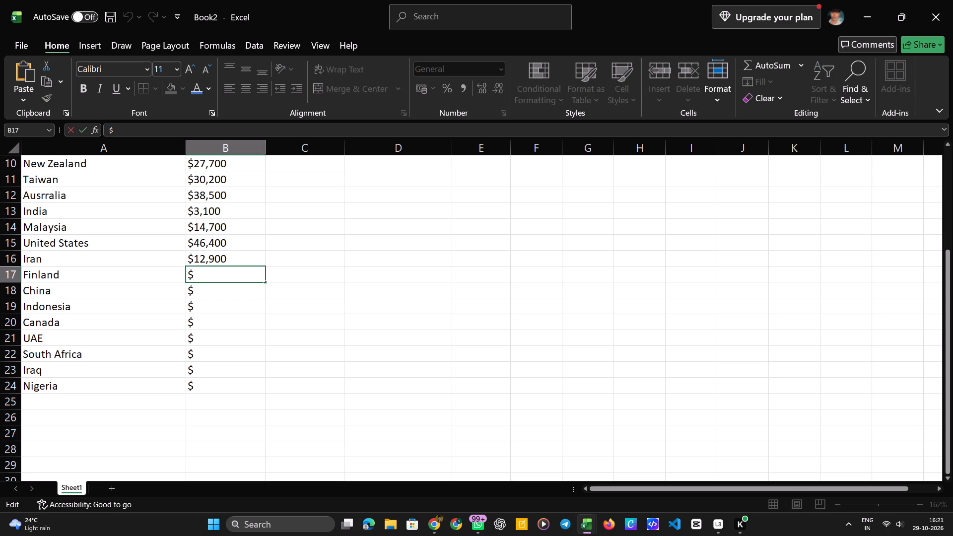
key("3")
key("4")
key("comma")
type("900")
key("Return")
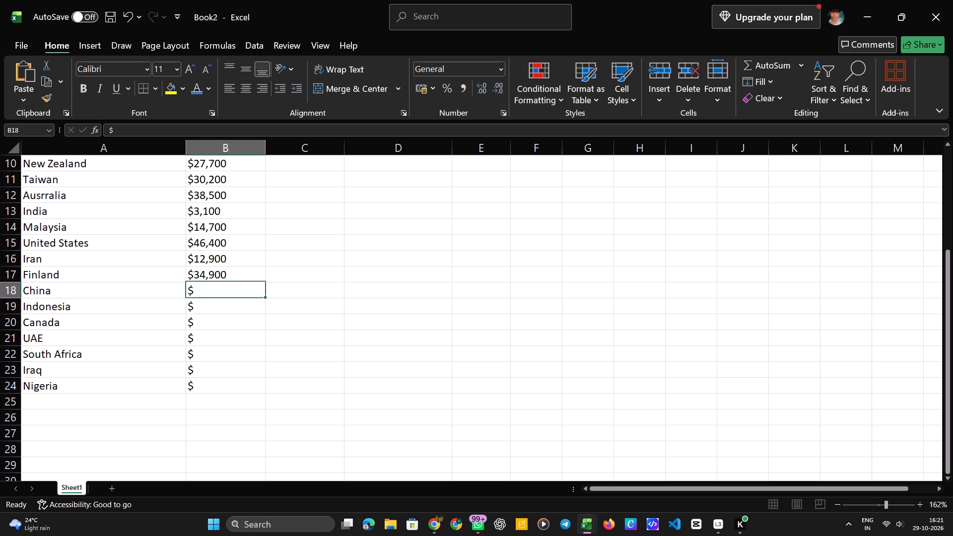
Complete China's GDP value in cell B18 as $6,500 and commit the entry.
double_click(237, 290)
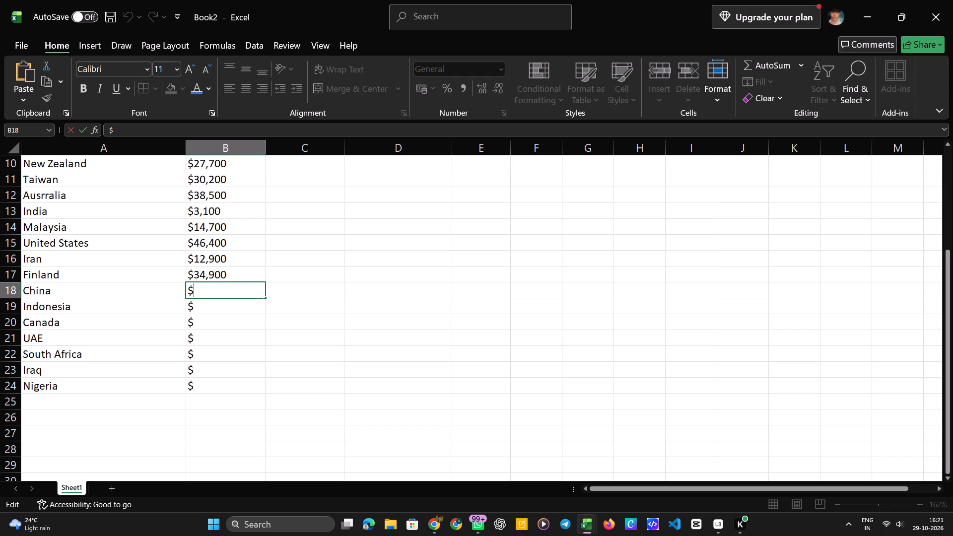
key("6")
key("comma")
key("5")
type("00")
key("Return")
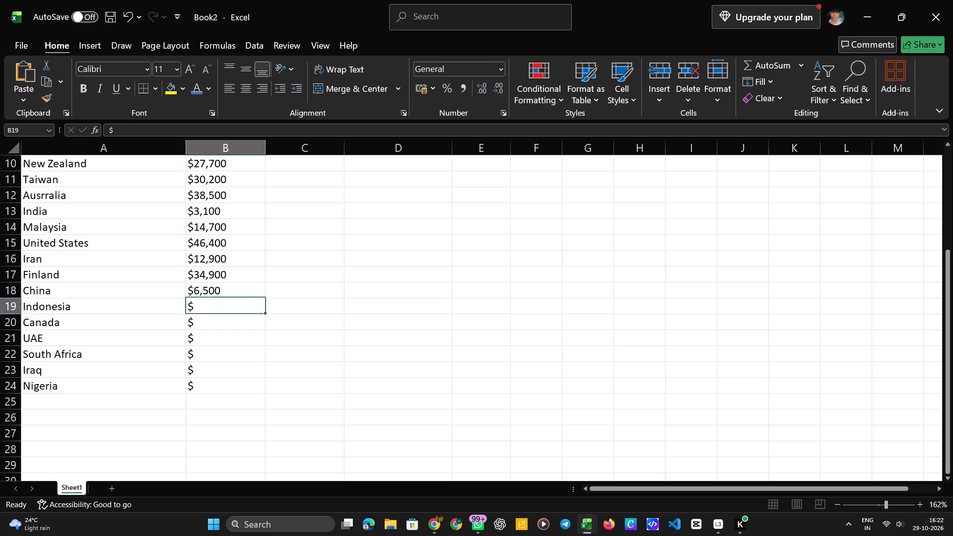
Complete Indonesia's GDP value in cell B19 as $4,400 and commit the entry.
left_click(239, 308)
left_click(239, 308)
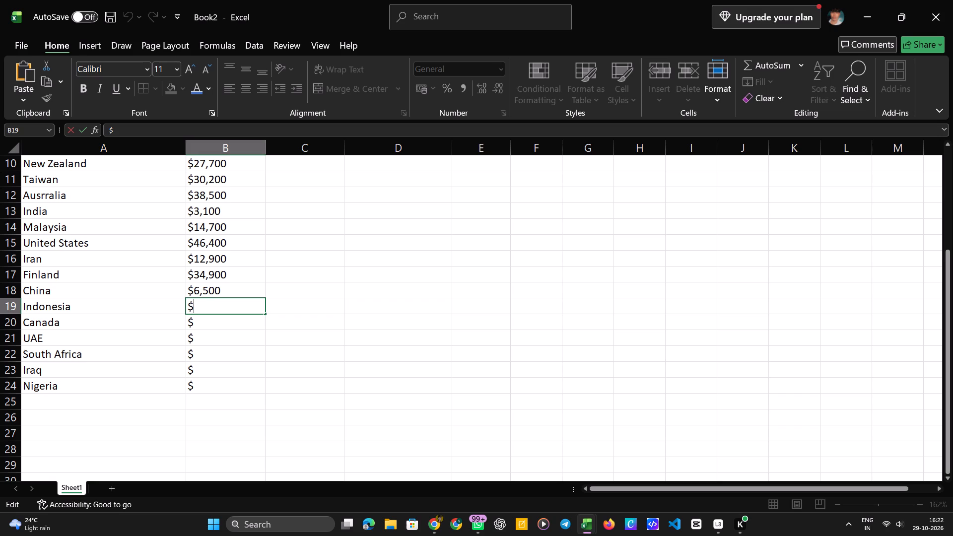
key("4")
key("comma")
key("4")
type("00")
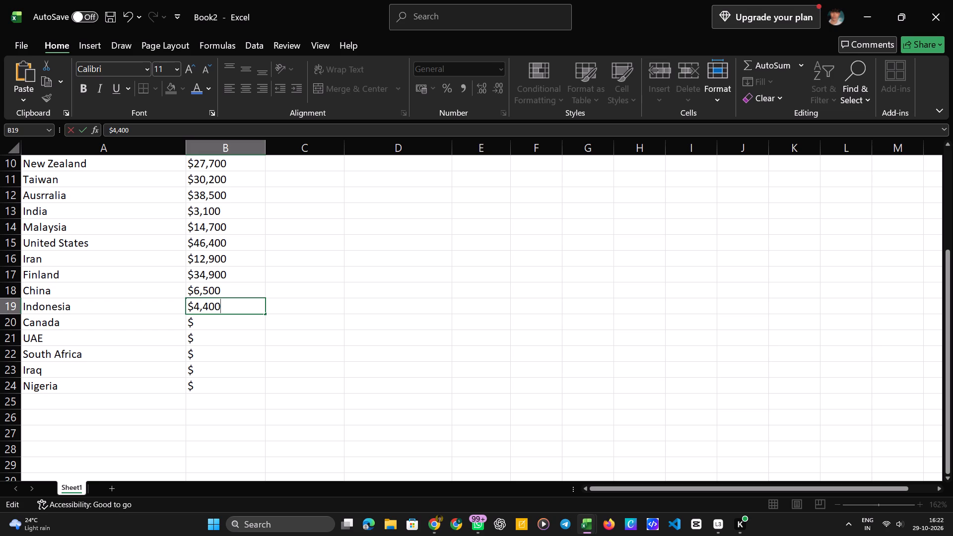
key("Return")
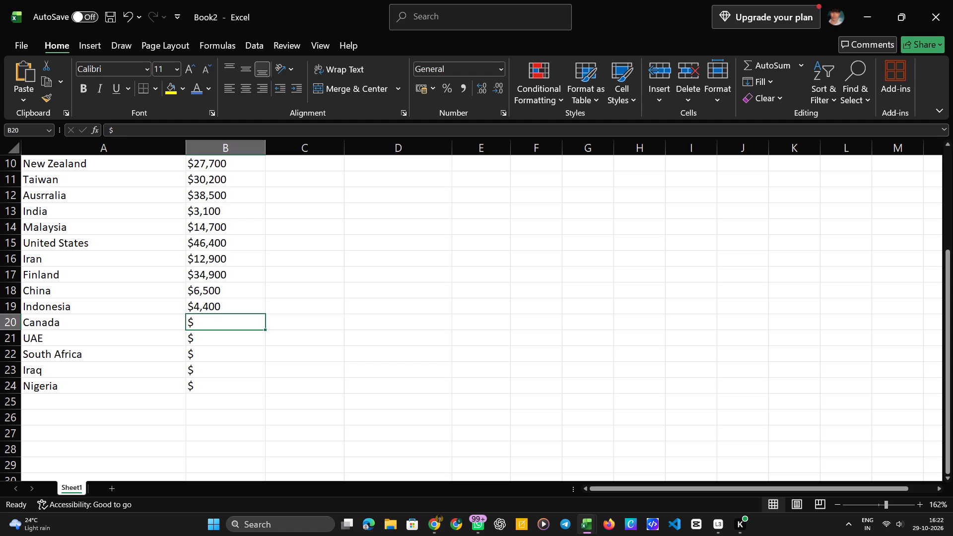
Correct Indonesia's GDP value in cell B19 to $4,000 and commit the entry.
left_click(206, 304)
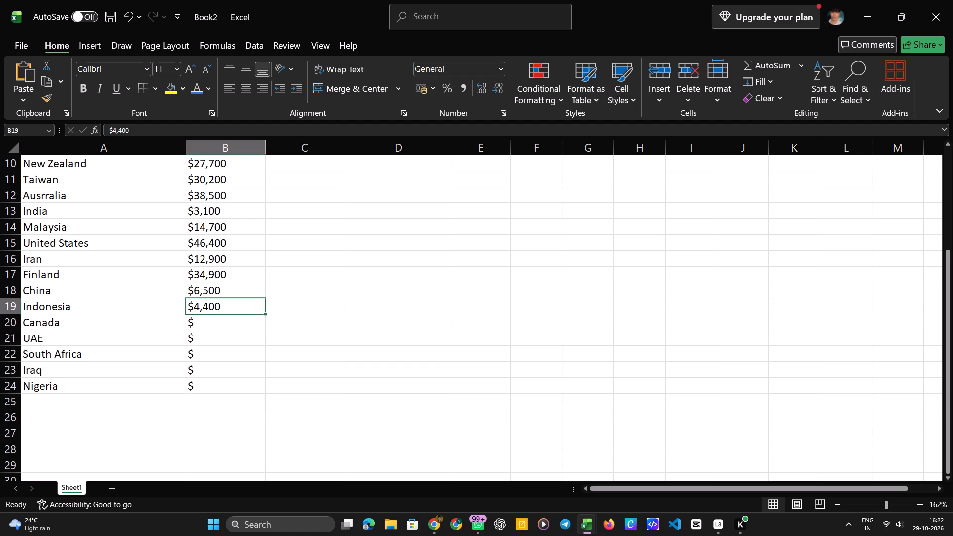
double_click(207, 305)
key("BackSpace")
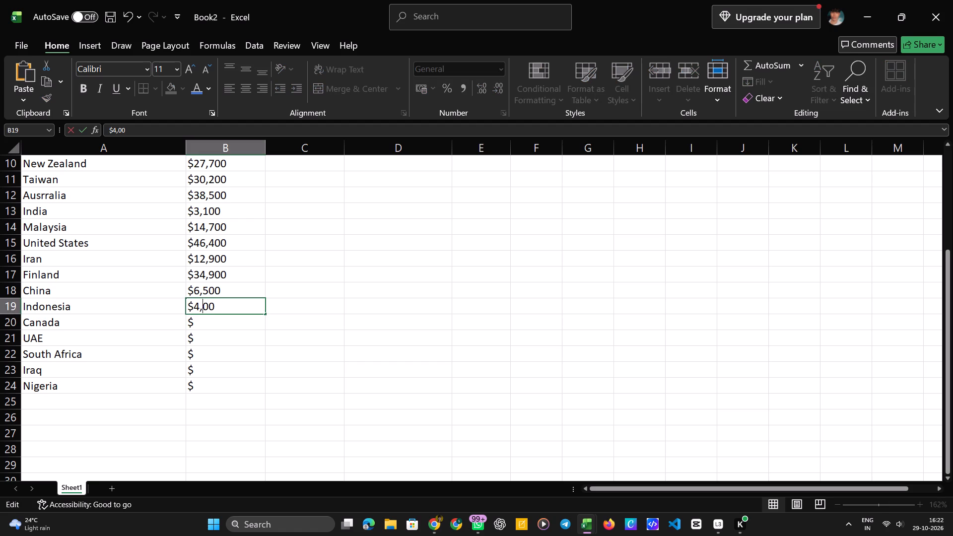
key("0")
left_click(239, 317)
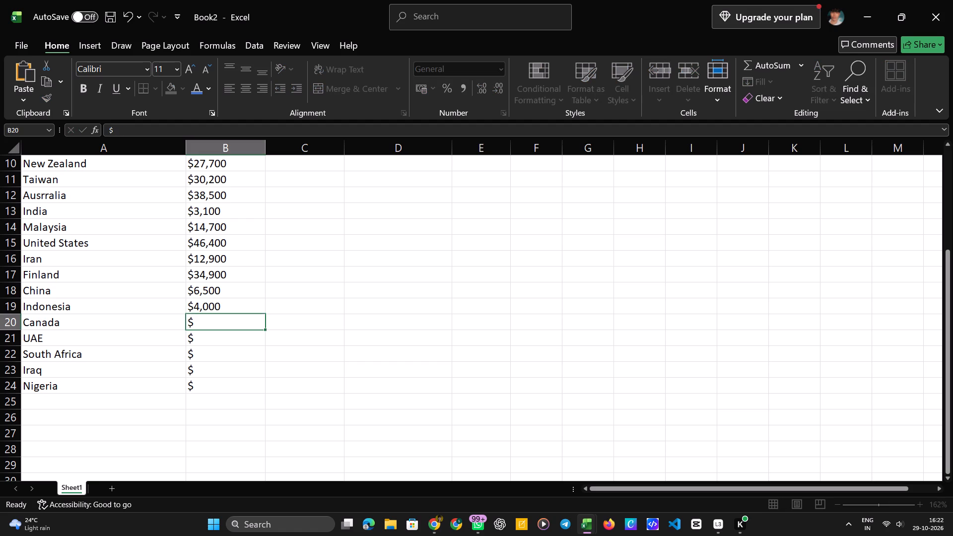
Complete Canada's GDP value in cell B20 as $38,400 and commit the entry.
double_click(234, 321)
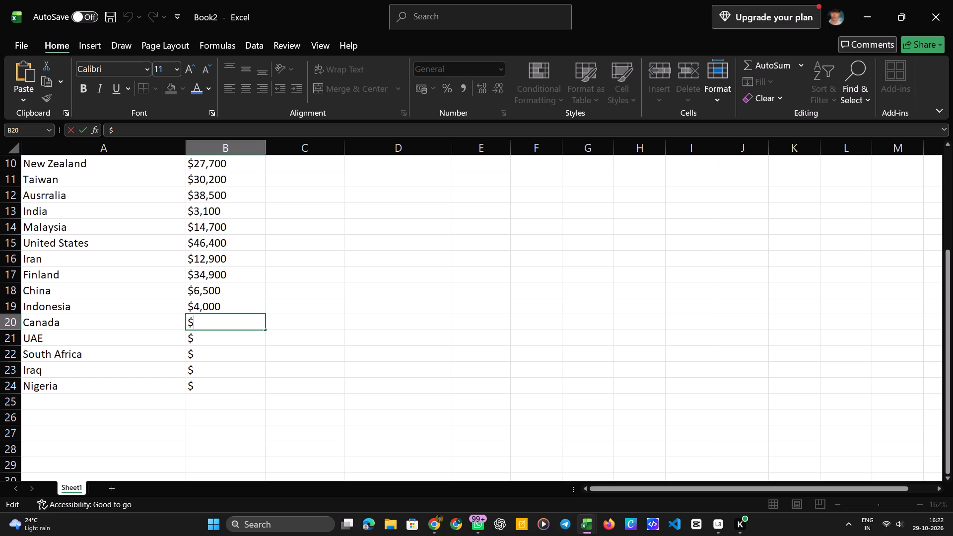
key("3")
key("8")
key("comma")
key("4")
key("0")
key("0")
key("Return")
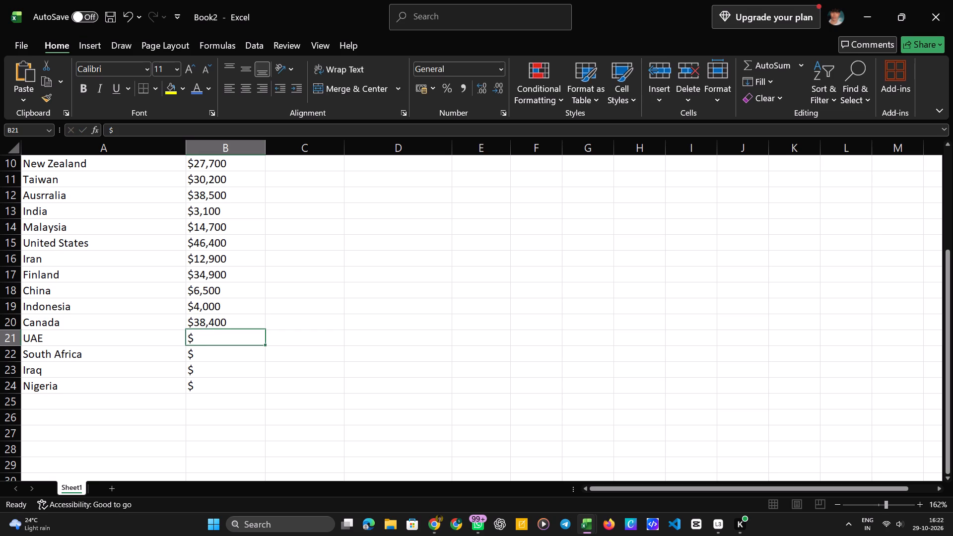
Complete the UAE's GDP value in cell B21 as $41,800 and commit the entry.
double_click(232, 341)
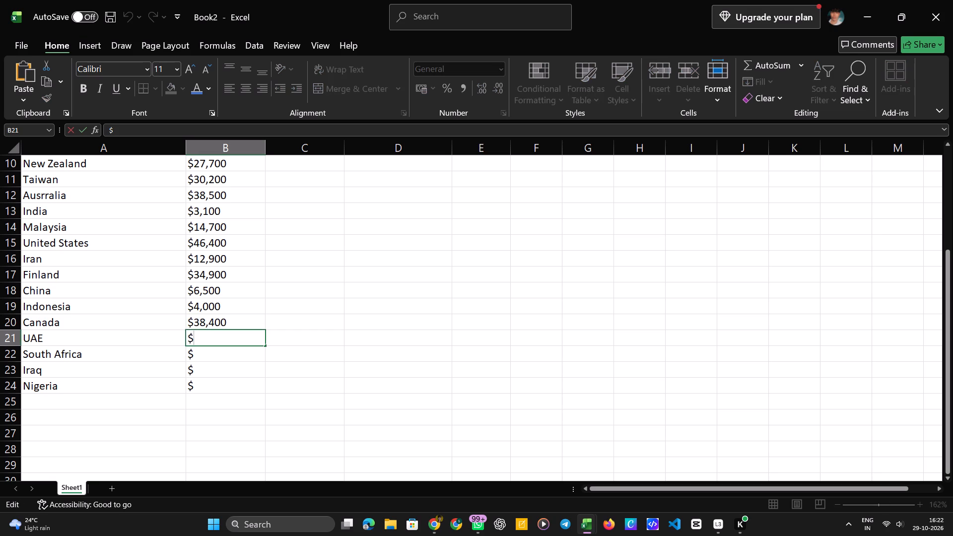
type("41")
key("comma")
type("800")
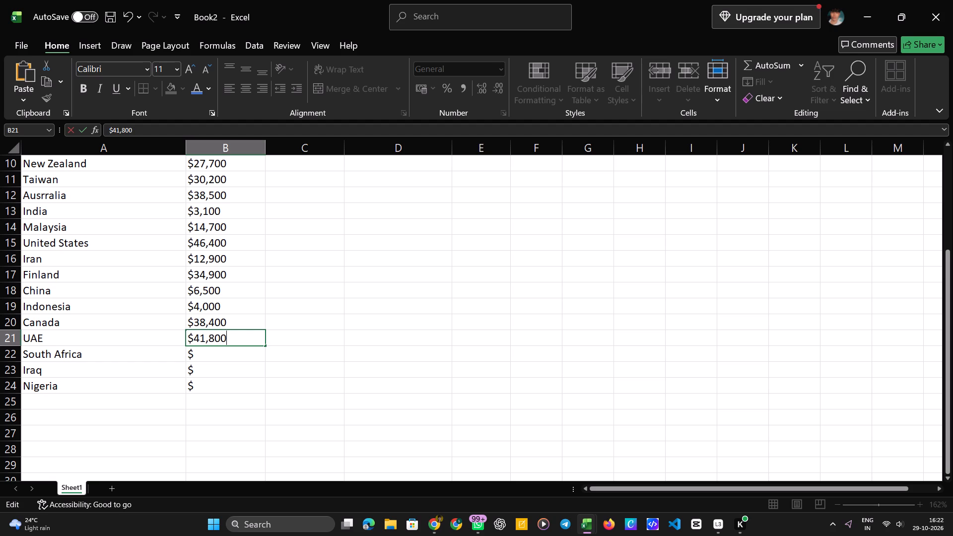
key("Return")
Complete South Africa's GDP value in cell B22 as $10,000 and commit the entry.
left_click(219, 352)
left_click(219, 352)
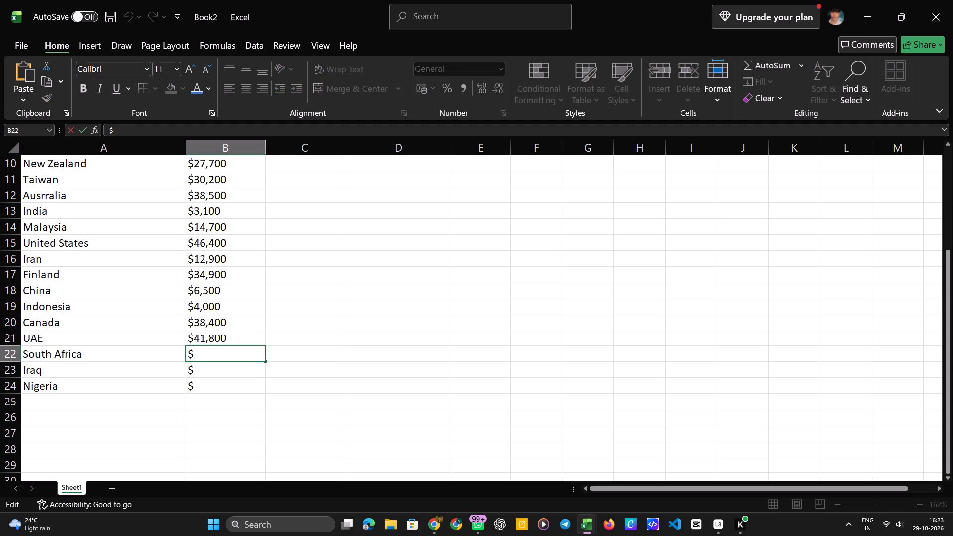
key("1")
key("0")
key("comma")
type("000")
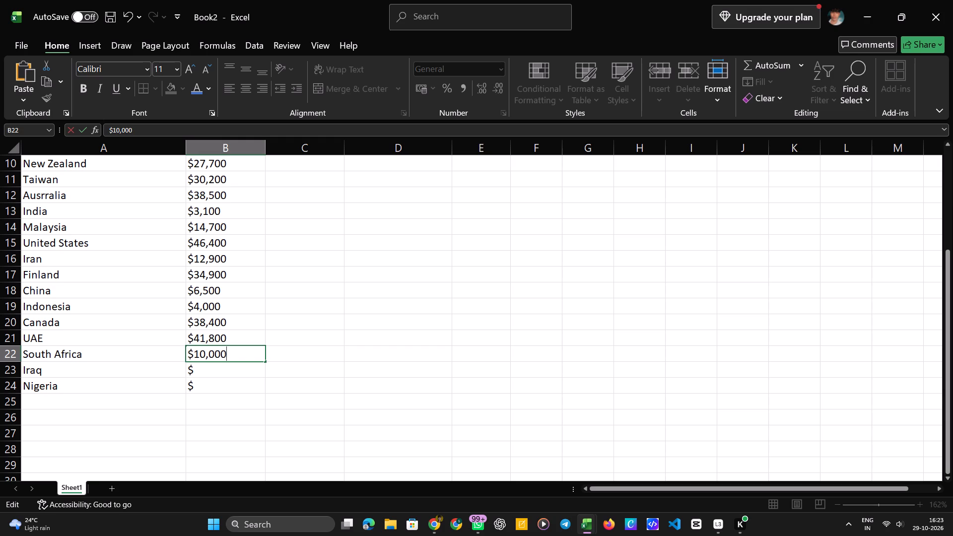
key("Return")
Complete Iraq's GDP value in cell B23 as $3,300 and commit the entry.
double_click(218, 370)
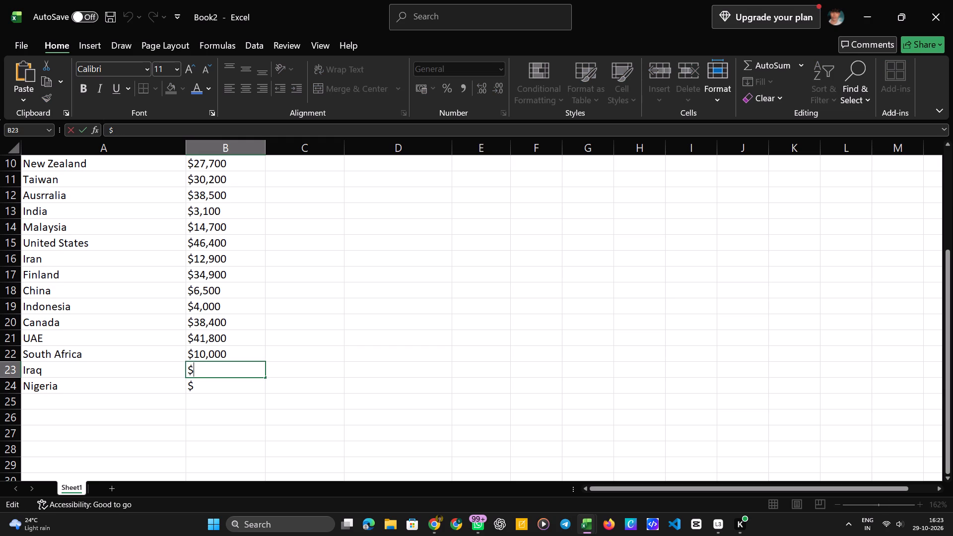
key("3")
key("comma")
key("3")
type("00")
key("Return")
Complete Nigeria's GDP value in cell B24 as $700.
double_click(211, 389)
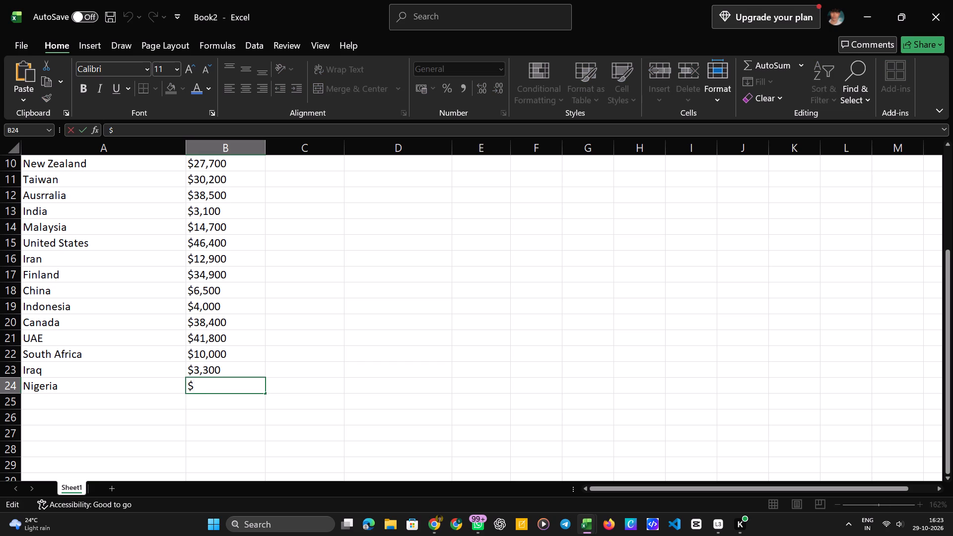
type("700")
Review the GDP column from Paru's row down to Nigeria's row.
scroll(286, 341, "up", 9)
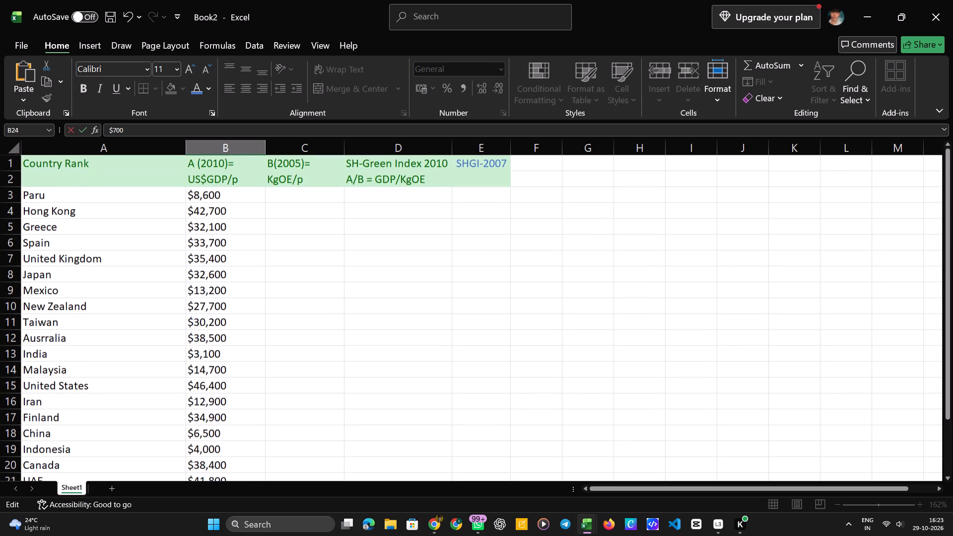
scroll(220, 343, "down", 5)
scroll(227, 338, "up", 8)
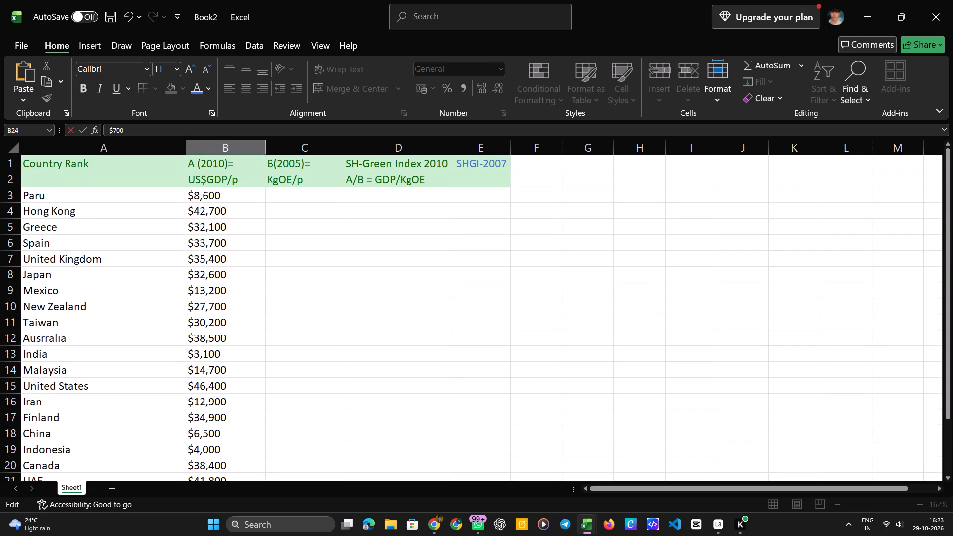
scroll(339, 332, "down", 4)
scroll(298, 312, "up", 6)
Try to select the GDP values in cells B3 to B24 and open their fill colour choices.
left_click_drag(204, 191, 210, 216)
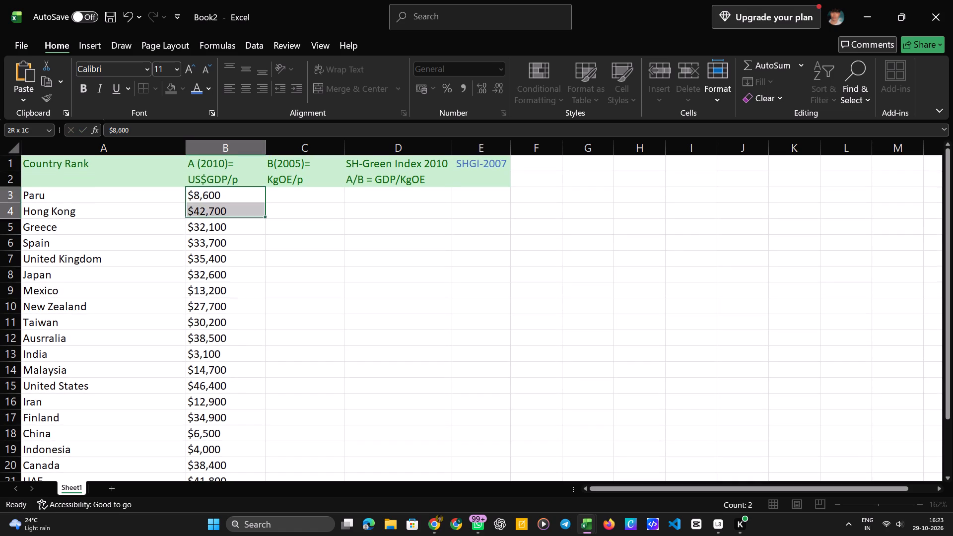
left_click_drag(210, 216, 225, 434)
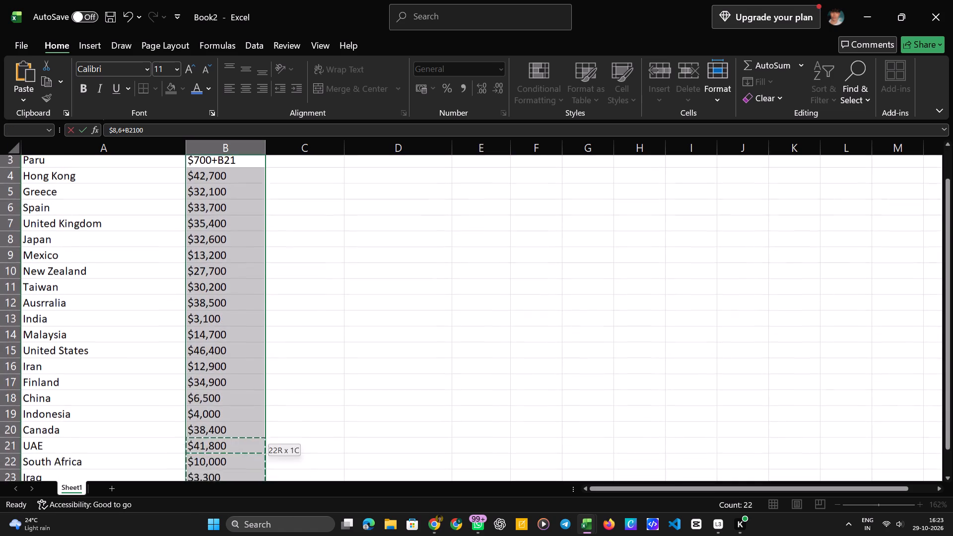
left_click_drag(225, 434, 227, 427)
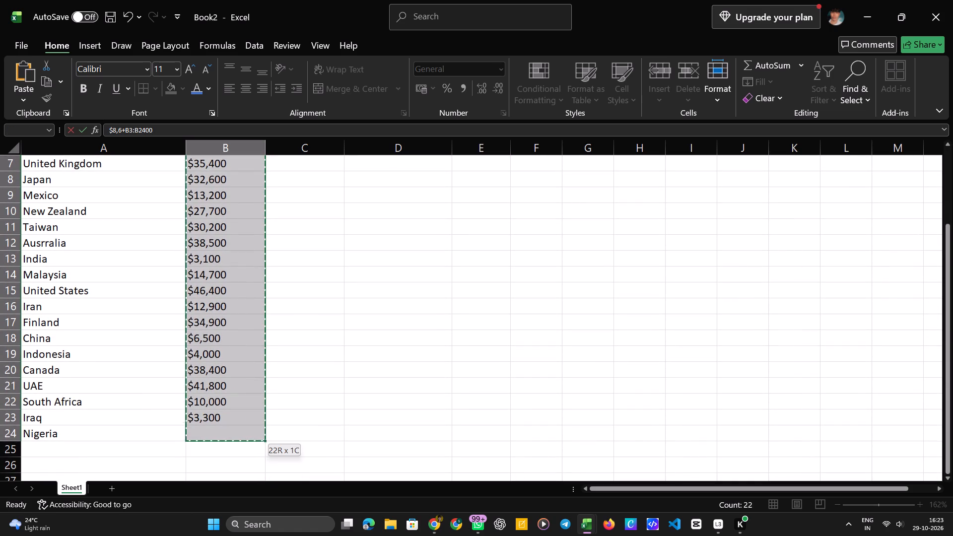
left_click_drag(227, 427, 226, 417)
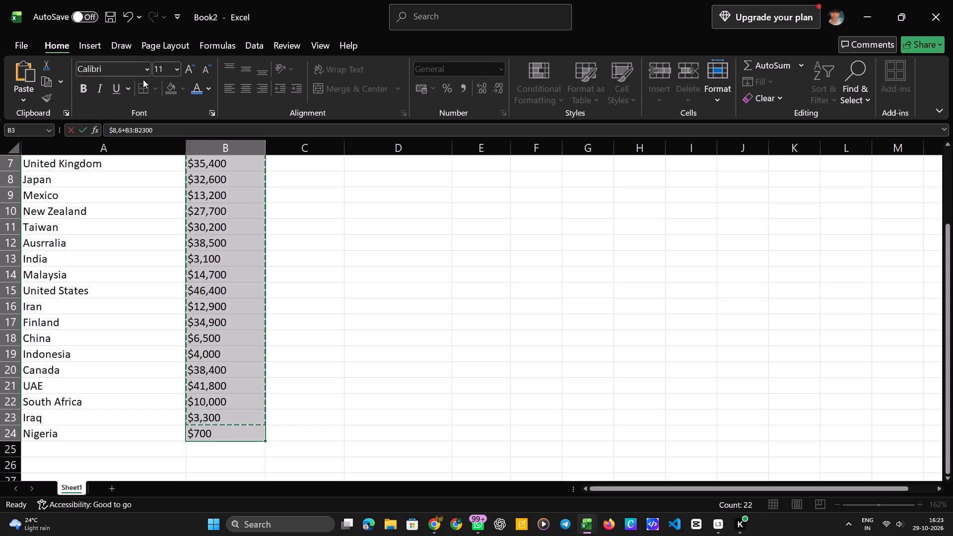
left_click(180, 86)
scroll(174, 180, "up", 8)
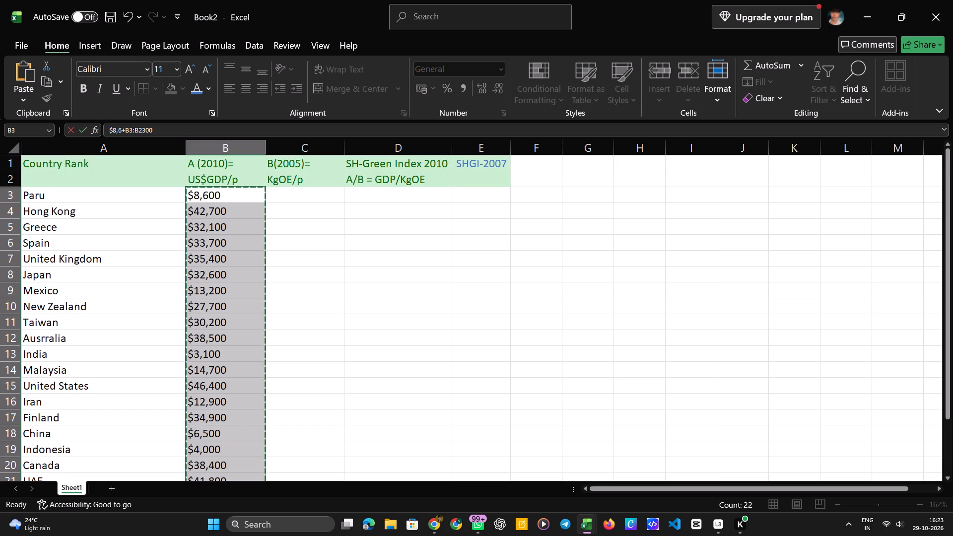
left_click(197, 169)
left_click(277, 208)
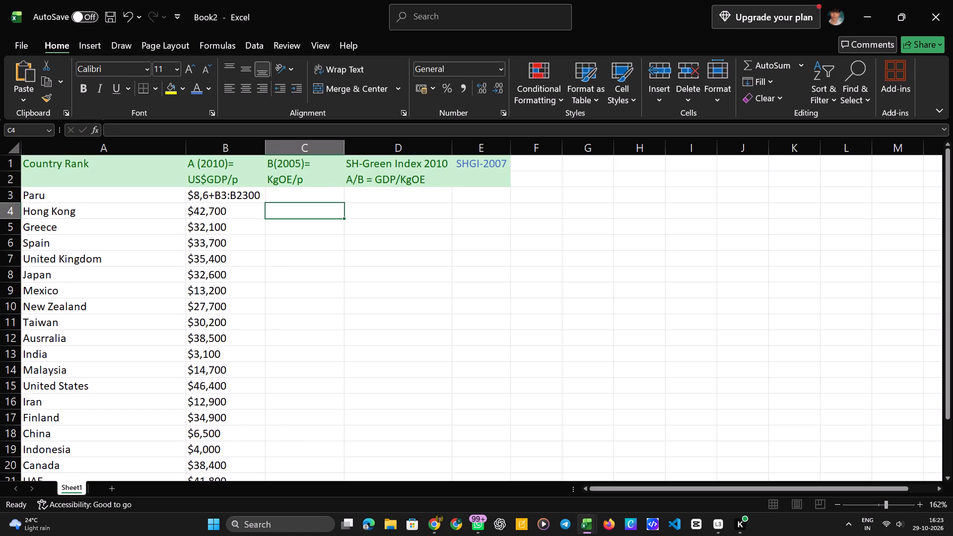
Fill the GDP value cells B3 to B24 with the light blue-grey theme colour.
left_click(243, 195)
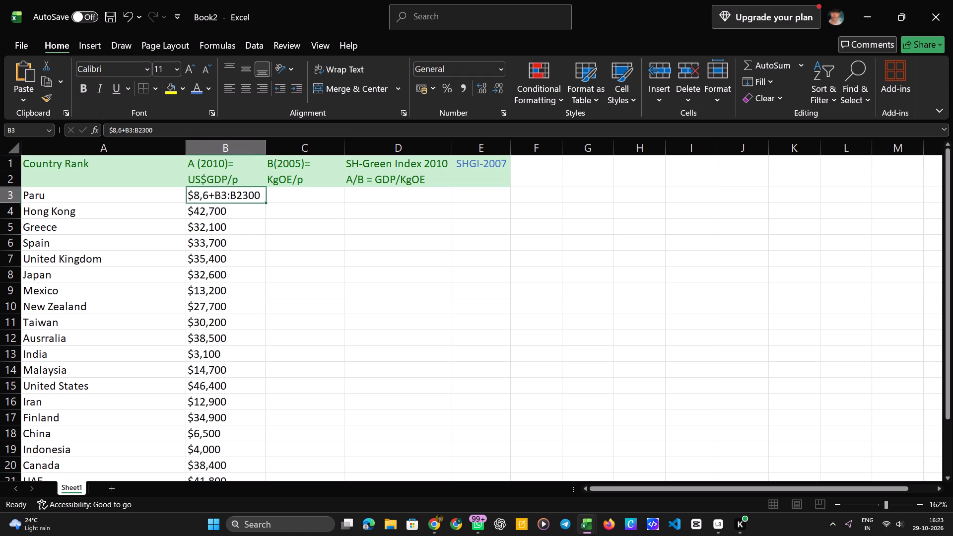
left_click_drag(231, 196, 225, 321)
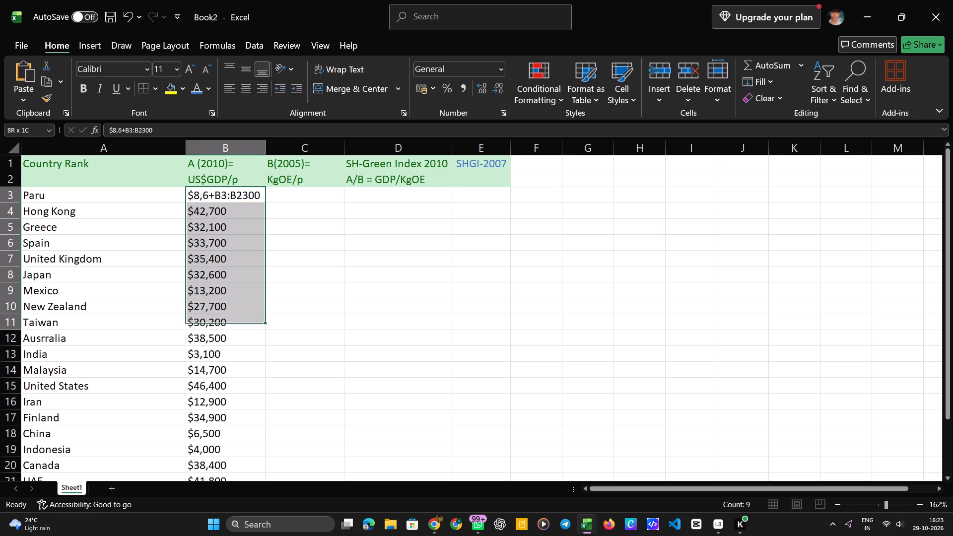
left_click_drag(225, 321, 221, 478)
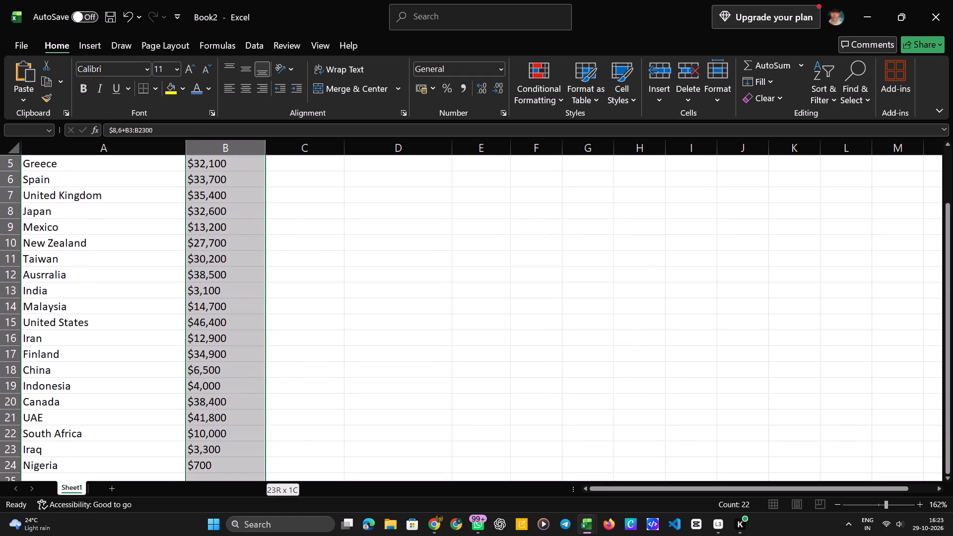
left_click_drag(221, 478, 218, 462)
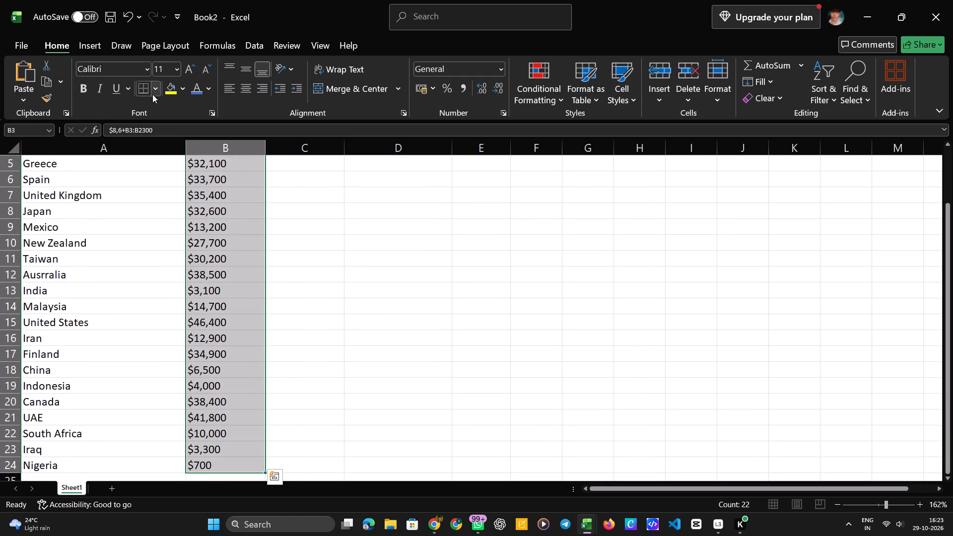
scroll(195, 213, "down", 2)
scroll(196, 214, "up", 3)
left_click(173, 85)
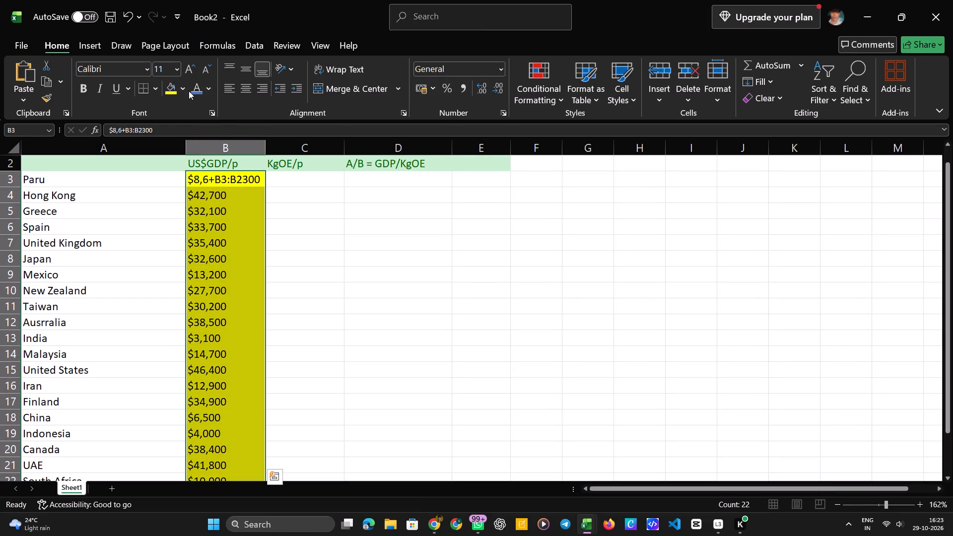
left_click(184, 87)
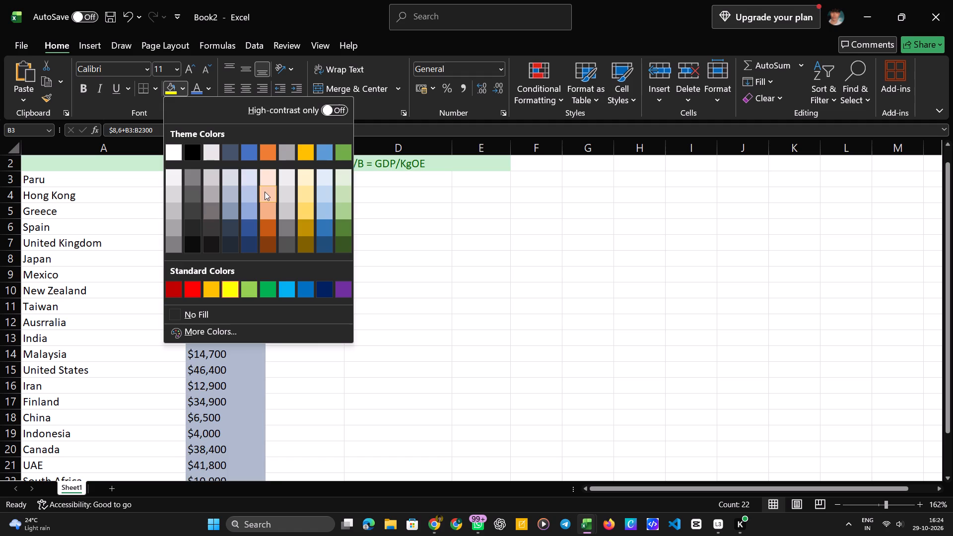
left_click(227, 192)
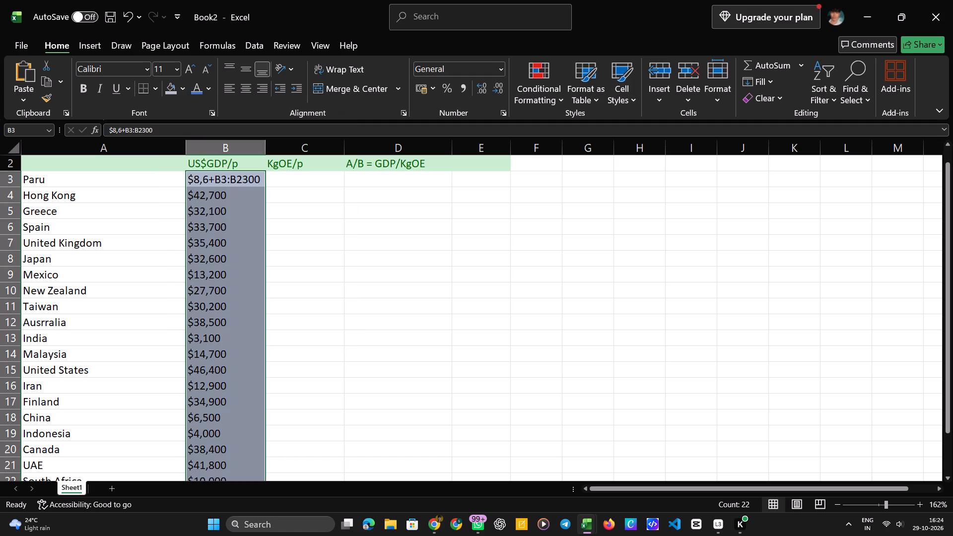
left_click(298, 243)
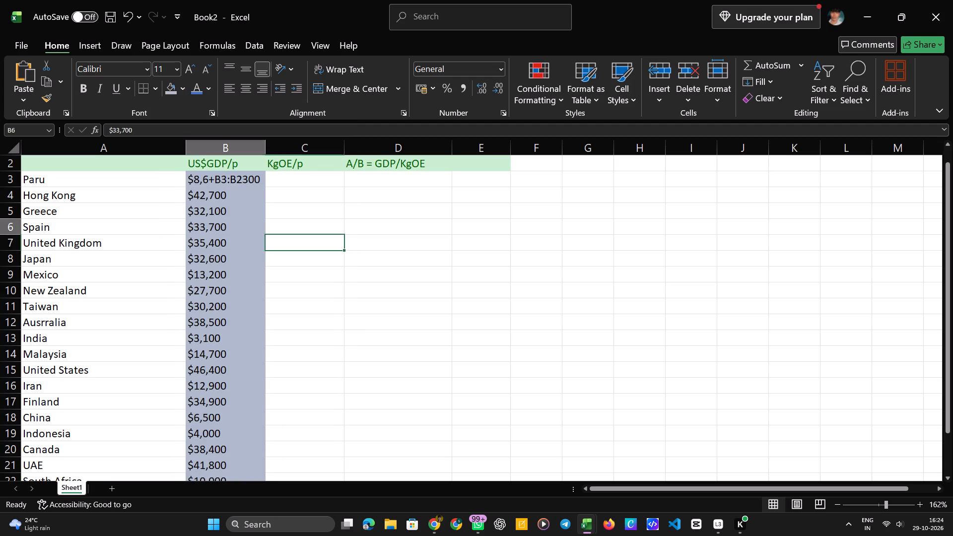
Centre-align the GDP values in cells B3 to B24 horizontally.
left_click(213, 220)
scroll(242, 224, "down", 2)
scroll(239, 222, "up", 2)
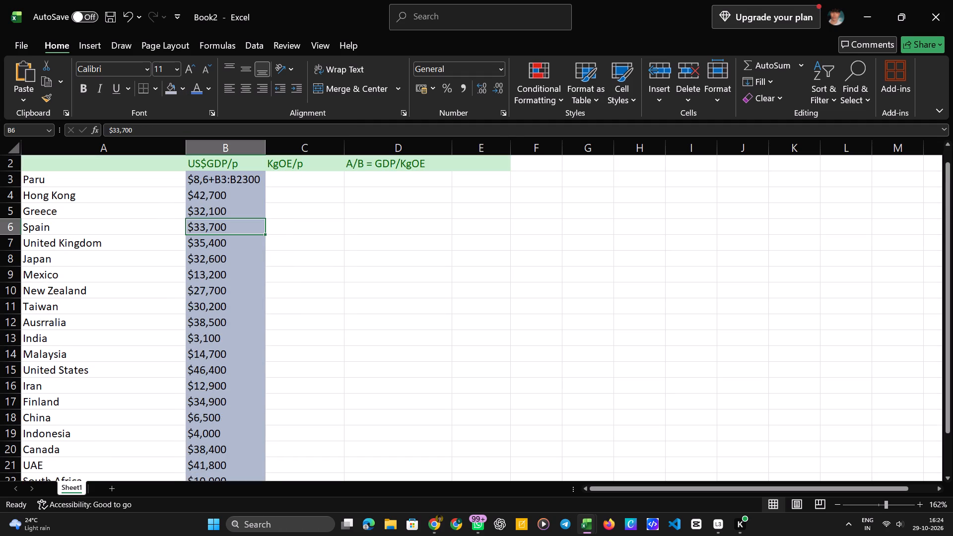
left_click_drag(207, 176, 225, 481)
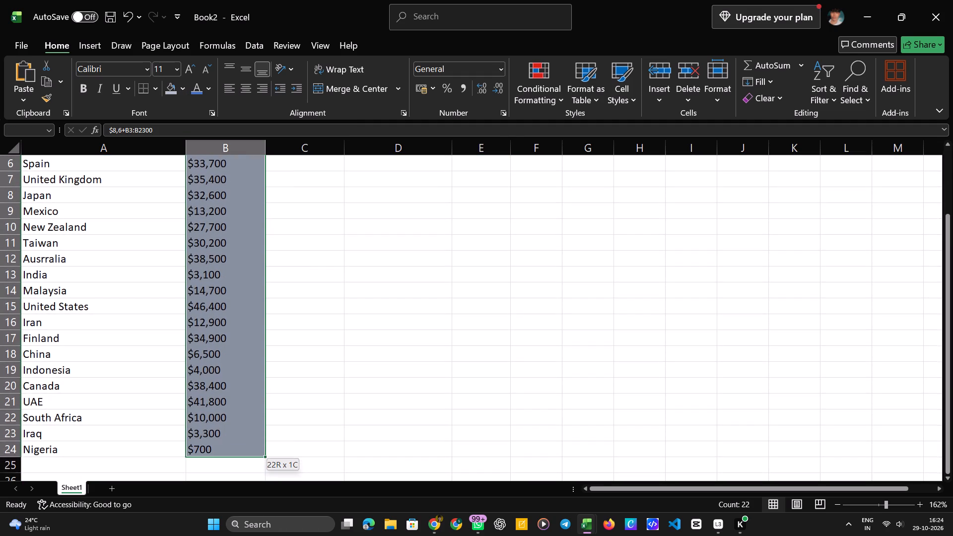
left_click_drag(225, 481, 227, 451)
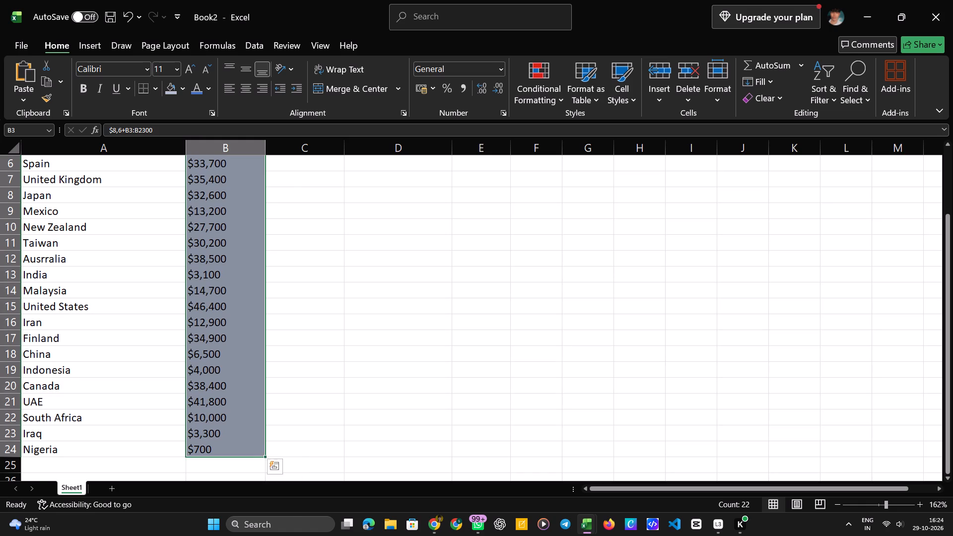
scroll(237, 260, "up", 4)
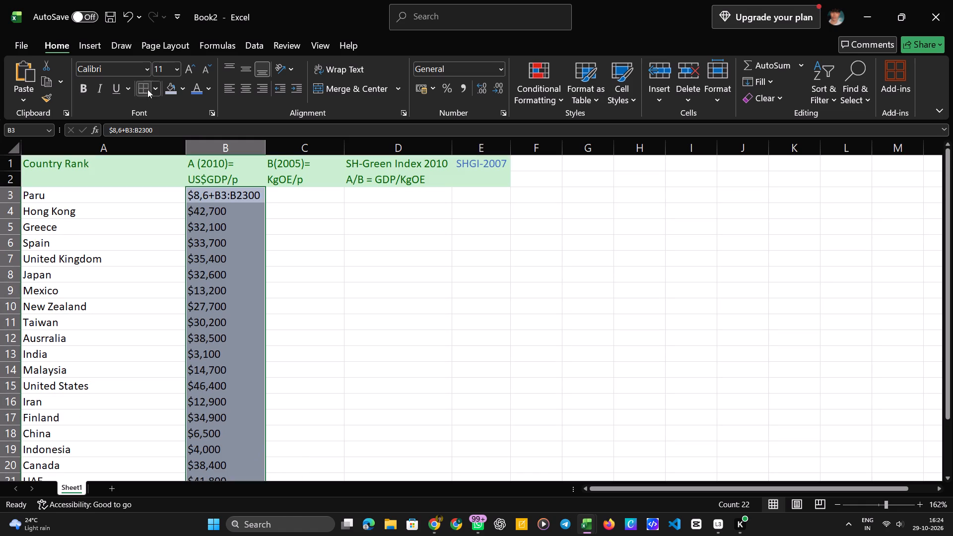
left_click(233, 84)
left_click(253, 88)
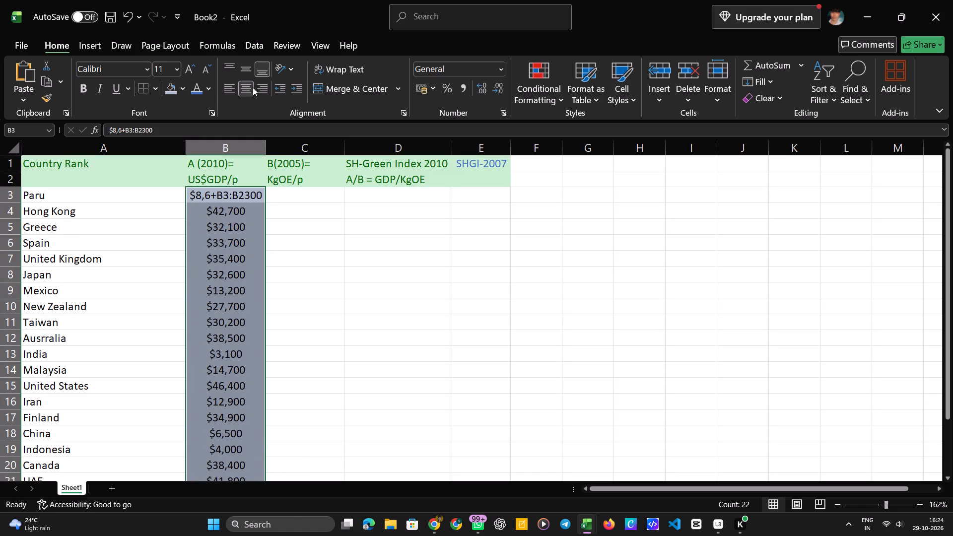
left_click(303, 206)
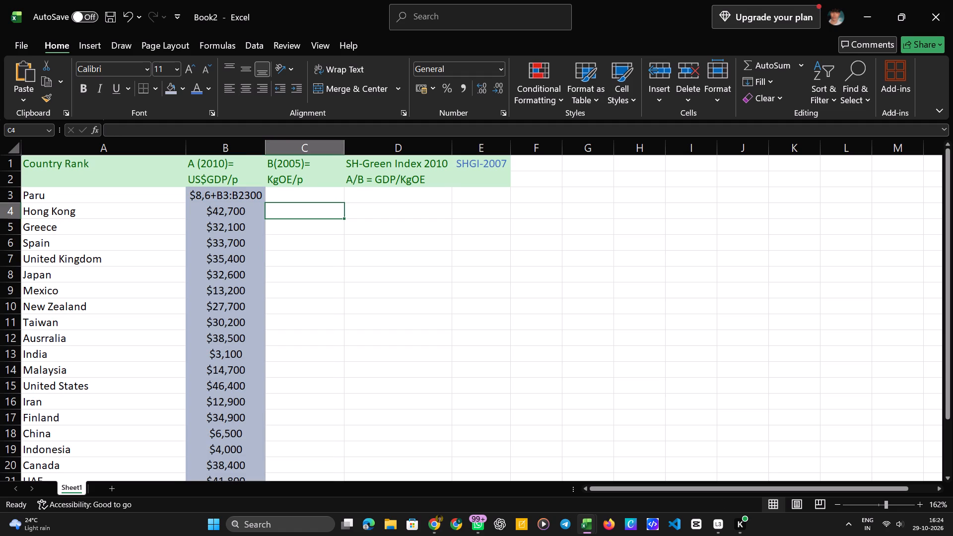
Correct Paru's GDP value in cell B3 to $8,600 and commit the entry.
left_click(231, 200)
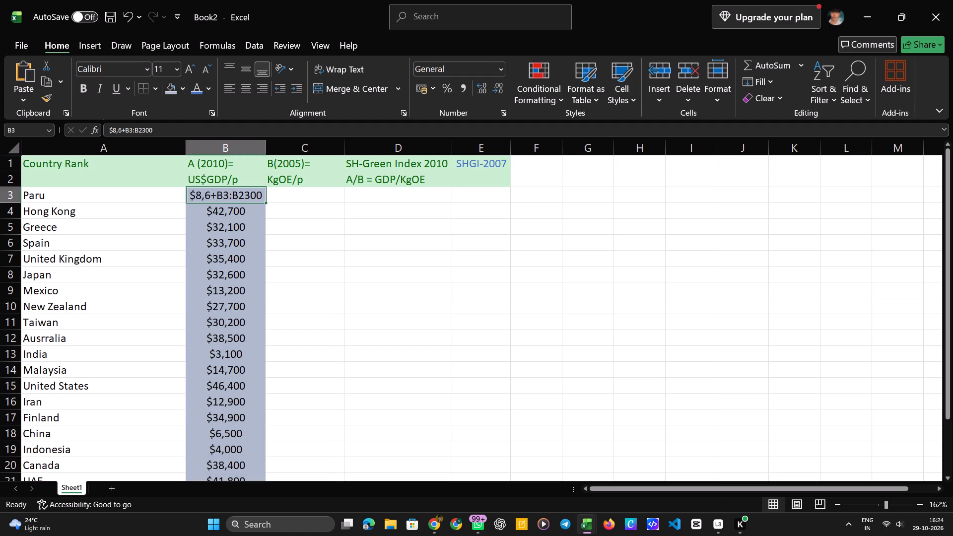
double_click(247, 199)
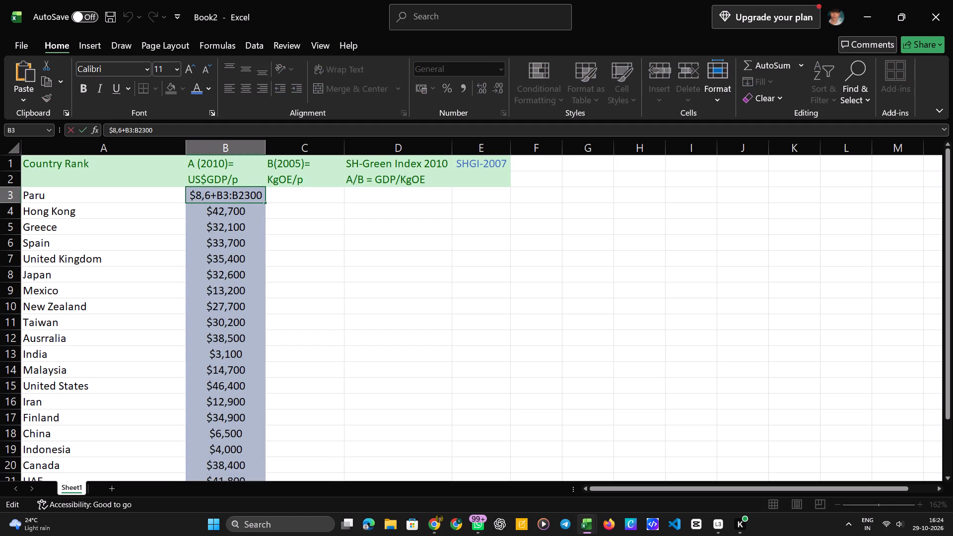
key("BackSpace")
key("BackSpace")
key("BackSpace")
key("BackSpace")
key("BackSpace")
key("BackSpace")
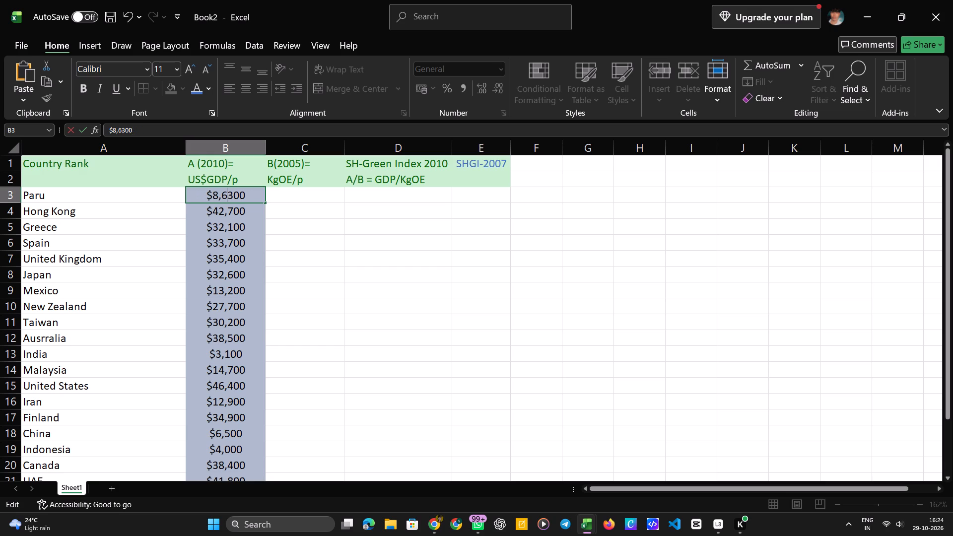
key("BackSpace")
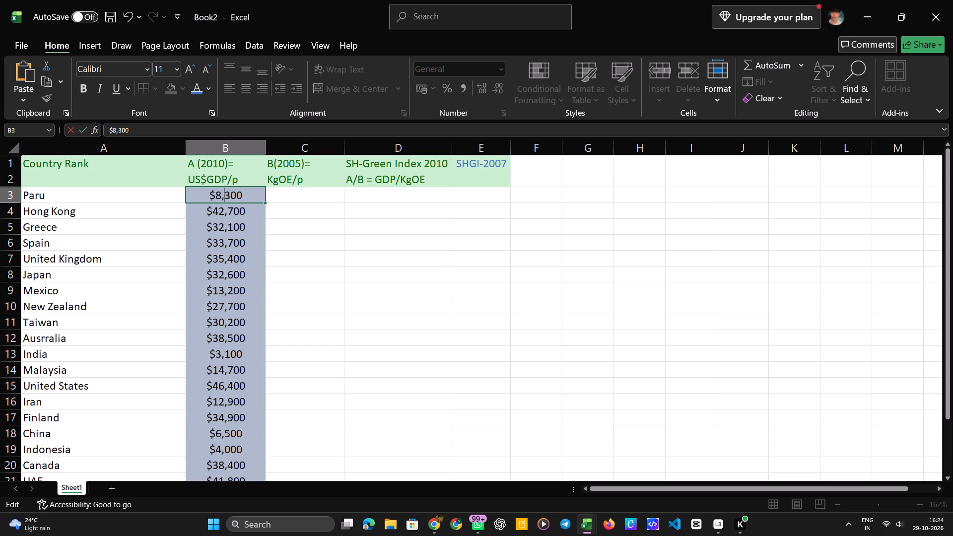
double_click(230, 190)
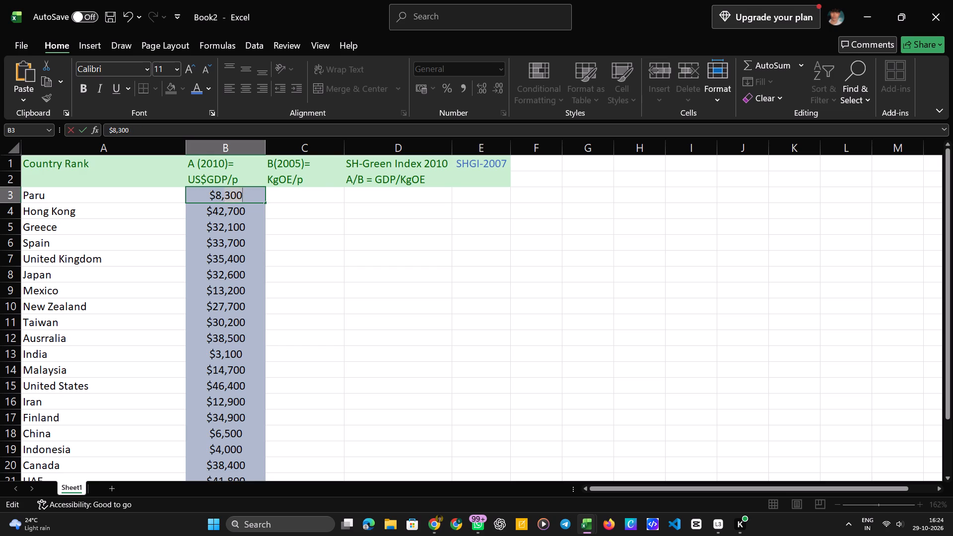
double_click(228, 196)
key("BackSpace")
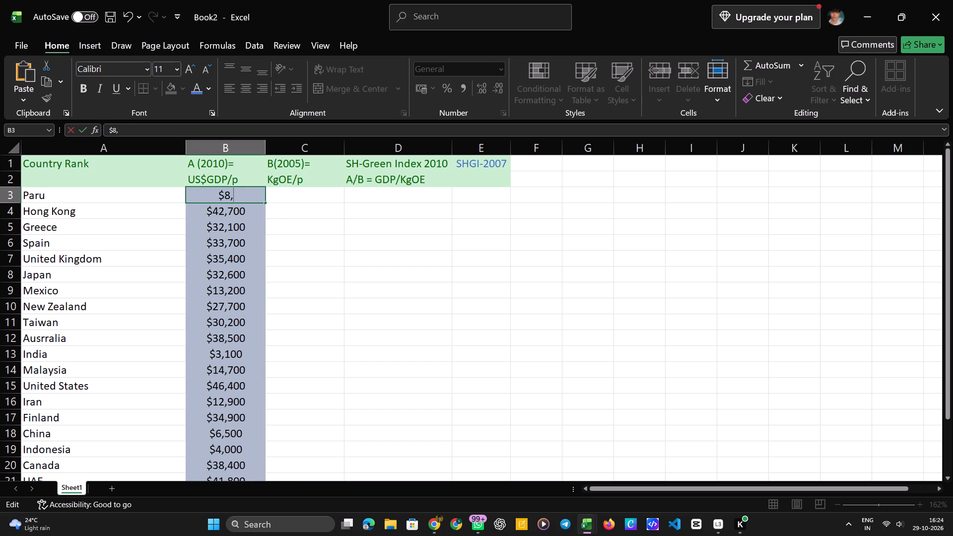
left_click(245, 202)
key("6")
key("0")
key("0")
left_click(304, 190)
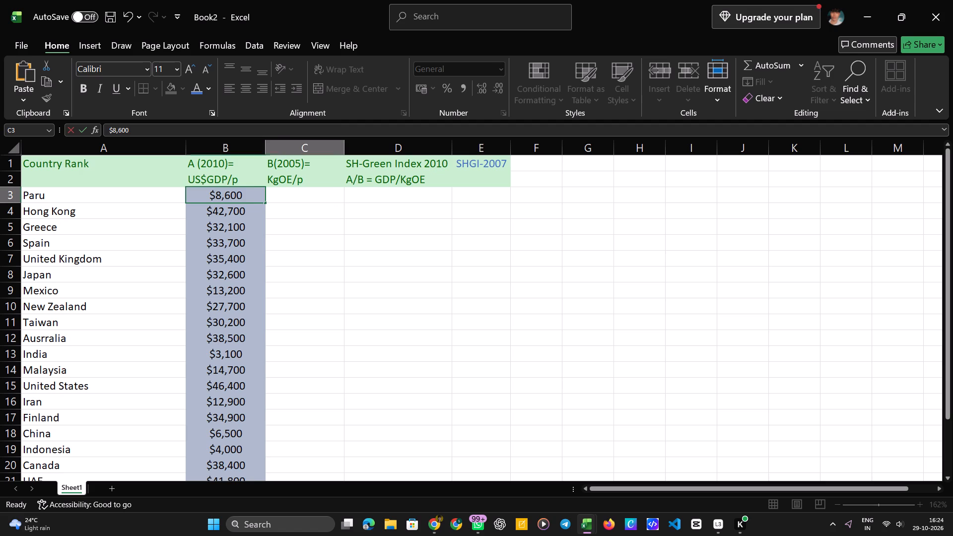
Fill the country name cells A3 to A24, from Paru to Nigeria, with the palest orange theme colour.
scroll(317, 274, "down", 3)
scroll(314, 270, "up", 3)
scroll(308, 264, "down", 3)
scroll(308, 264, "up", 4)
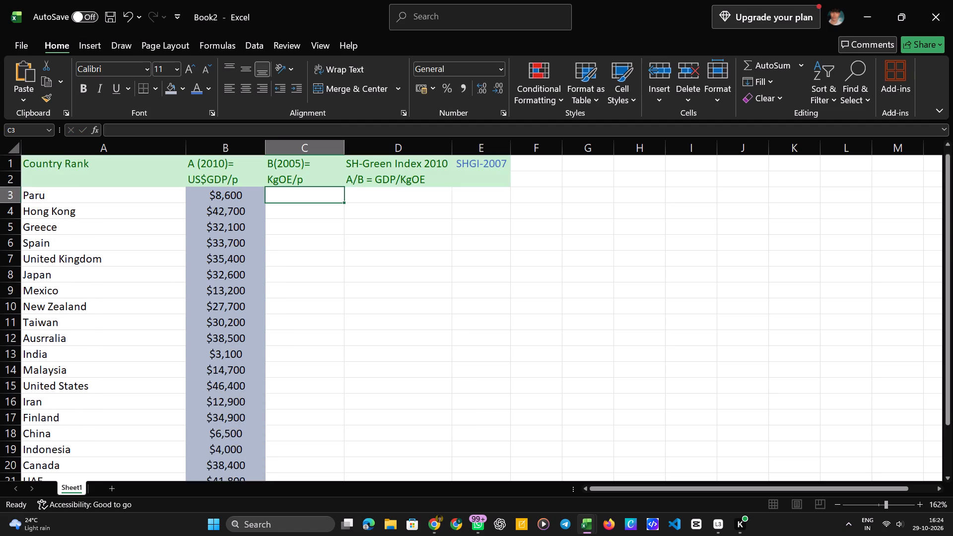
scroll(308, 264, "down", 3)
scroll(308, 264, "up", 3)
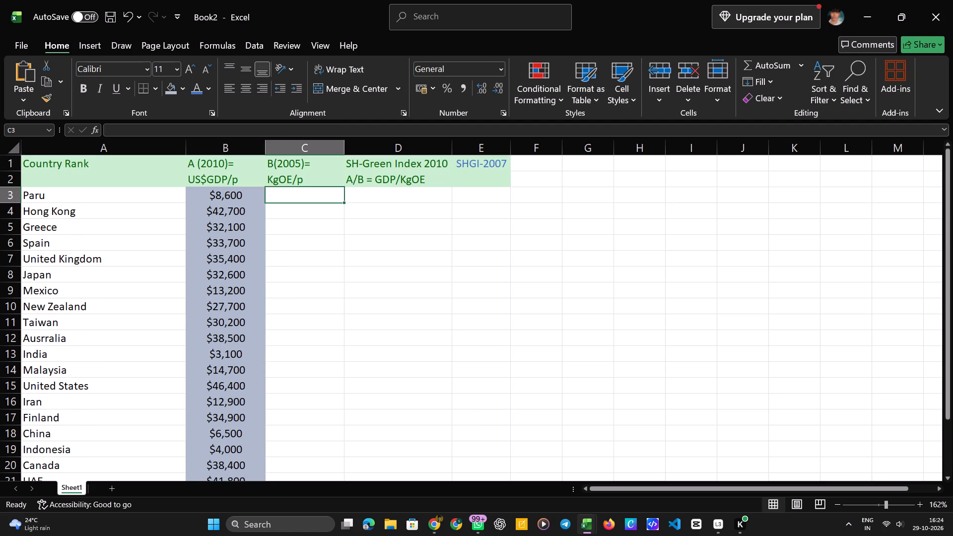
left_click_drag(120, 195, 147, 430)
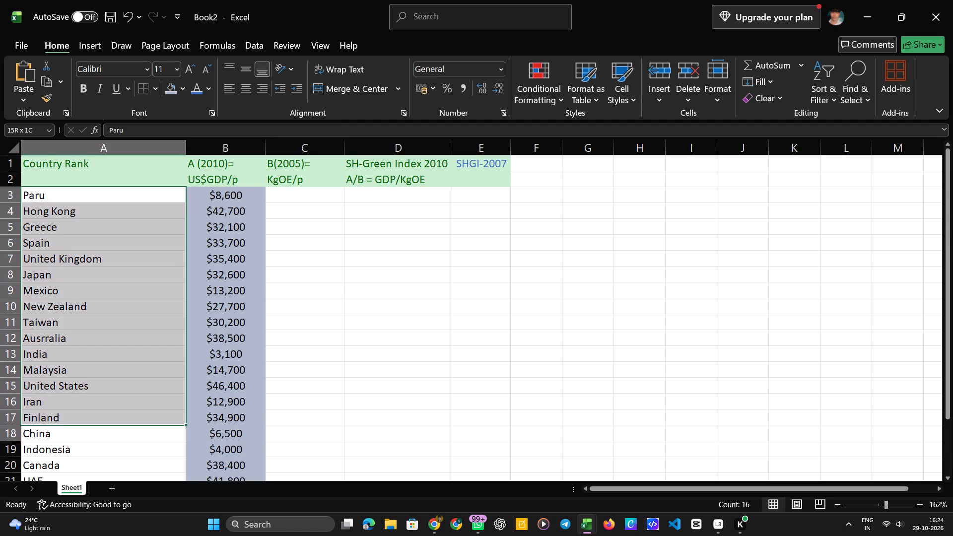
left_click_drag(147, 430, 146, 451)
left_click(182, 88)
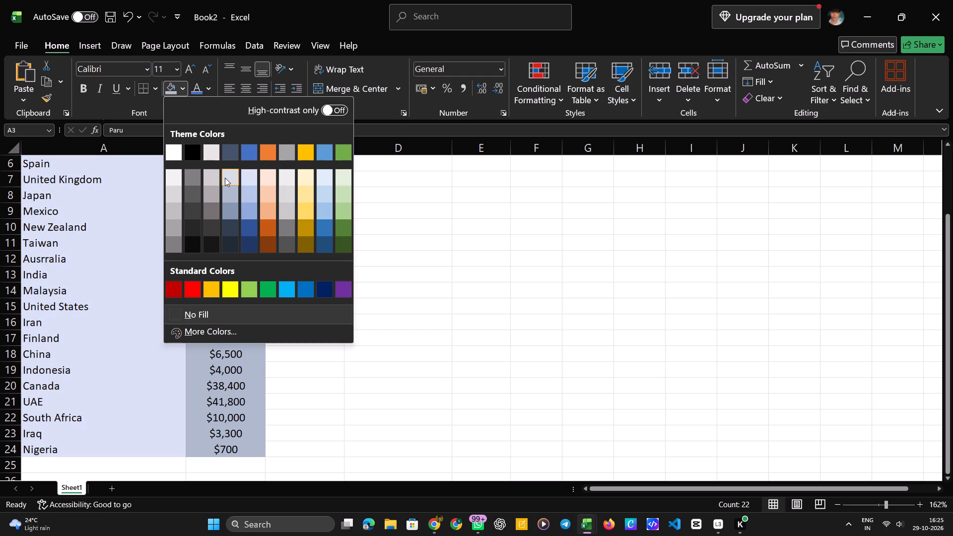
left_click(265, 173)
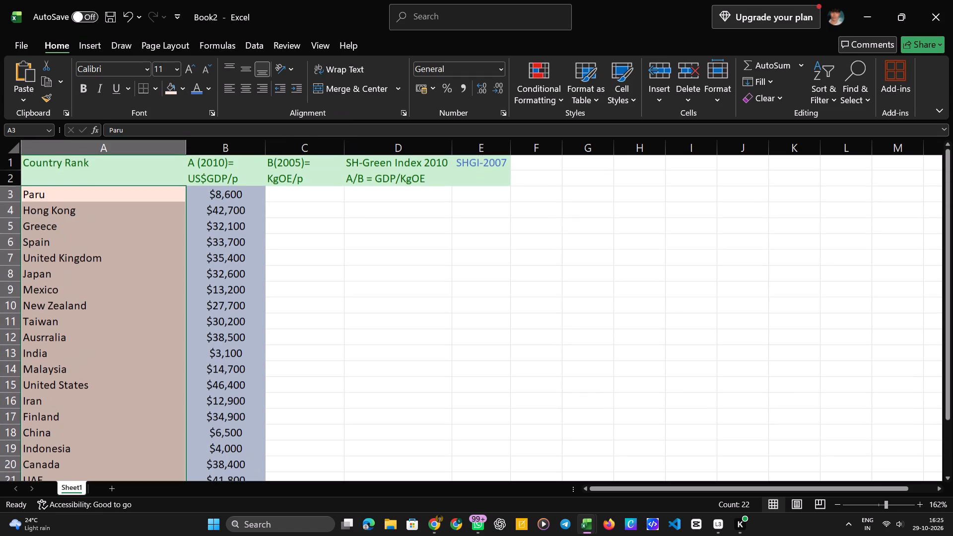
left_click(351, 274)
left_click(281, 197)
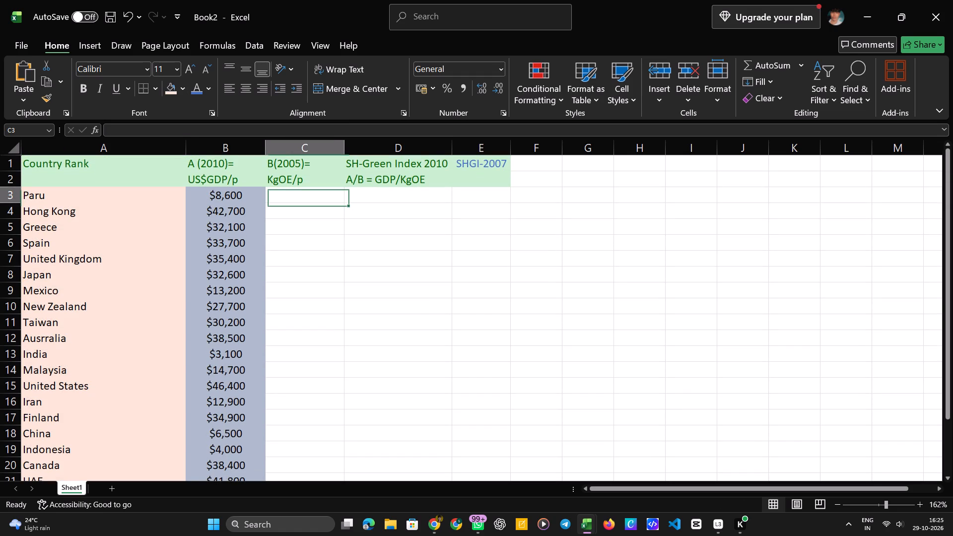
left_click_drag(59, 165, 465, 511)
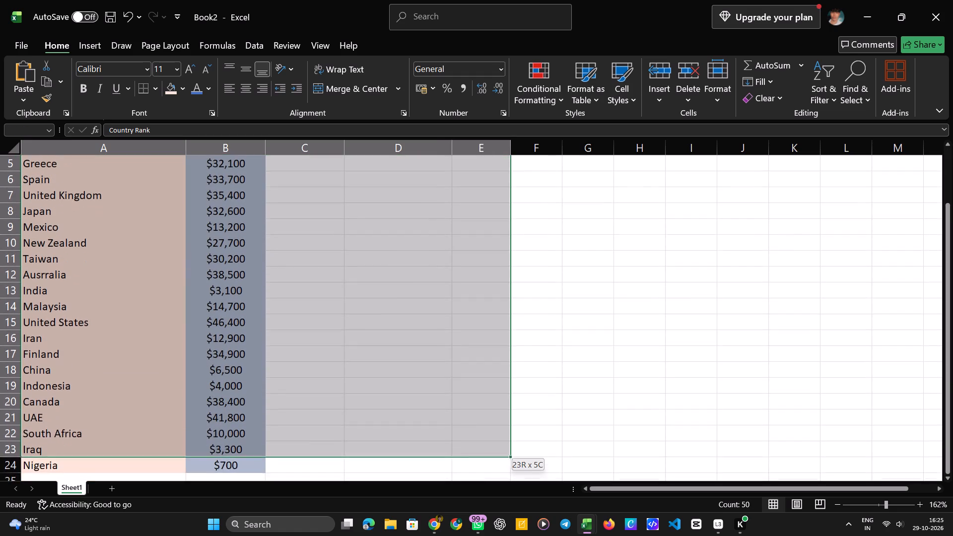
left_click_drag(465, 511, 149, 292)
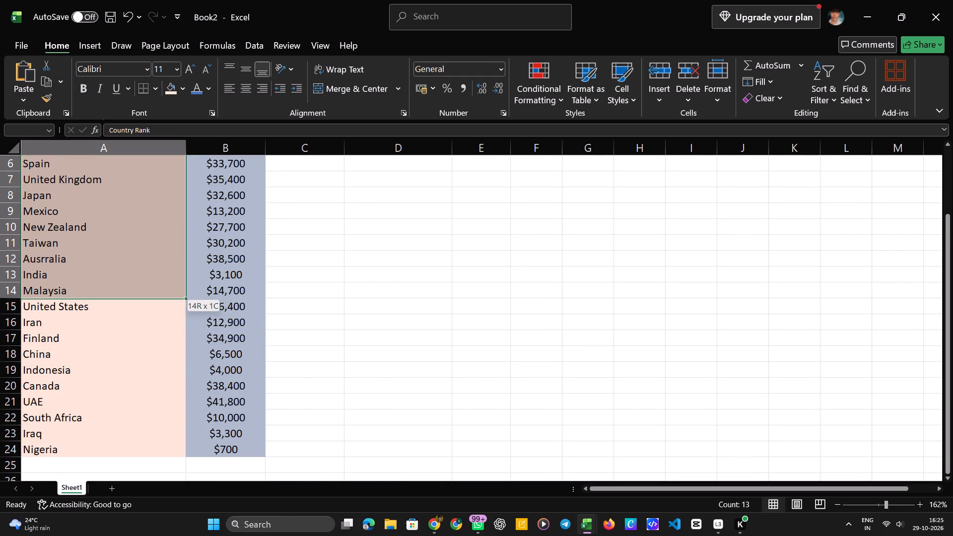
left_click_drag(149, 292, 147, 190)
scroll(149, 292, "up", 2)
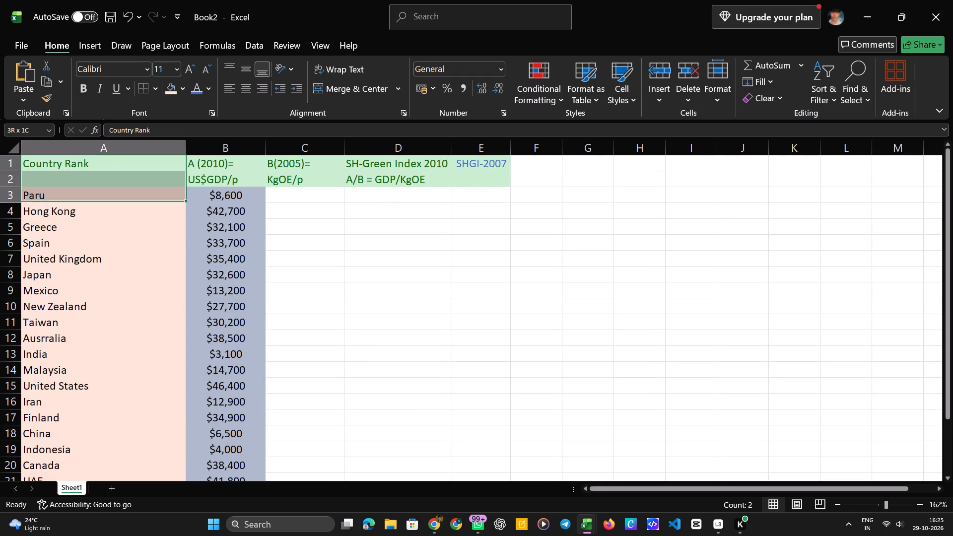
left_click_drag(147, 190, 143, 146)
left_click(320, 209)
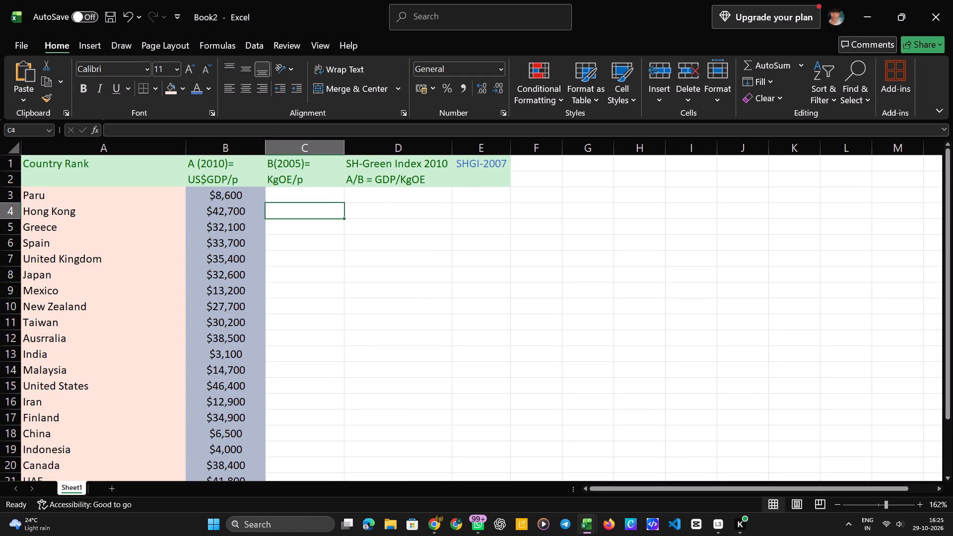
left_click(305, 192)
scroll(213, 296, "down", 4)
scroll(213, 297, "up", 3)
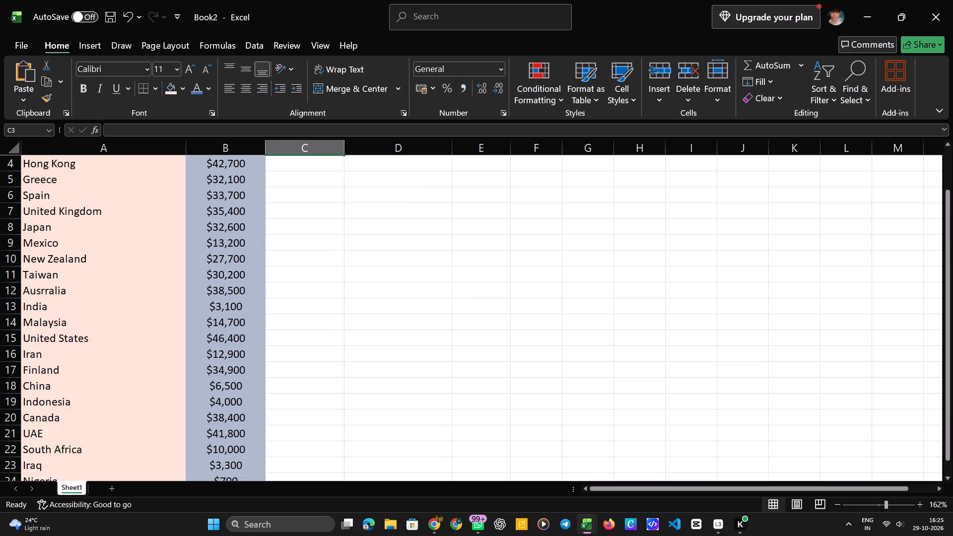
Enter the KgOE values 494 for Paru, 2603 for Hong Kong and 2794 for Greece in cells C3 to C5.
scroll(213, 297, "up", 4)
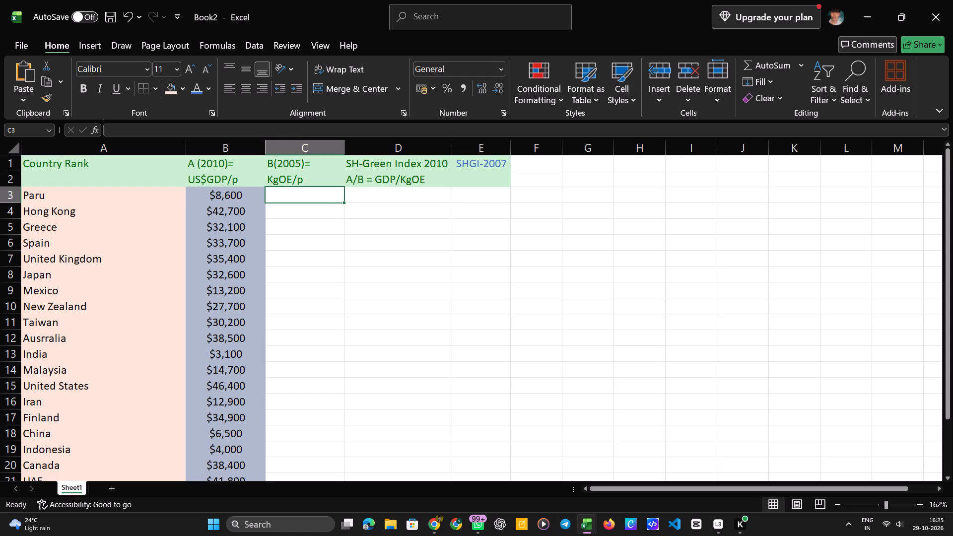
key("4")
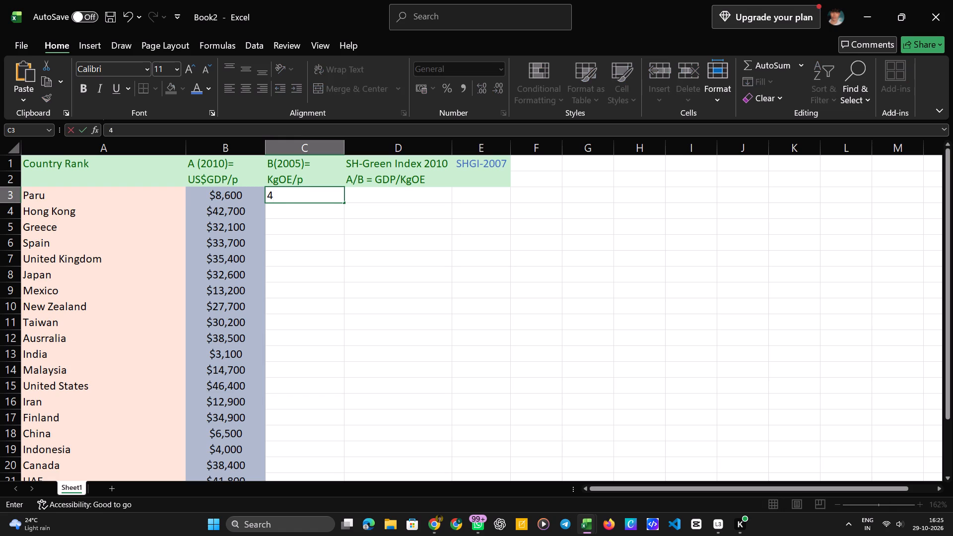
key("9")
key("4")
key("Return")
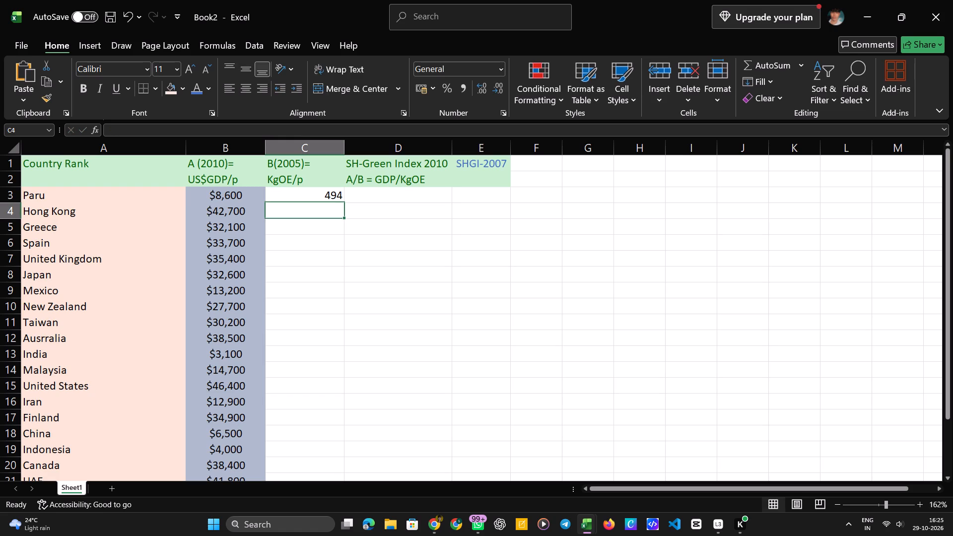
type("26")
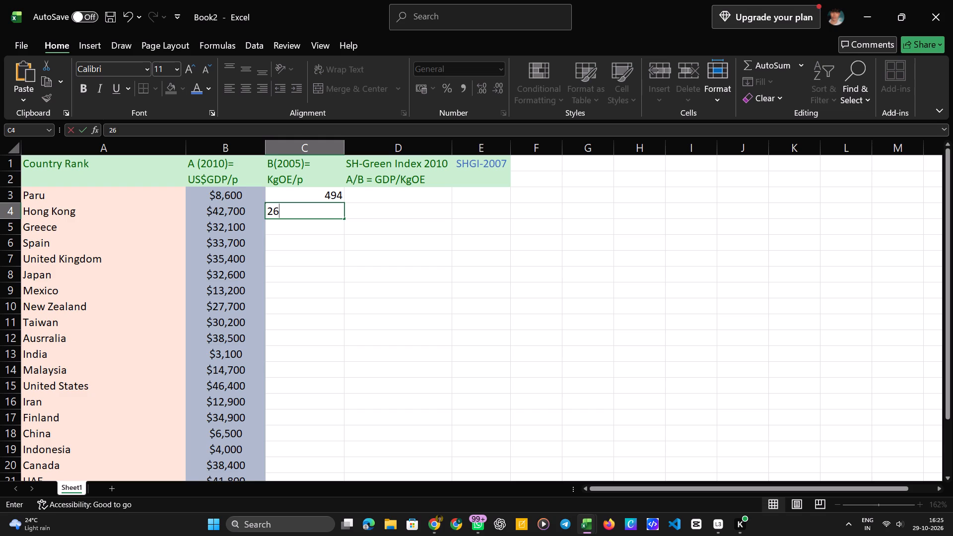
key("0")
key("3")
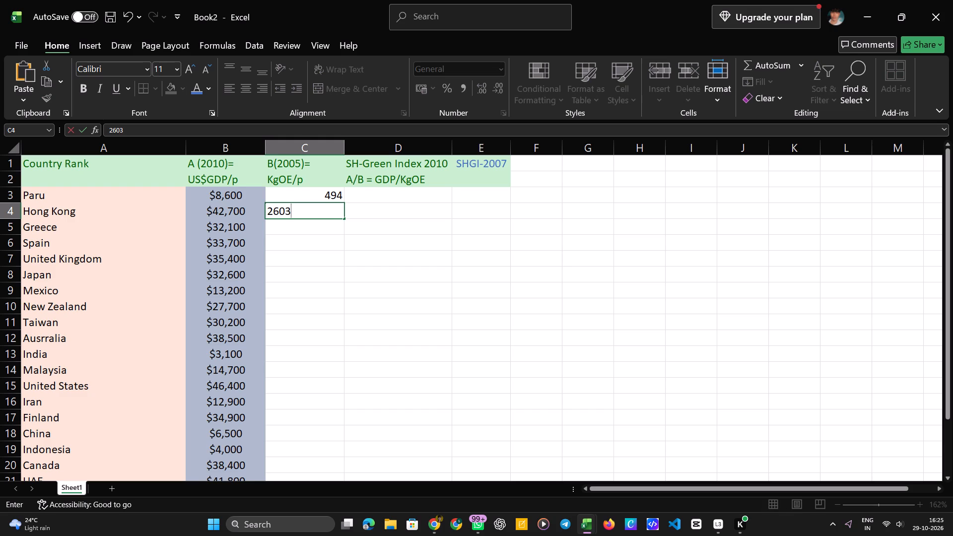
key("Return")
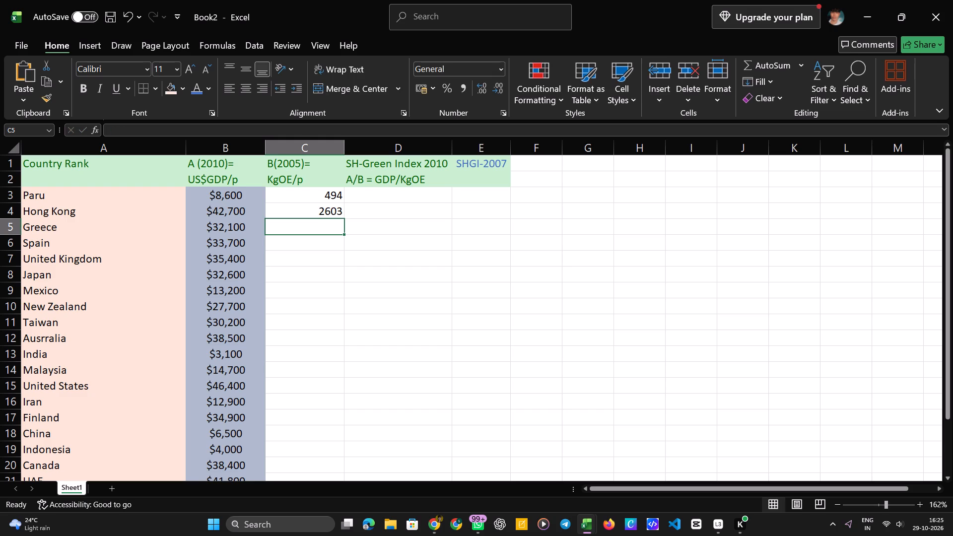
key("2")
key("7")
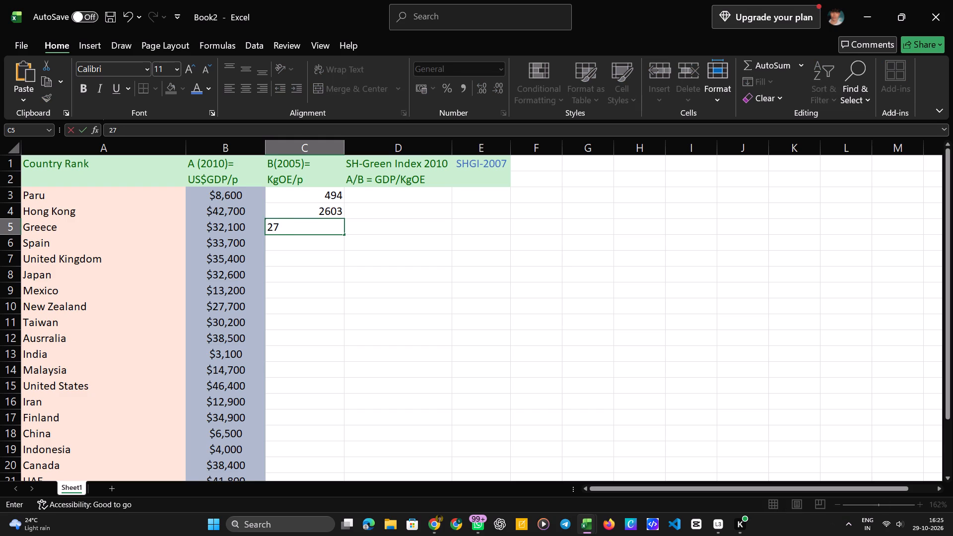
key("9")
key("4")
key("Return")
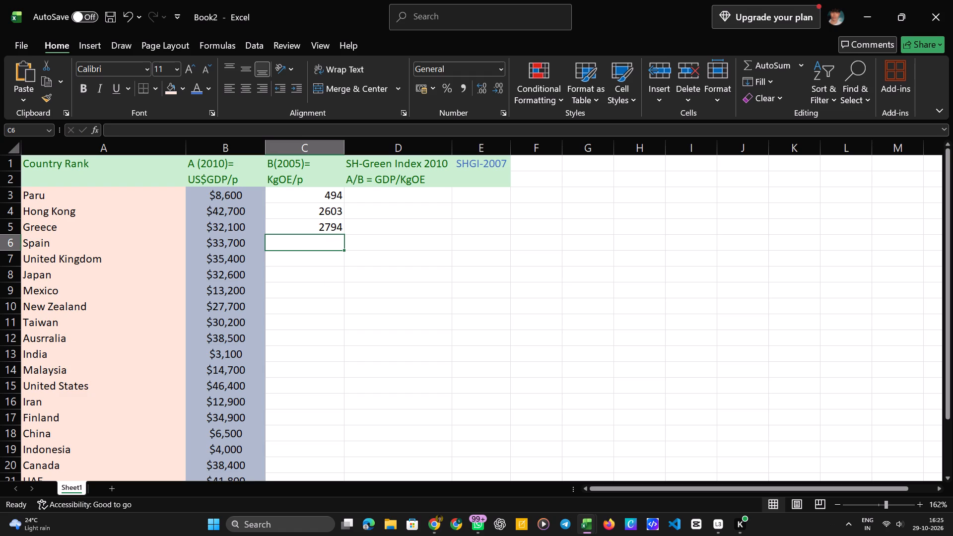
Enter the KgOE values 3340 for Spain, 3895 for United Kingdom and 4135 for Japan in cells C6 to C8.
type("33")
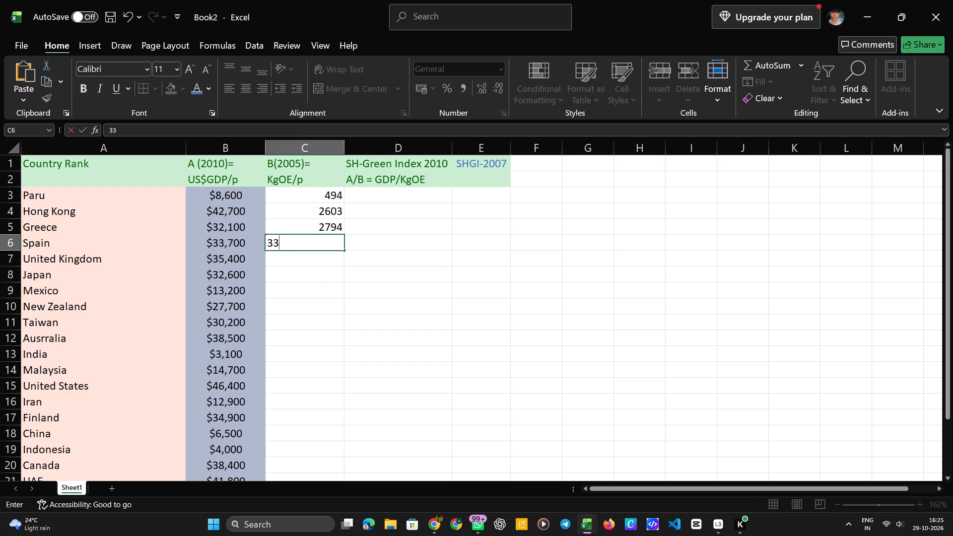
key("4")
key("0")
key("Return")
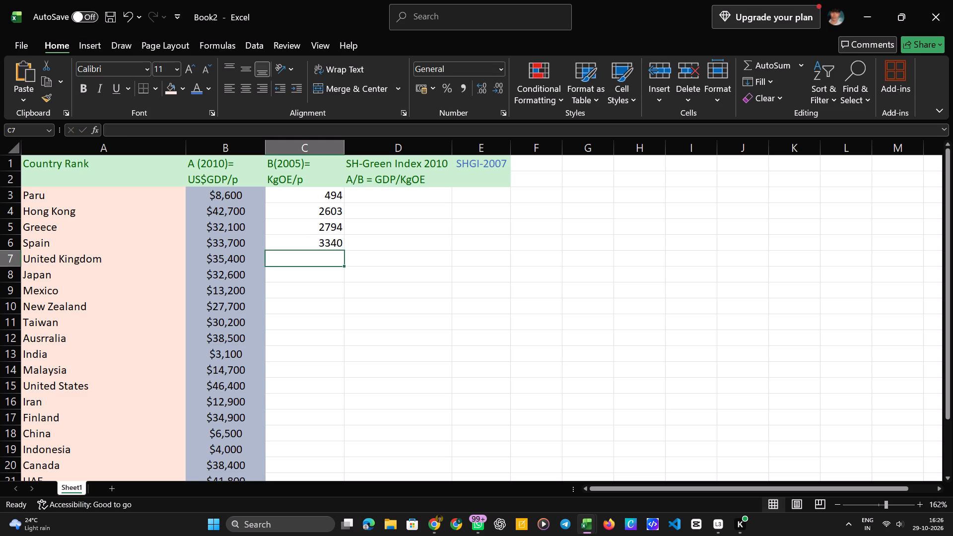
key("3")
key("8")
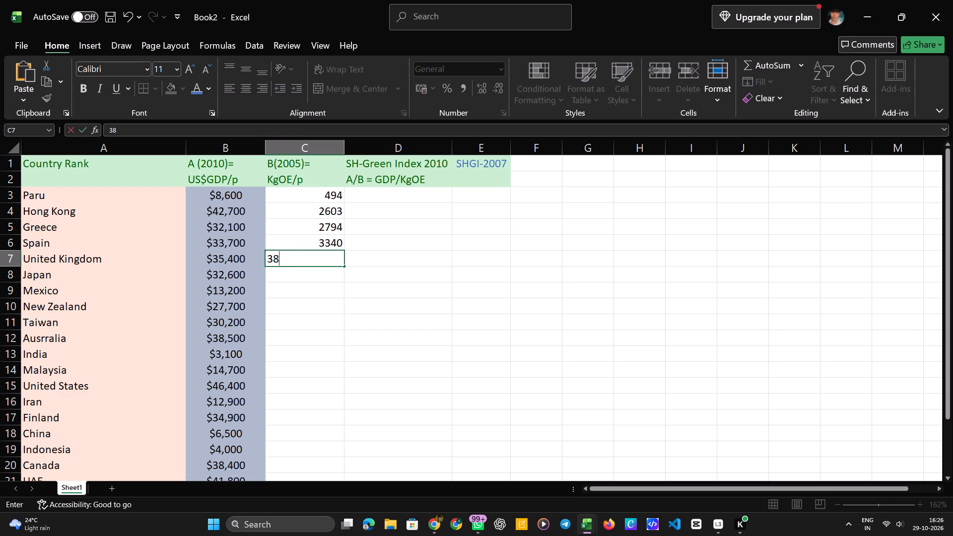
key("9")
key("5")
key("Return")
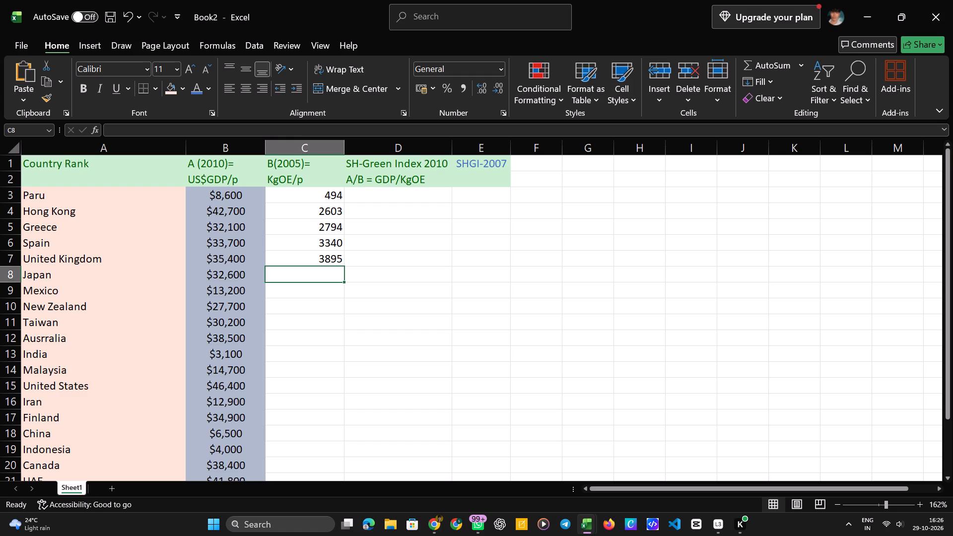
type("41")
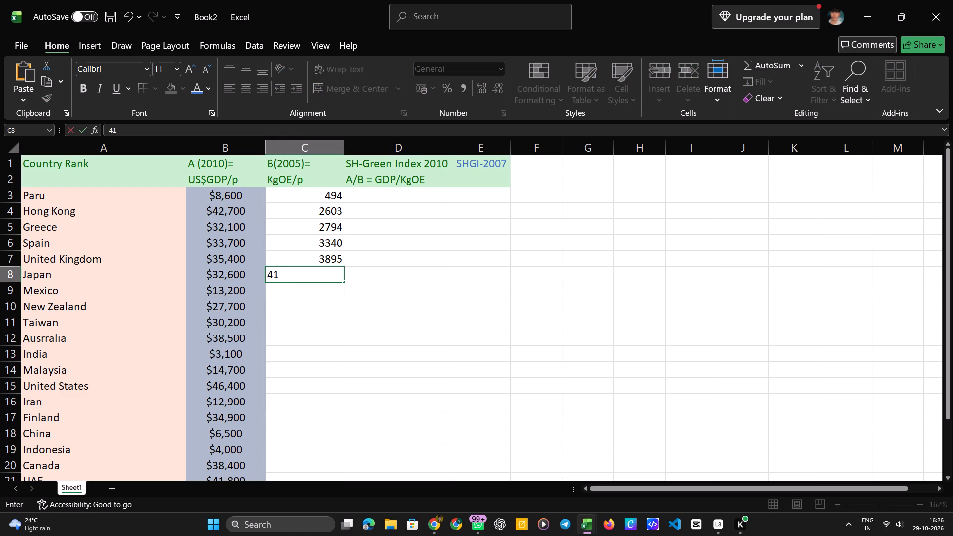
key("3")
key("5")
key("Return")
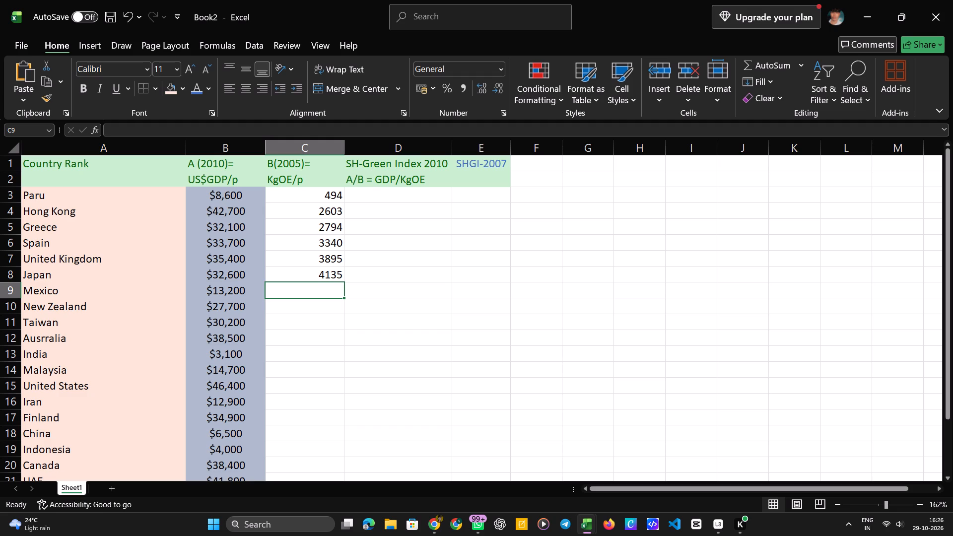
Enter the KgOE values 1701 for Mexico and 4218 for New Zealand in cells C9 and C10.
left_click(328, 286)
scroll(329, 431, "down", 1)
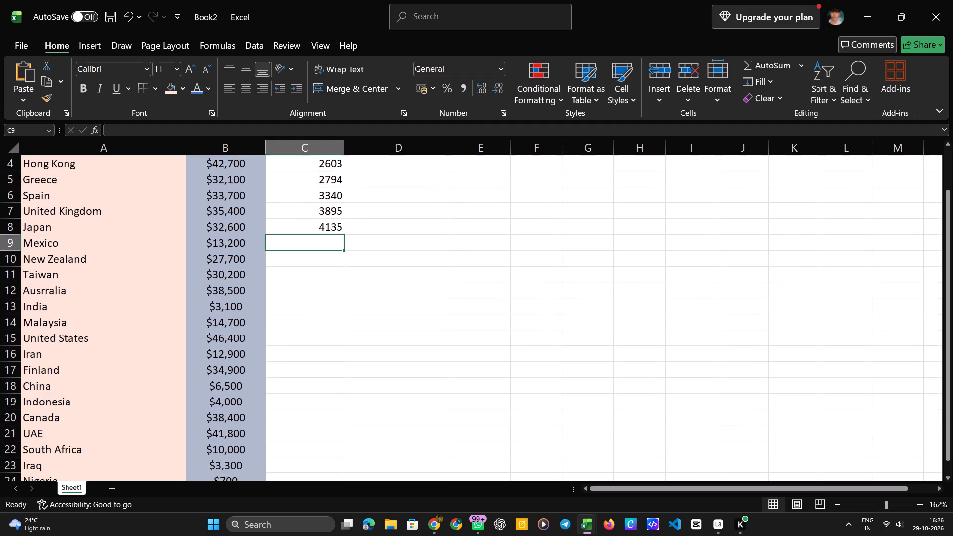
scroll(365, 336, "down", 4)
scroll(365, 336, "up", 9)
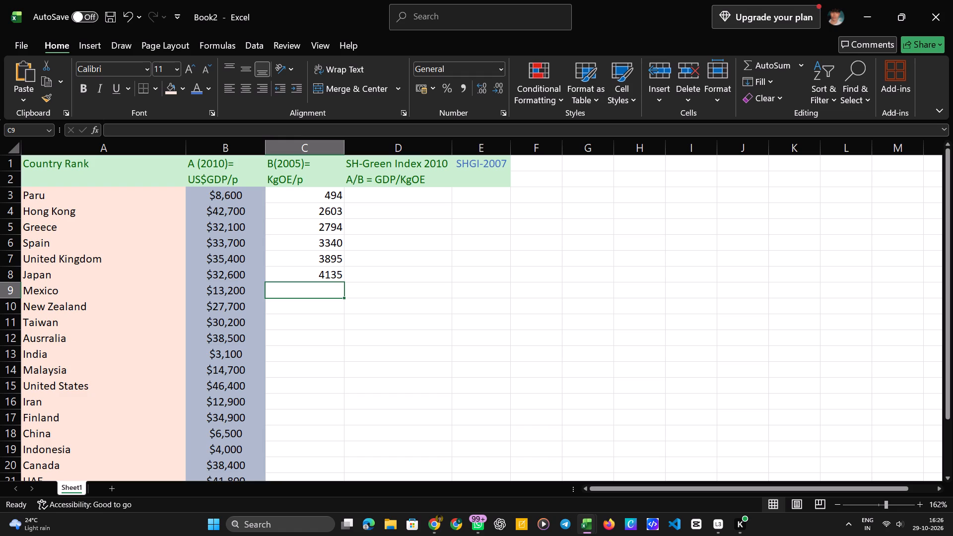
left_click(320, 289)
key("1")
key("7")
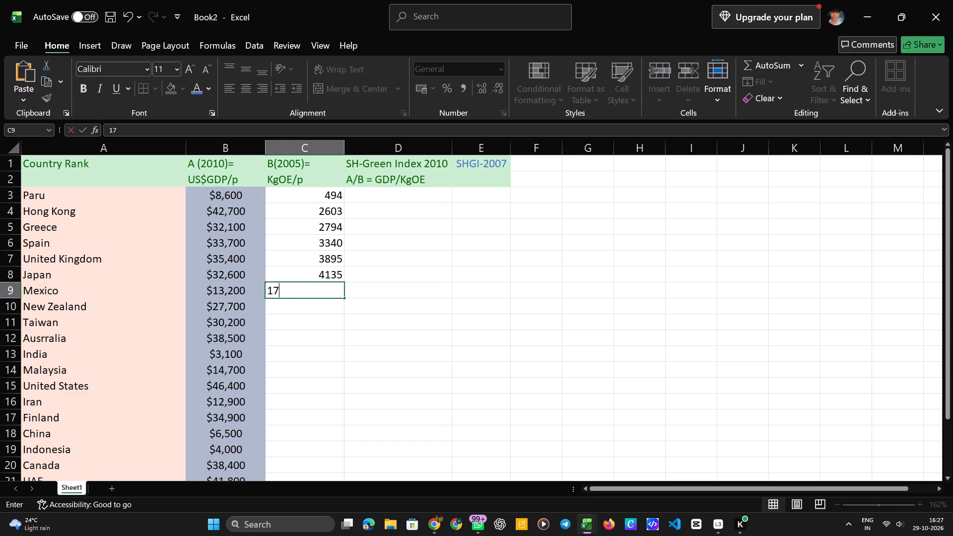
key("0")
key("1")
key("Return")
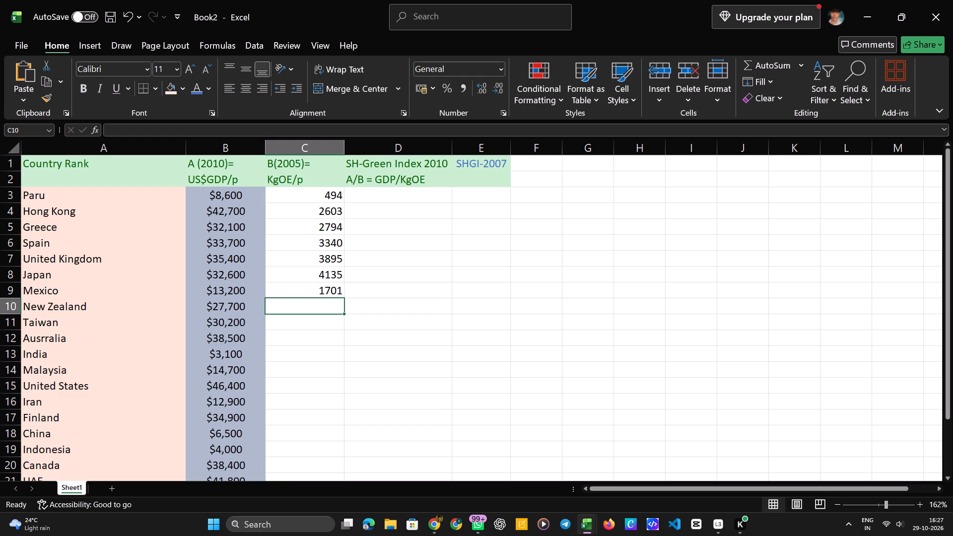
key("4")
key("2")
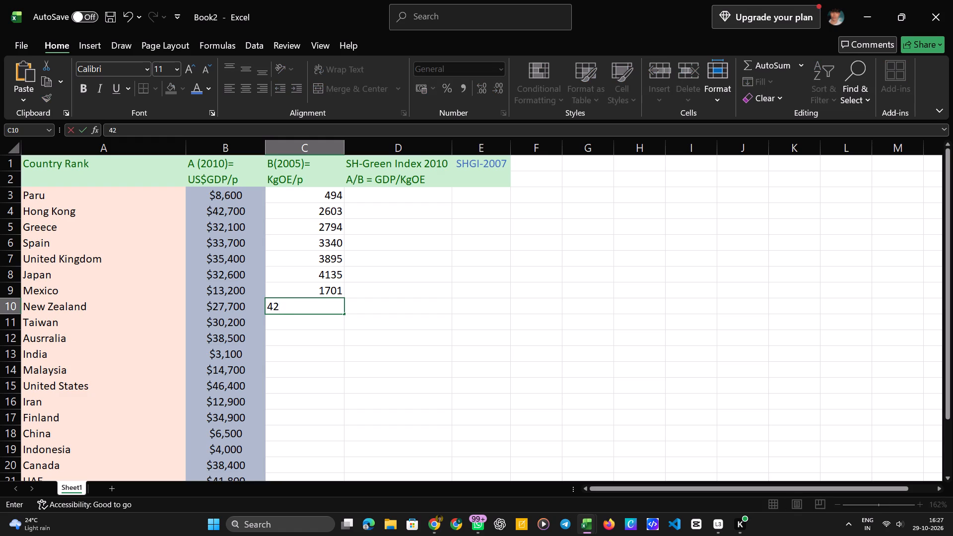
key("1")
key("8")
key("Return")
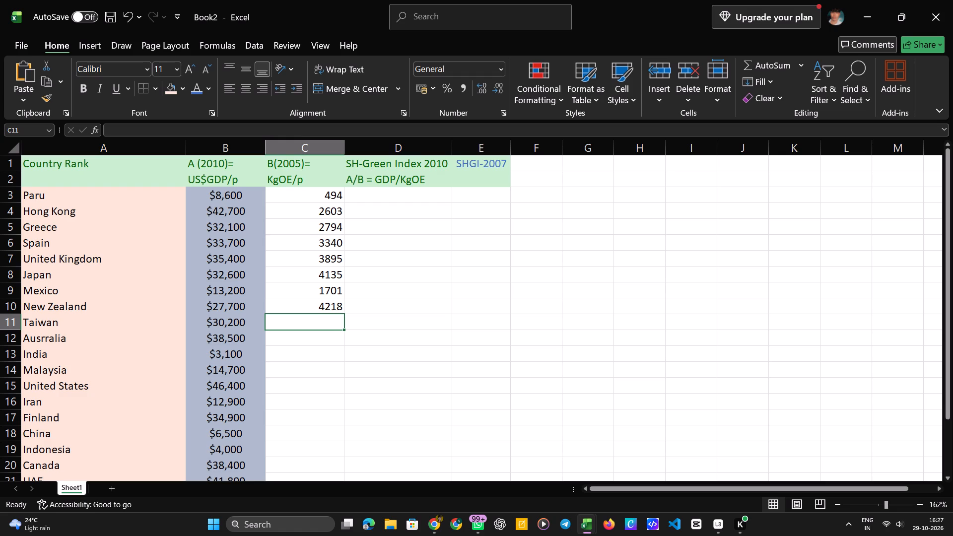
Enter the KgOE values 4621 for Taiwan and 5898 for Ausrralia in cells C11 and C12.
key("4")
key("6")
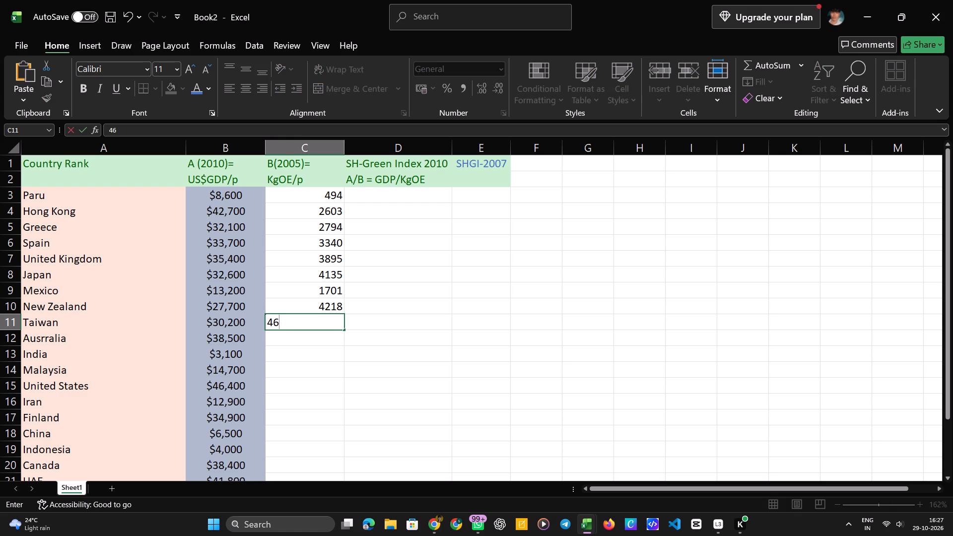
type("21")
key("Return")
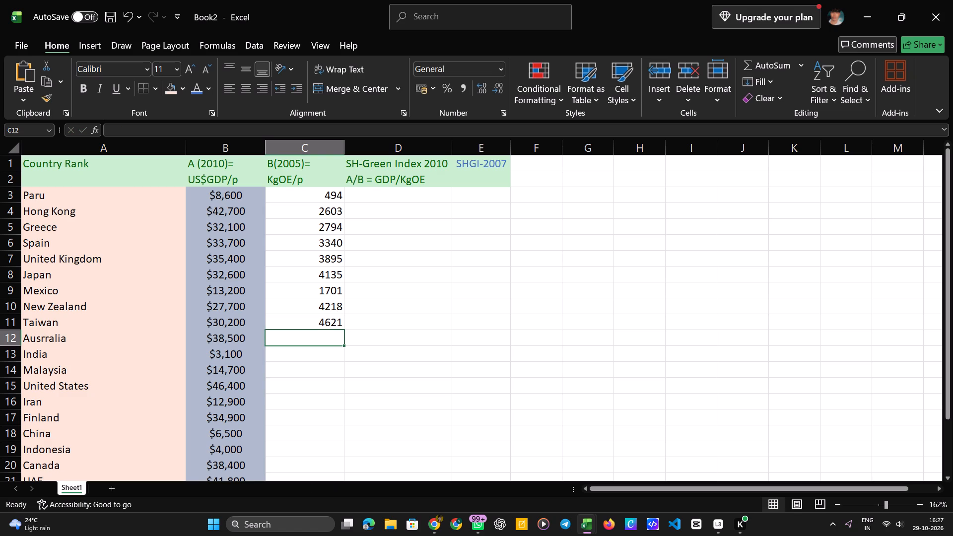
key("5")
key("8")
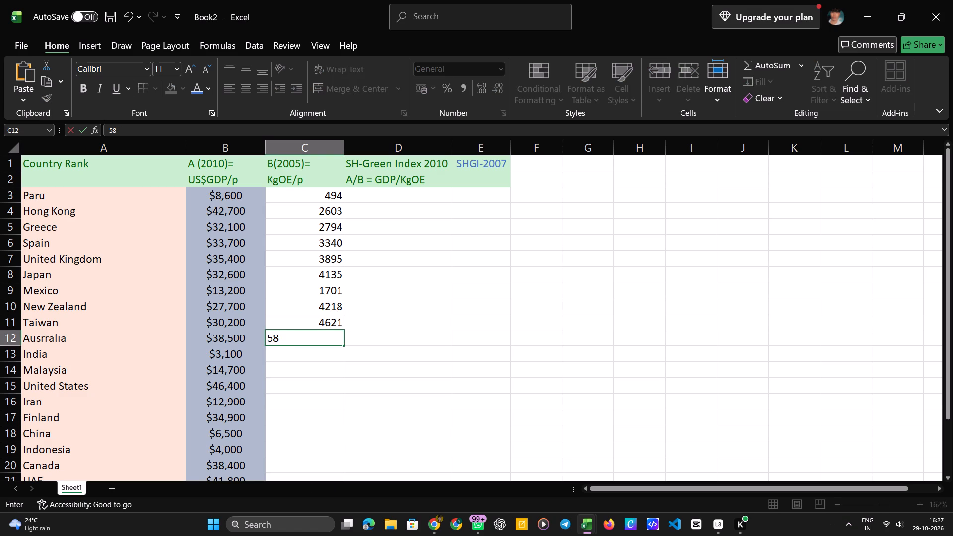
key("9")
key("8")
key("Return")
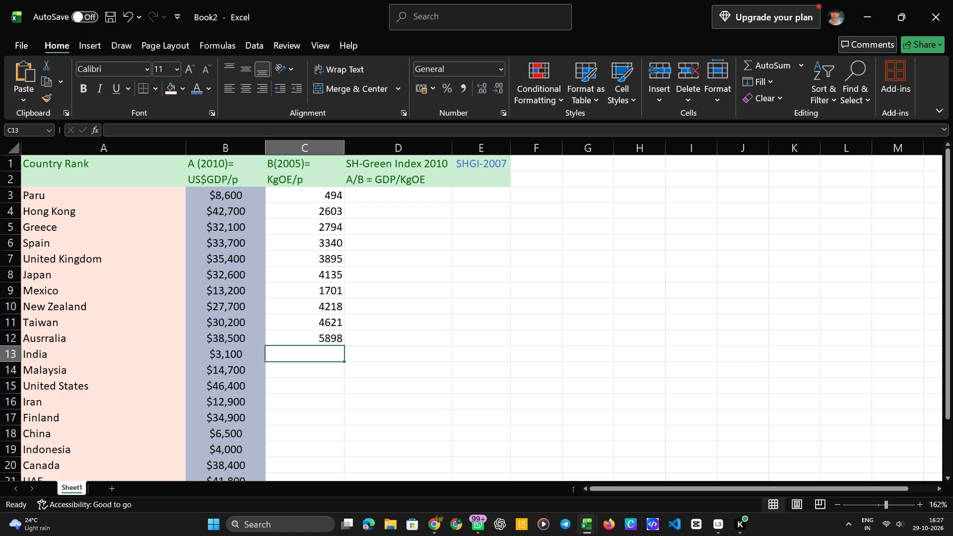
Enter the KgOE values 491 for India, 2418 for Malaysia and 7886 for United States in cells C13 to C15.
key("4")
key("9")
key("1")
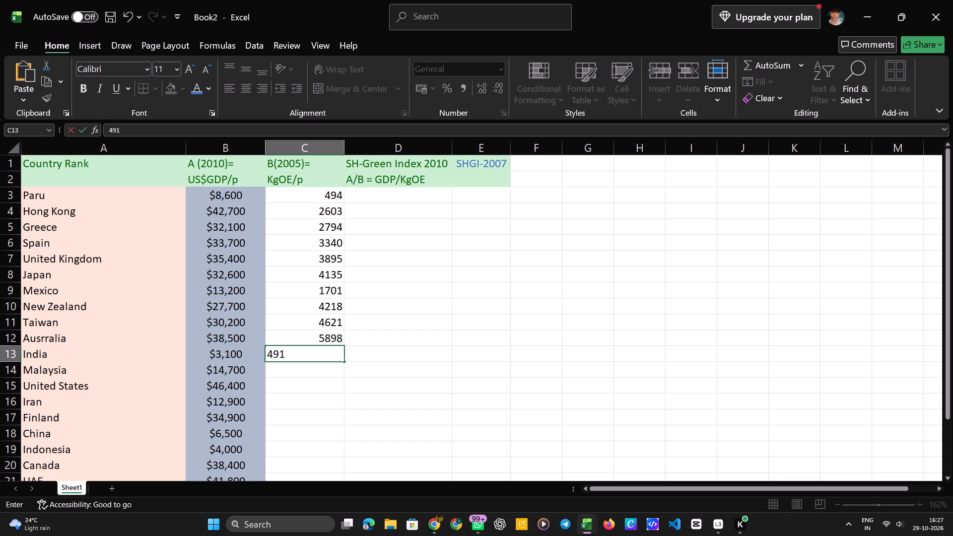
key("Return")
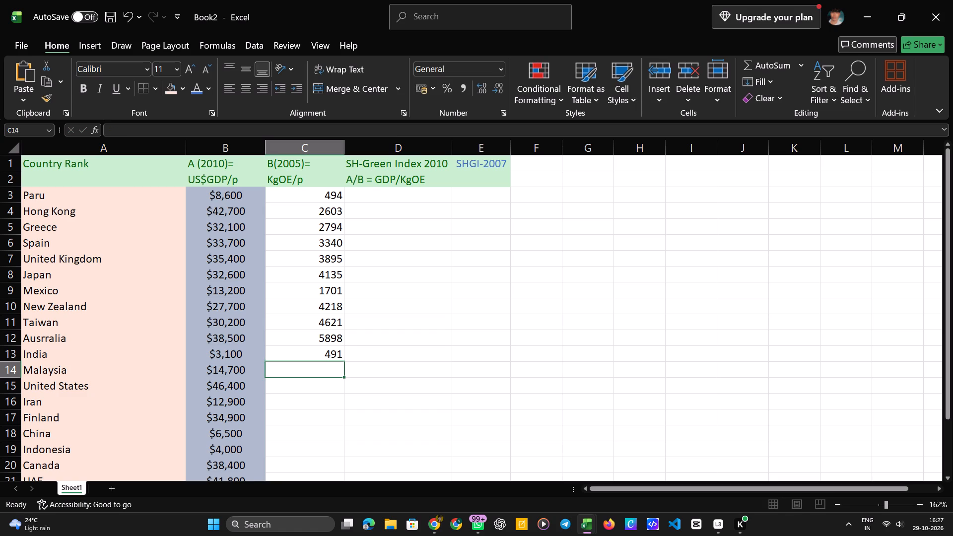
key("2")
key("4")
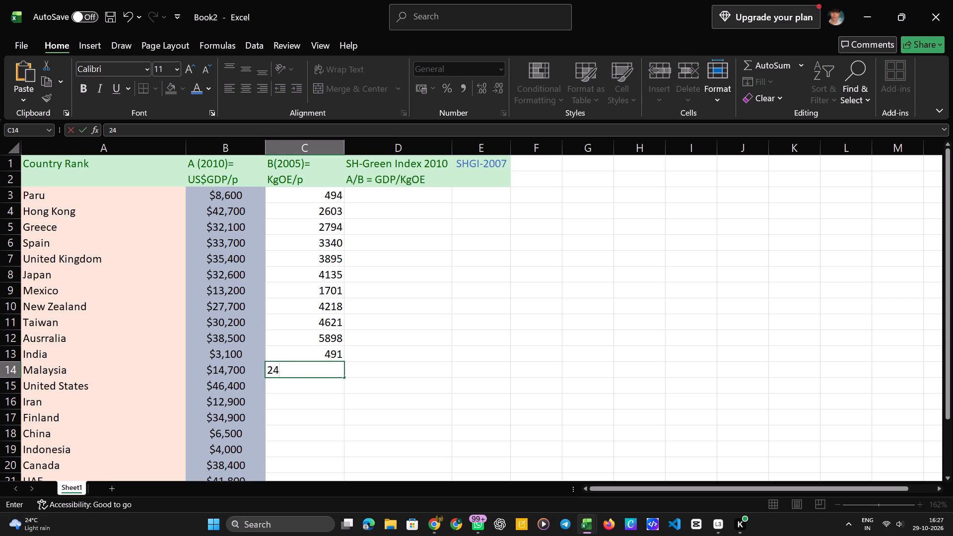
key("1")
key("8")
key("Return")
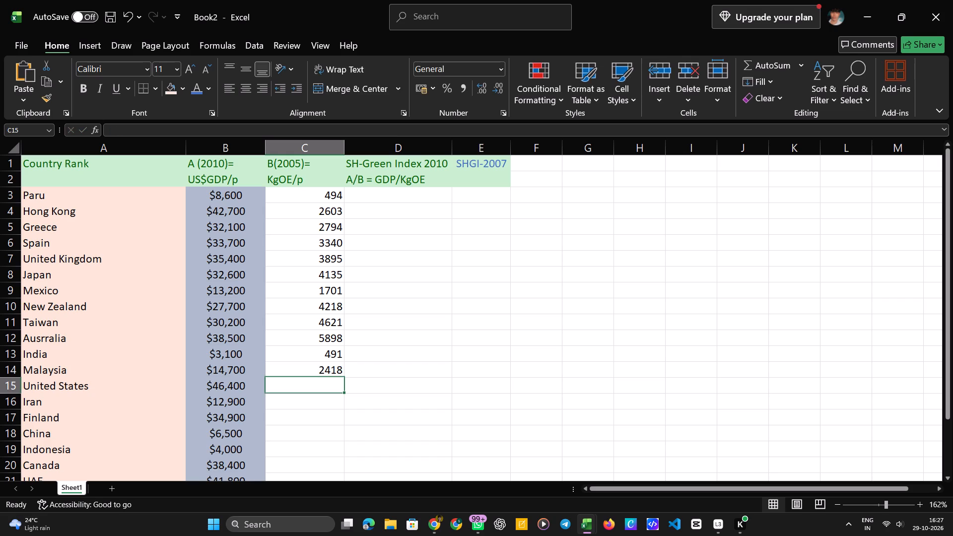
type("78")
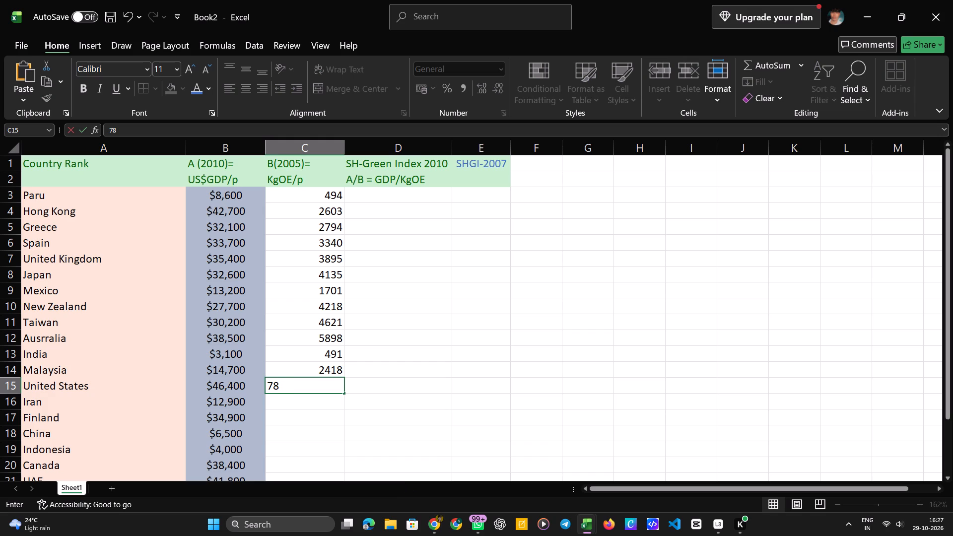
key("8")
key("6")
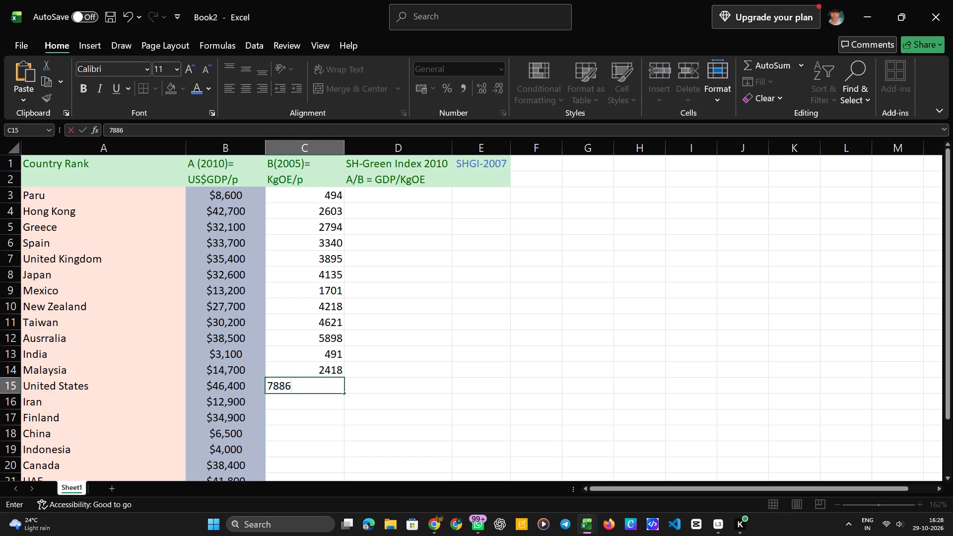
key("Return")
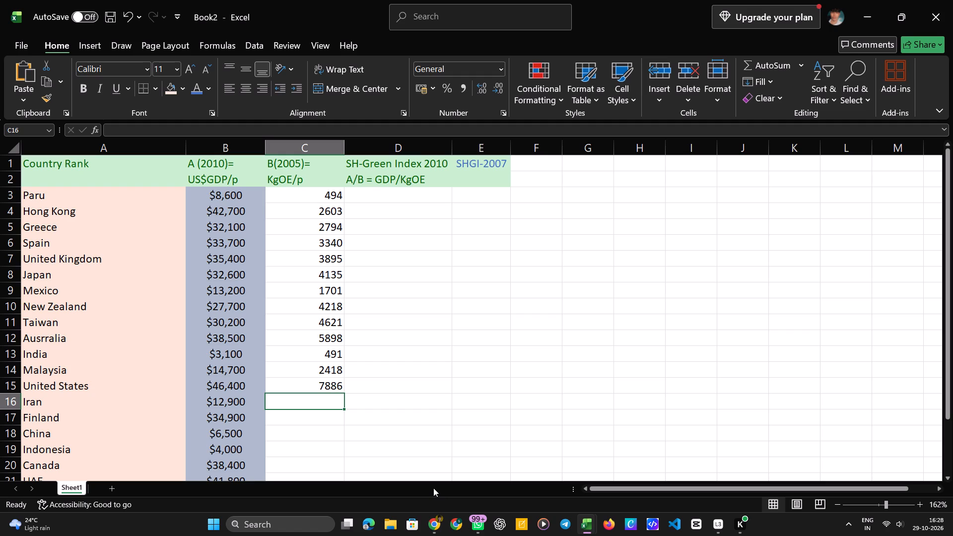
Enter the KgOE values 2381 for Iran and 6555 for Finland in cells C16 and C17.
type("239")
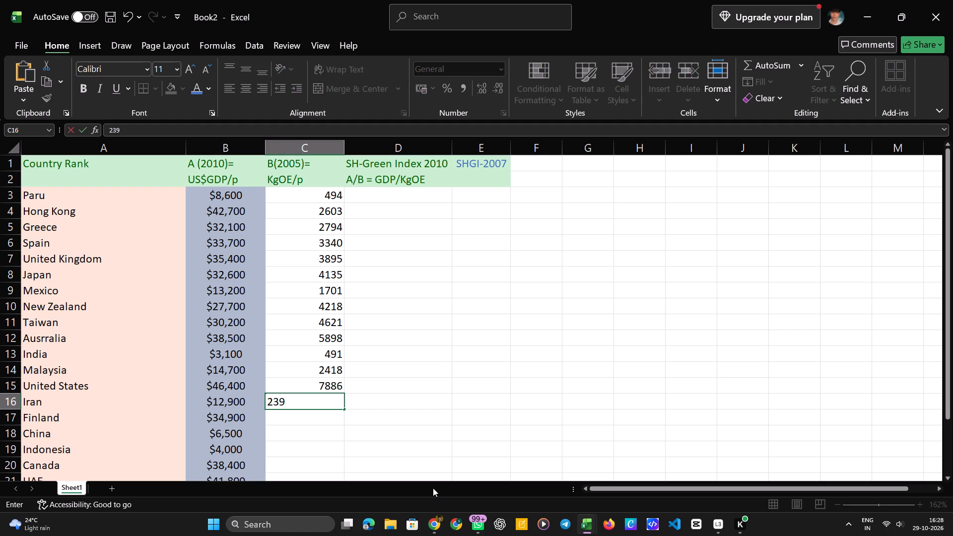
key("BackSpace")
type("81")
left_click(337, 418)
scroll(359, 394, "down", 1)
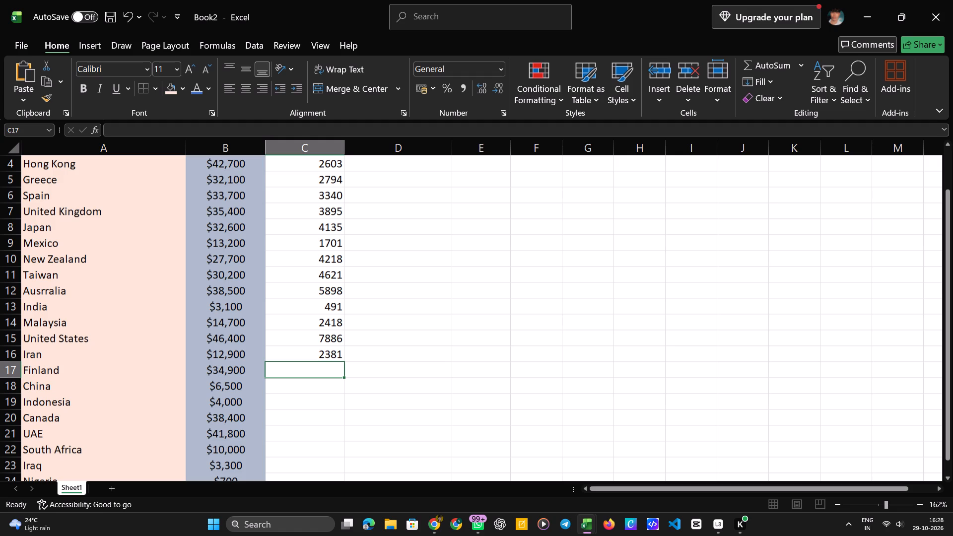
key("6")
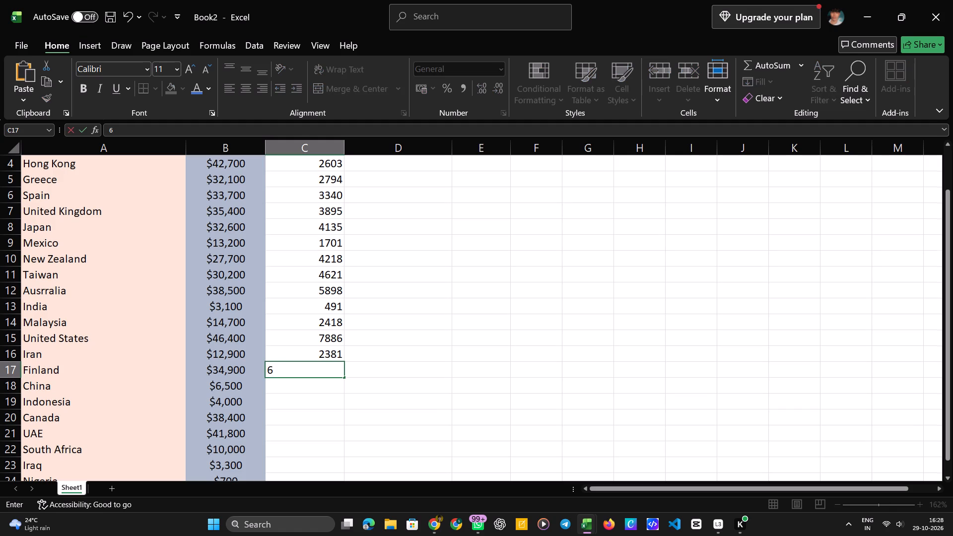
key("5")
key("5")
key("5")
left_click(307, 386)
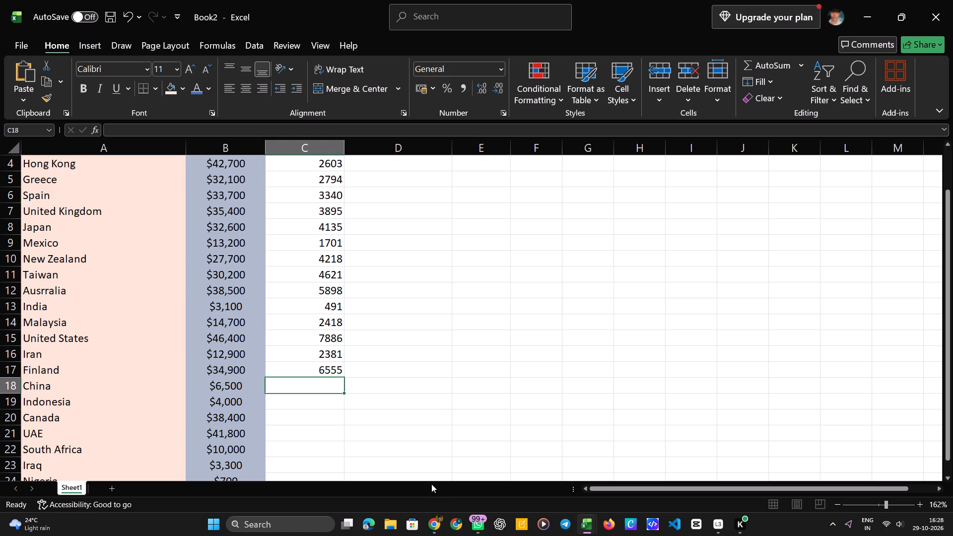
Enter the KgOE values 1316 for China and 814 for Indonesia in cells C18 and C19.
key("1")
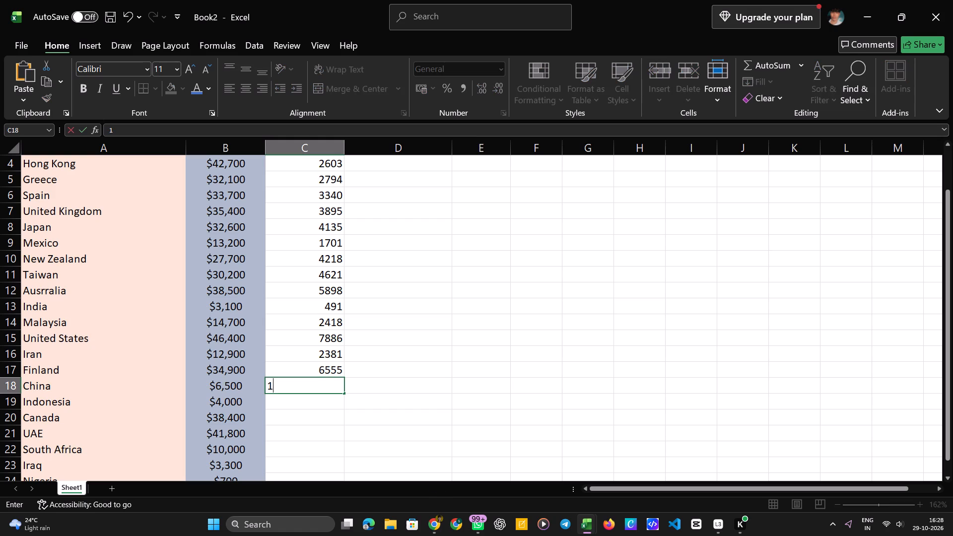
key("3")
key("1")
key("6")
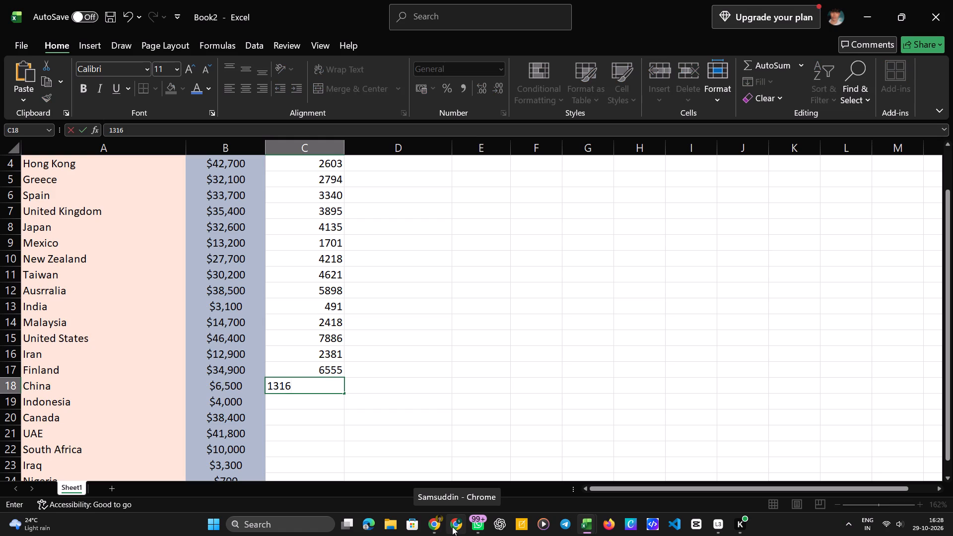
key("Return")
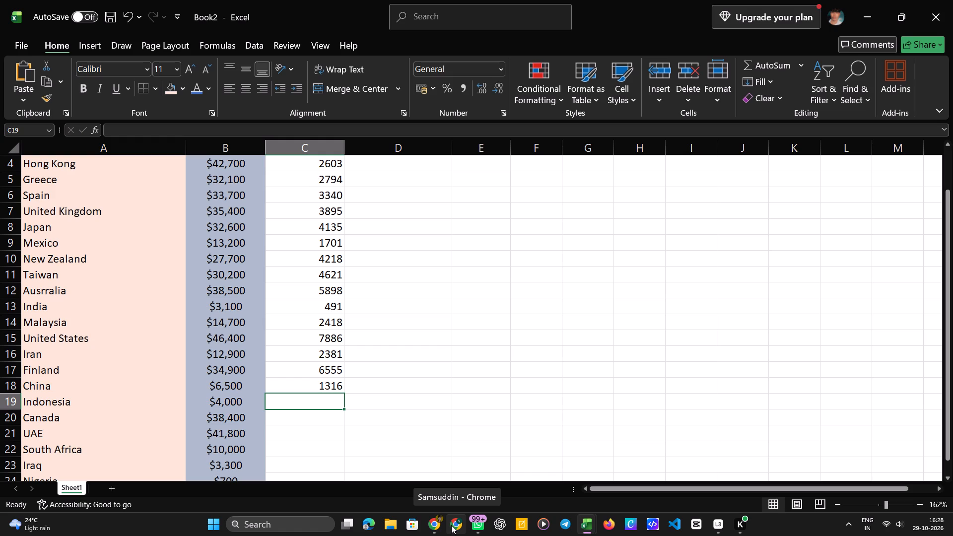
key("8")
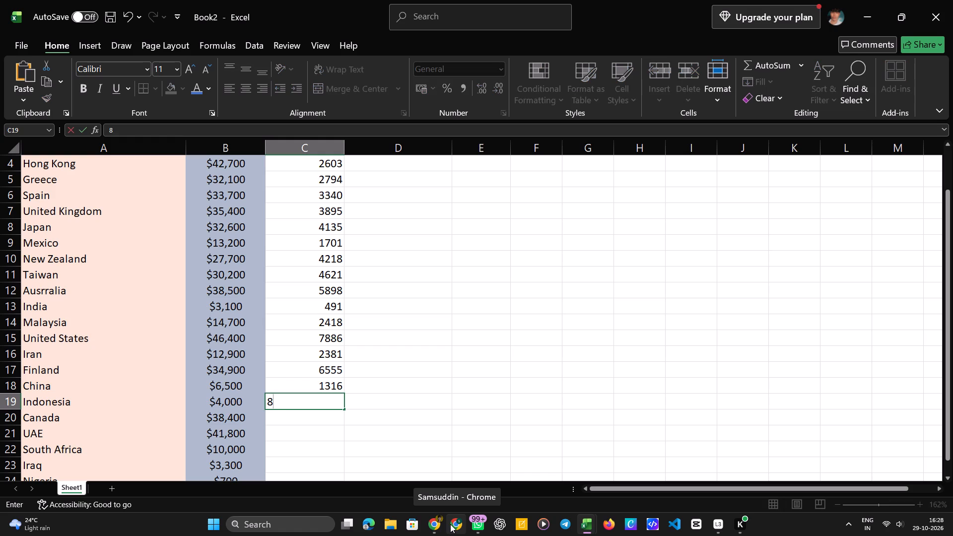
key("1")
key("4")
key("Return")
Enter the KgOE values 8473 for Canada and 10354 for UAE in cells C20 and C21.
scroll(458, 509, "down", 3)
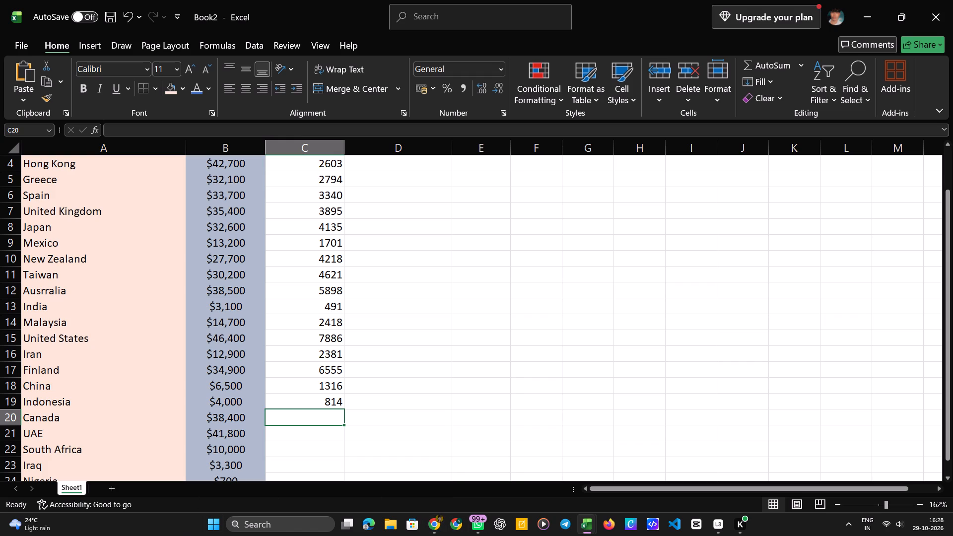
key("8")
key("4")
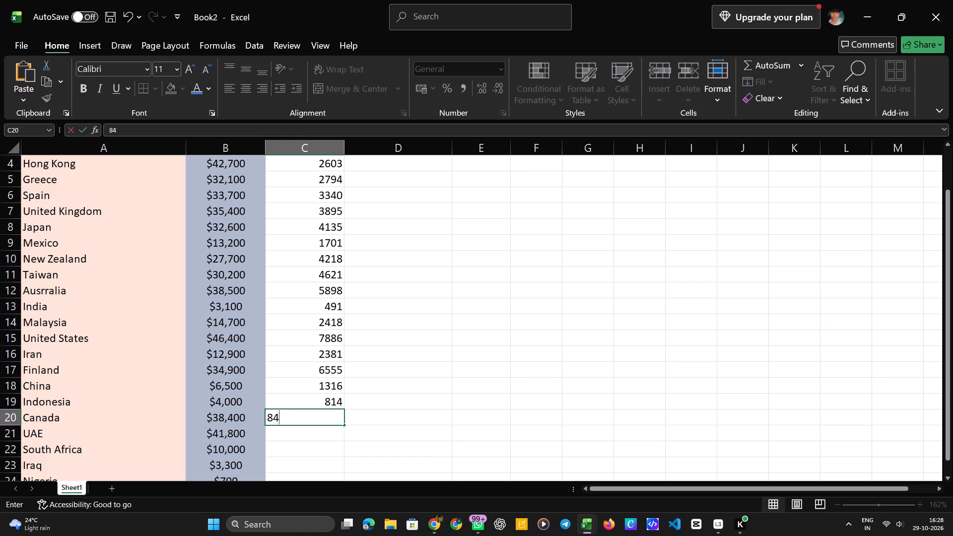
key("7")
key("3")
left_click(312, 430)
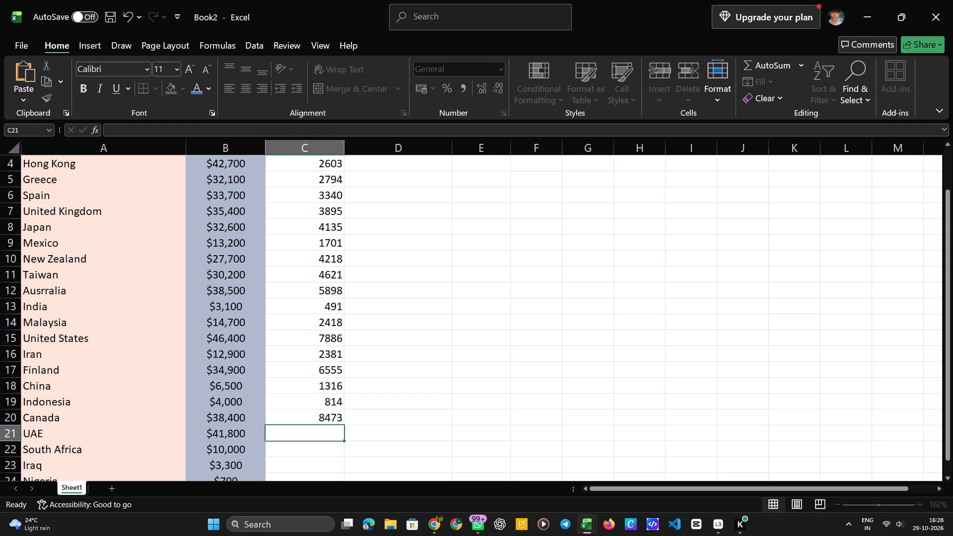
key("1")
key("0")
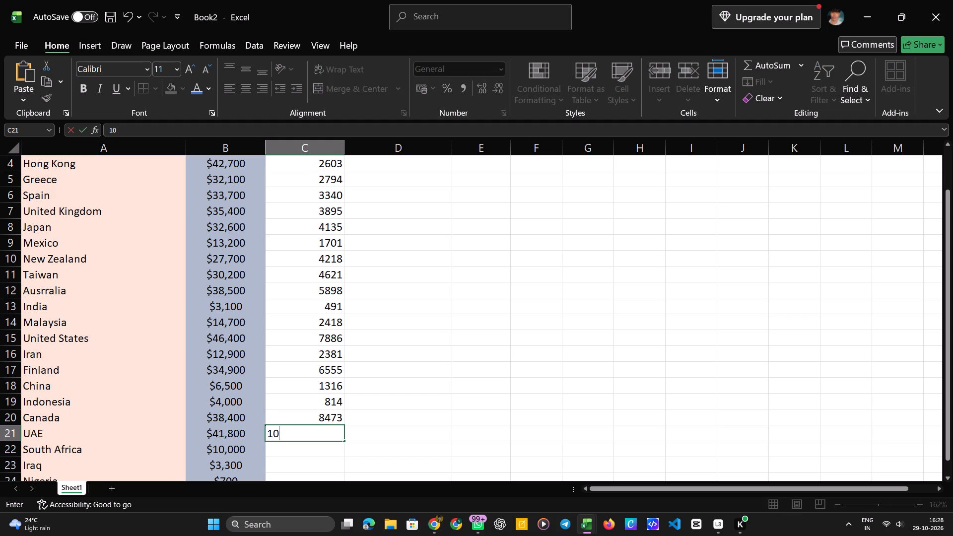
key("3")
key("5")
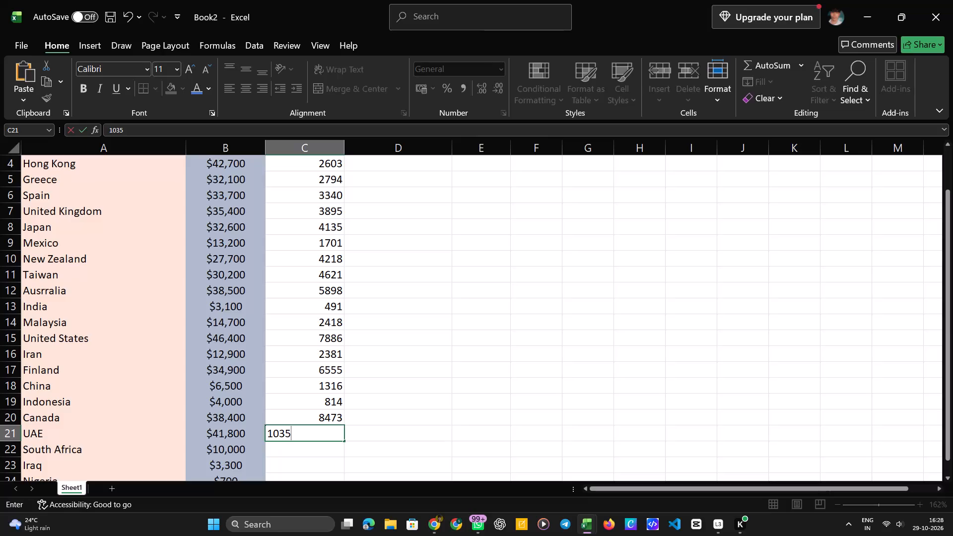
key("4")
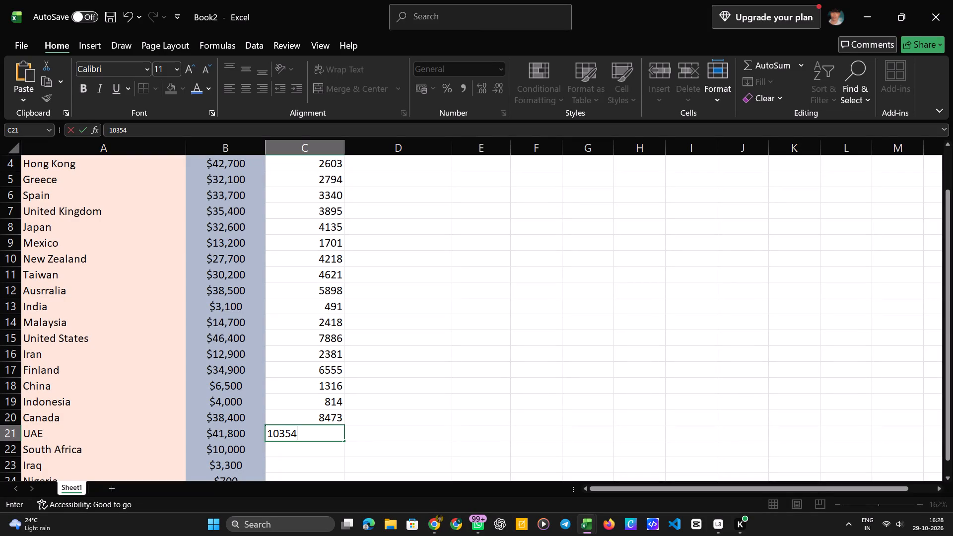
left_click(312, 448)
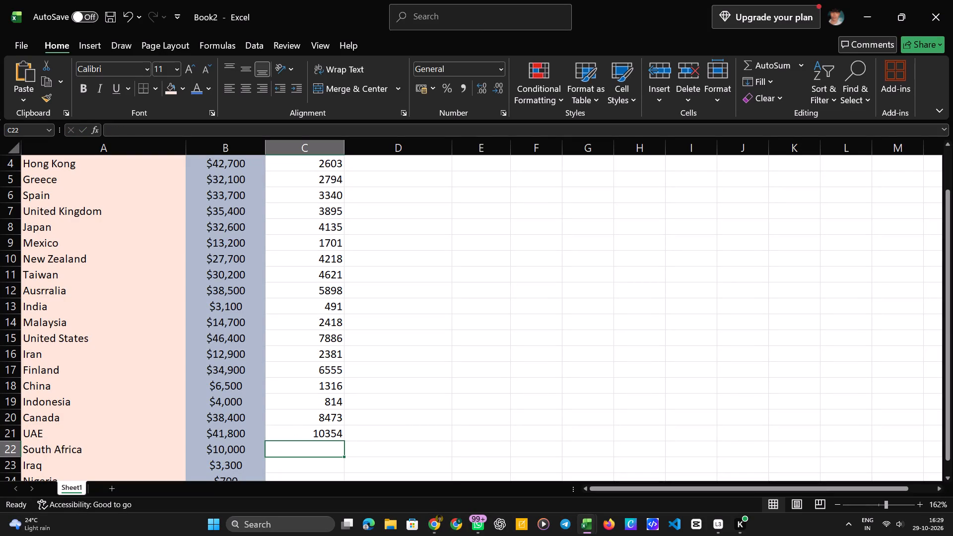
Enter the KgOE value 2722 for South Africa in cell C22.
scroll(391, 408, "down", 1)
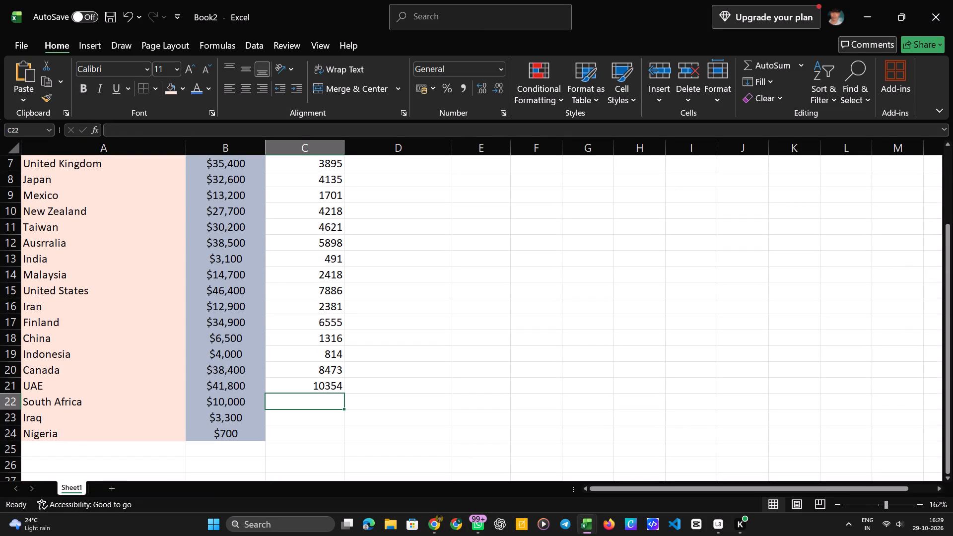
key("2")
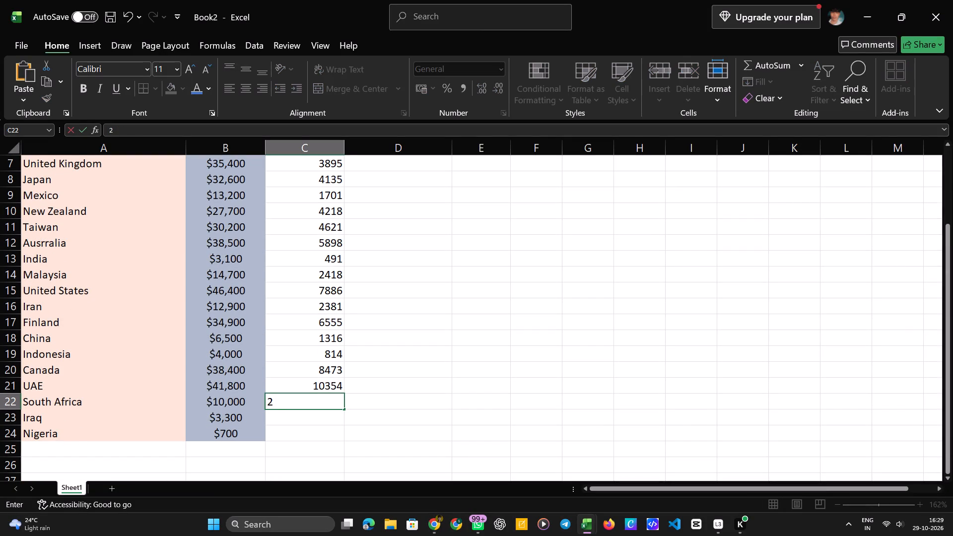
key("7")
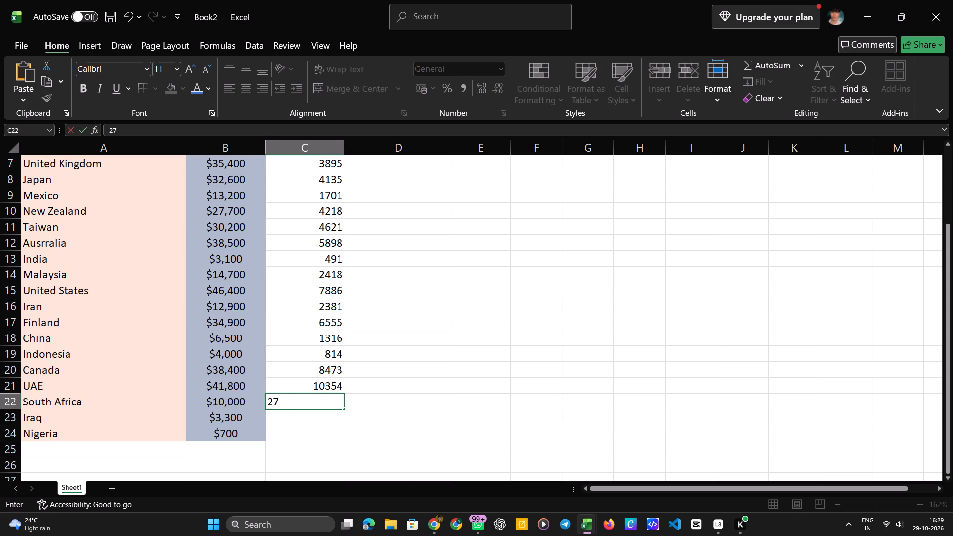
type("22")
left_click(320, 416)
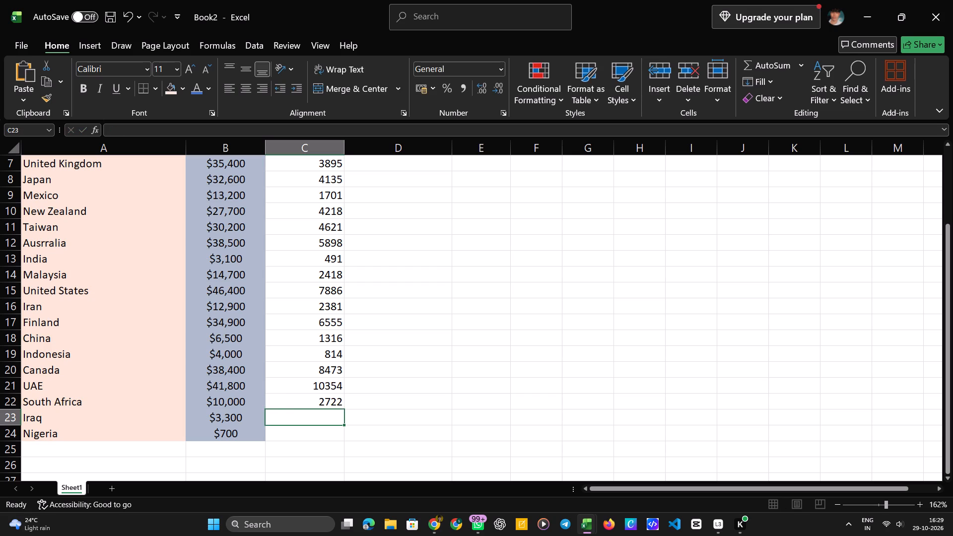
Enter the KgOE values 1067 for Iraq and 789 for Nigeria in cells C23 and C24.
key("1")
key("0")
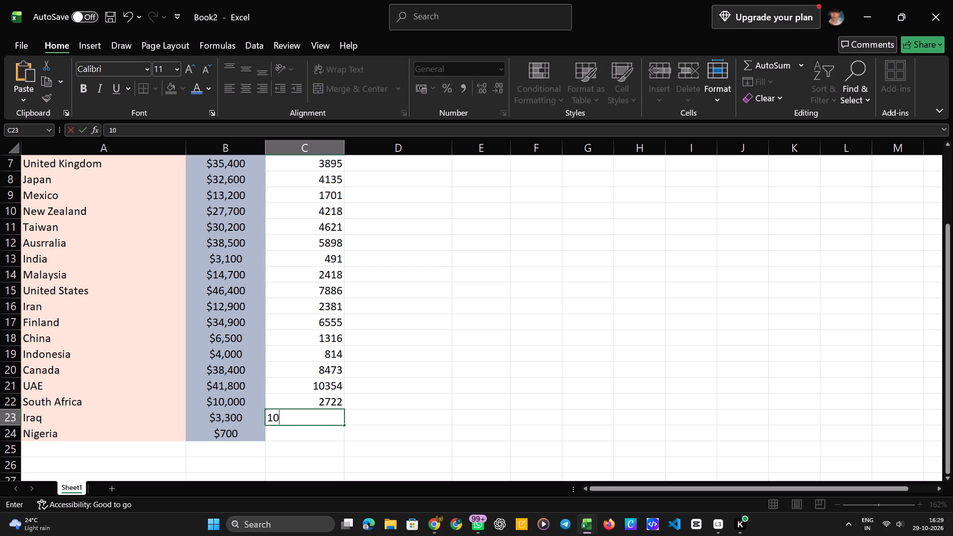
key("6")
key("7")
key("Return")
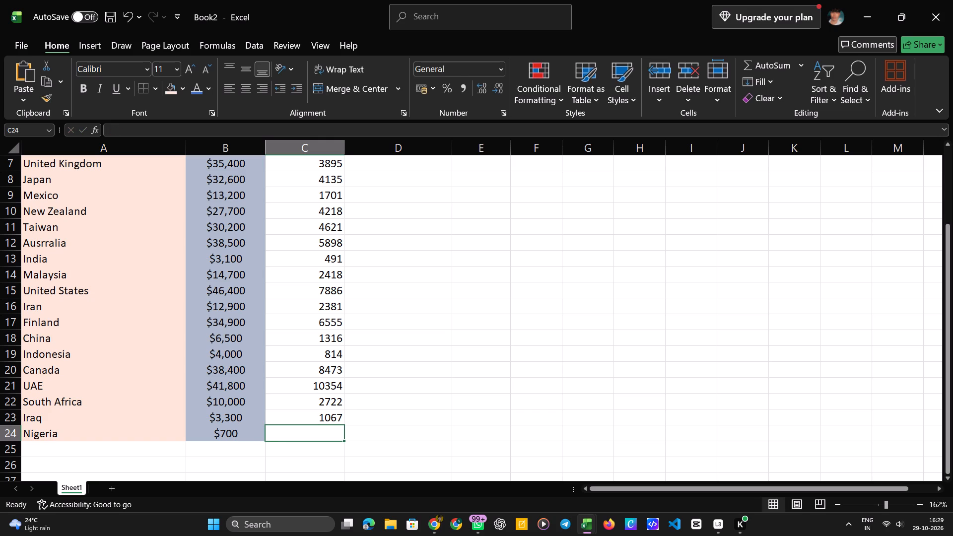
key("7")
key("8")
key("9")
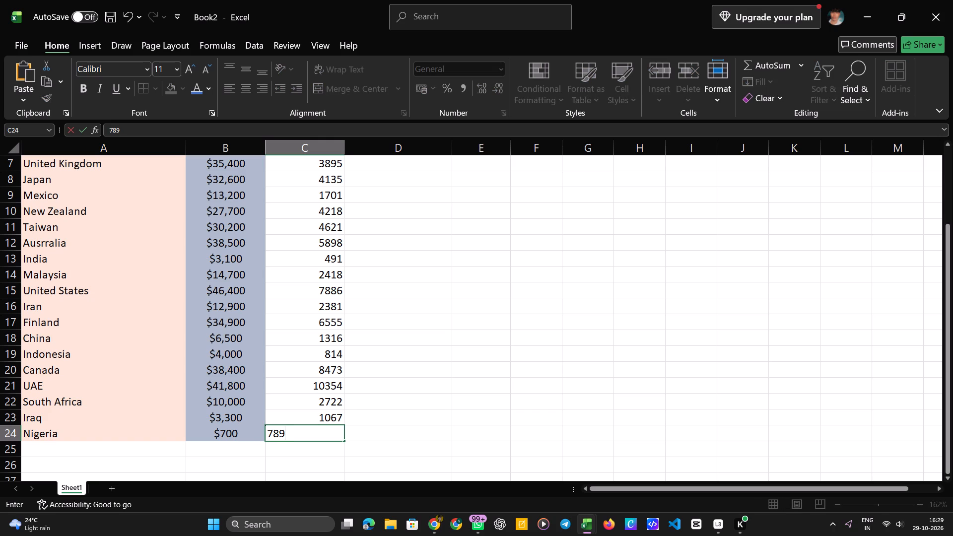
left_click(356, 403)
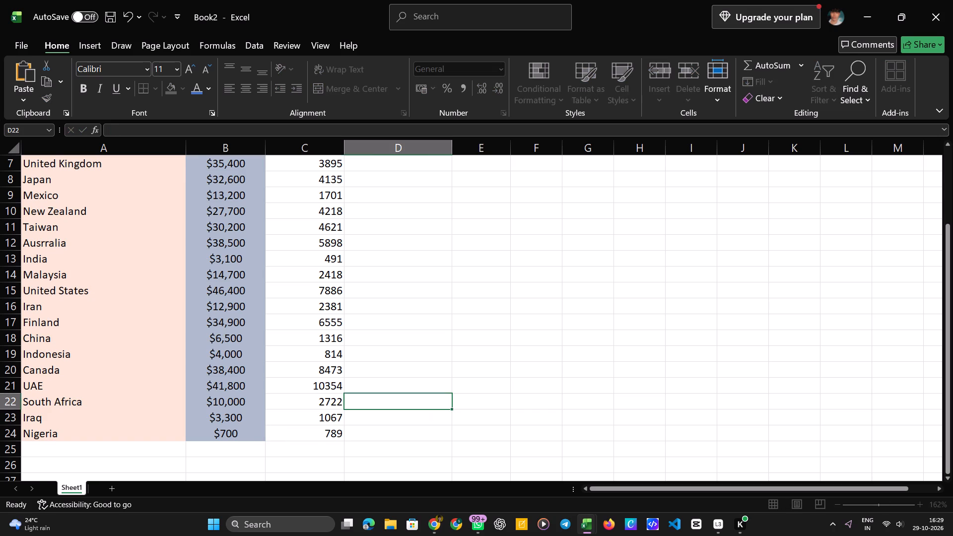
Enter the SH-Green Index 2010 value 17.41 for Paru in cell D3.
scroll(358, 357, "up", 5)
left_click(364, 200)
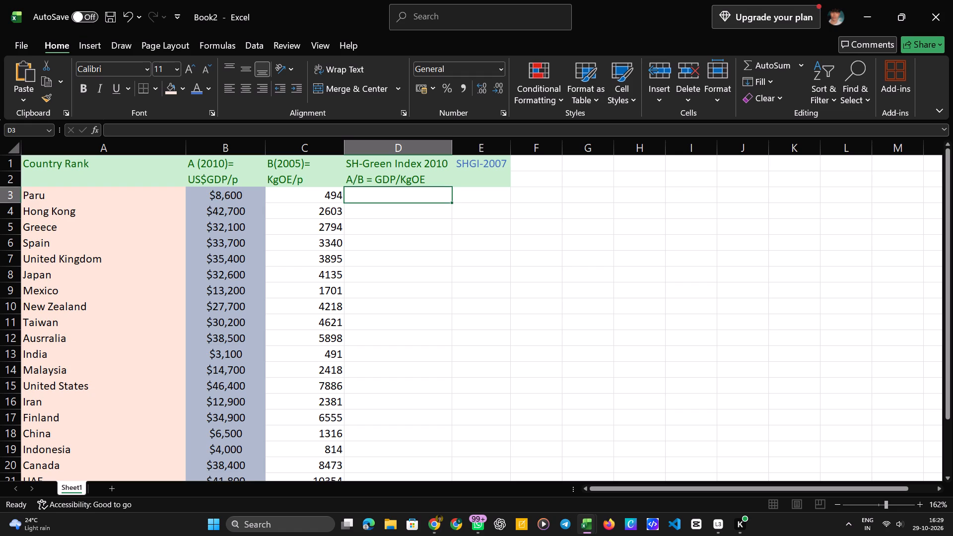
key("1")
type("7.")
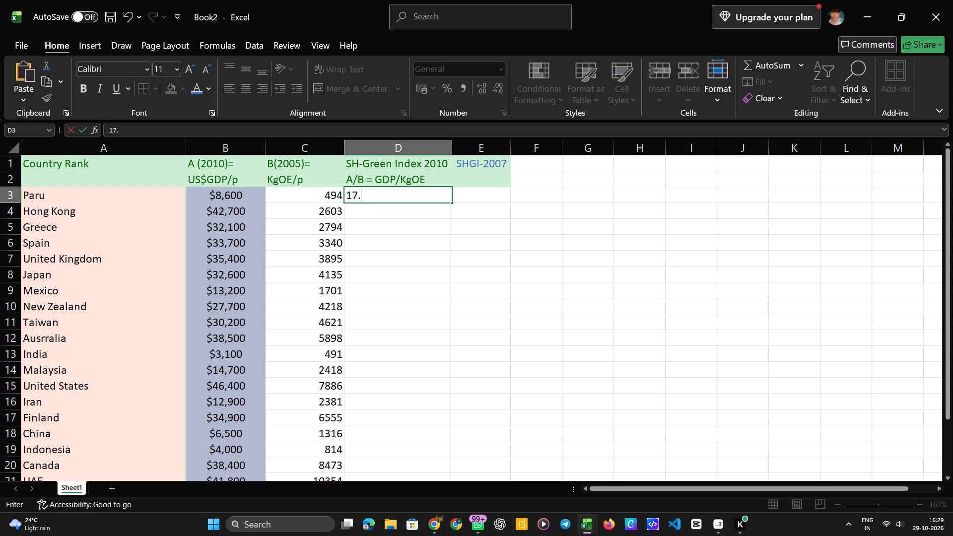
type("41")
key("Return")
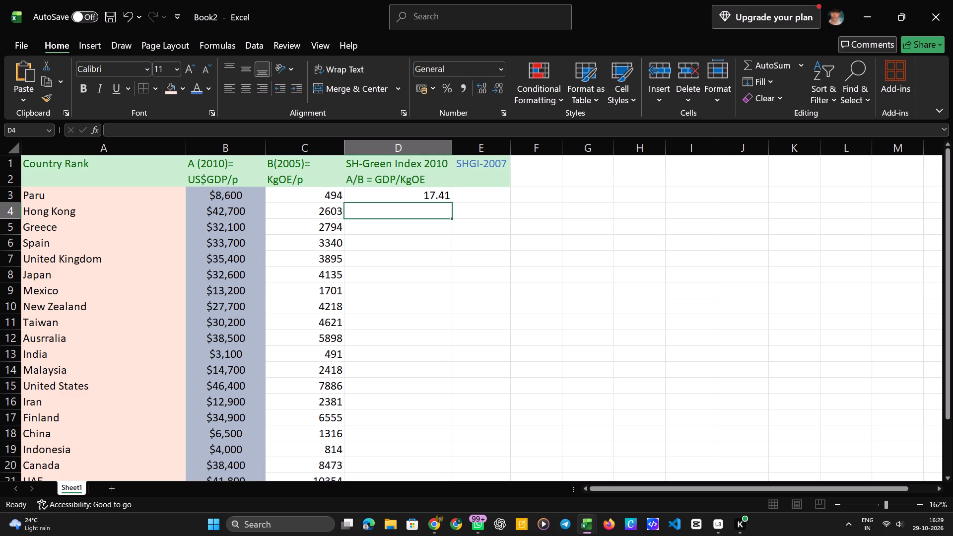
Enter the SH-Green Index 2010 values 16.40 for Hong Kong and 11.49 for Greece in cells D4 and D5.
key("1")
key("6")
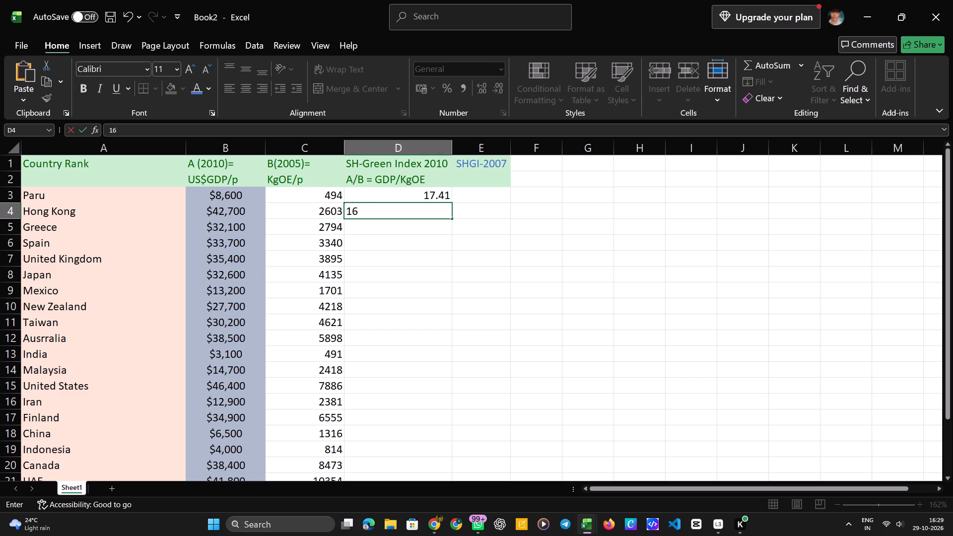
key("comma")
key("BackSpace")
key("period")
key("4")
key("0")
key("Return")
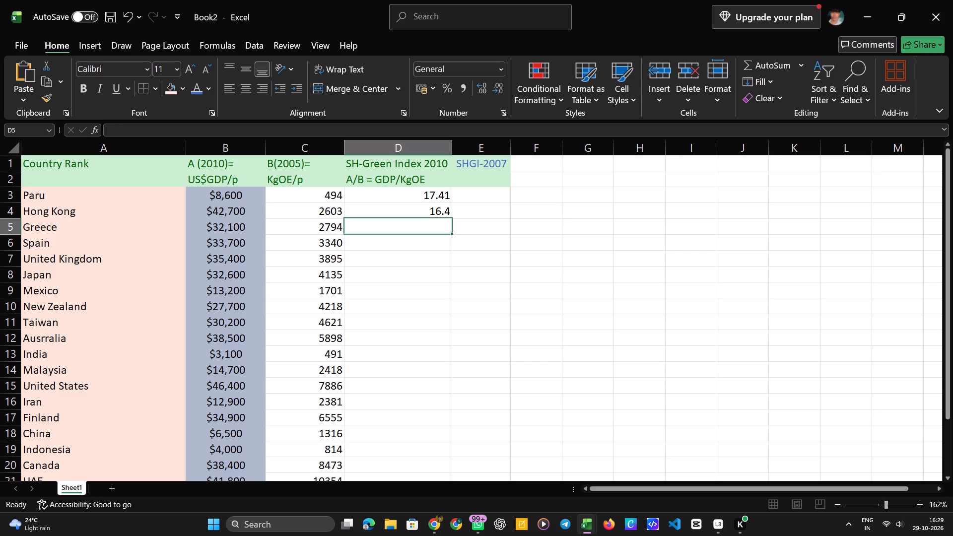
left_click(408, 244)
left_click(421, 230)
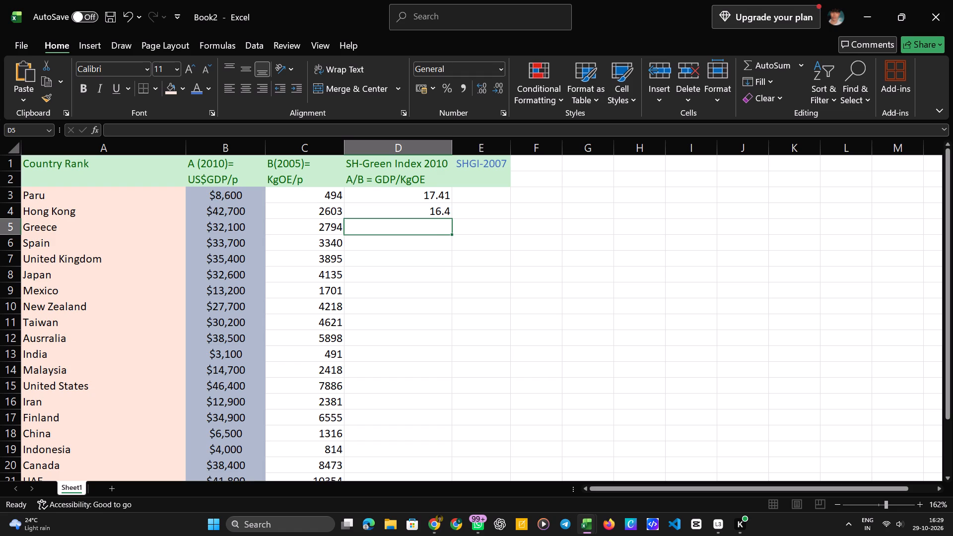
type("11")
key("period")
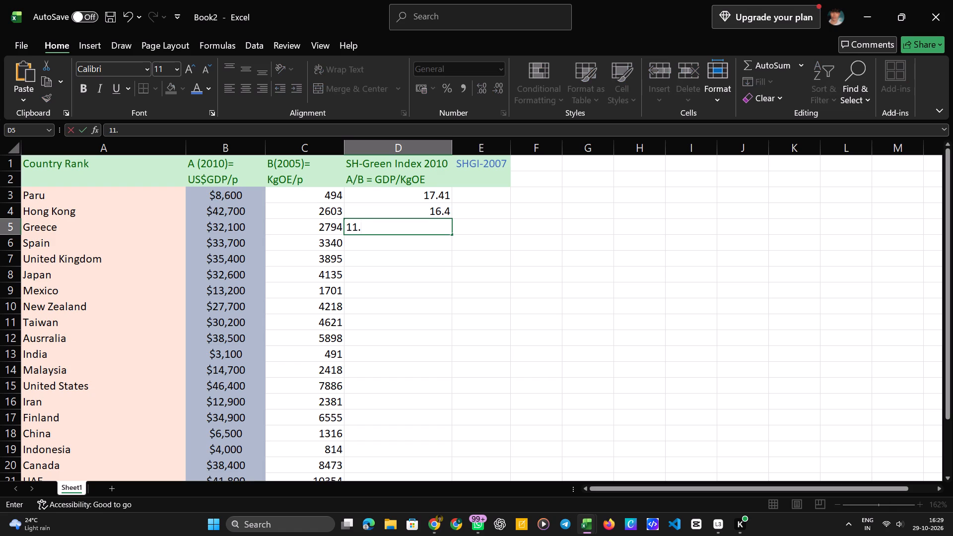
type("49")
key("Return")
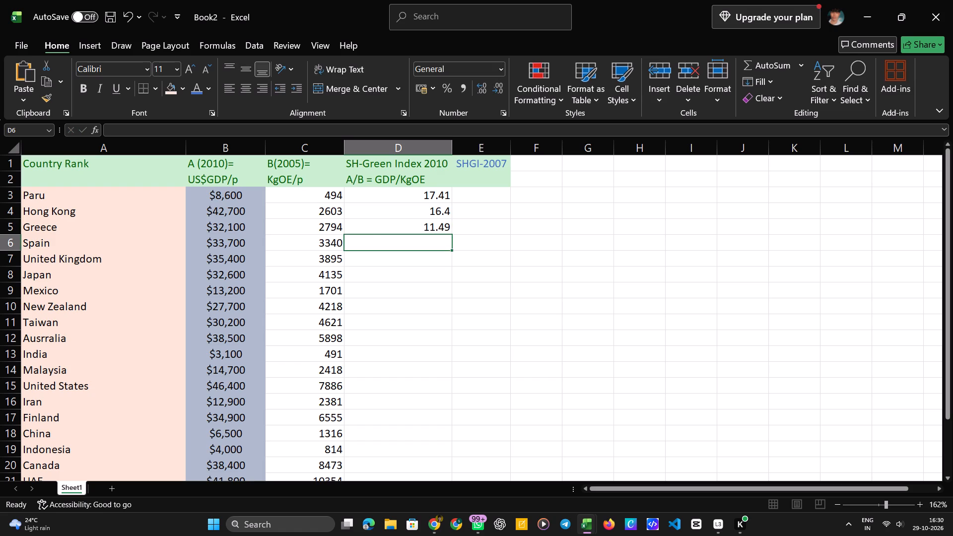
Enter the SH-Green Index 2010 values 10.09 for Spain and 9.09 for United Kingdom in cells D6 and D7.
key("1")
key("0")
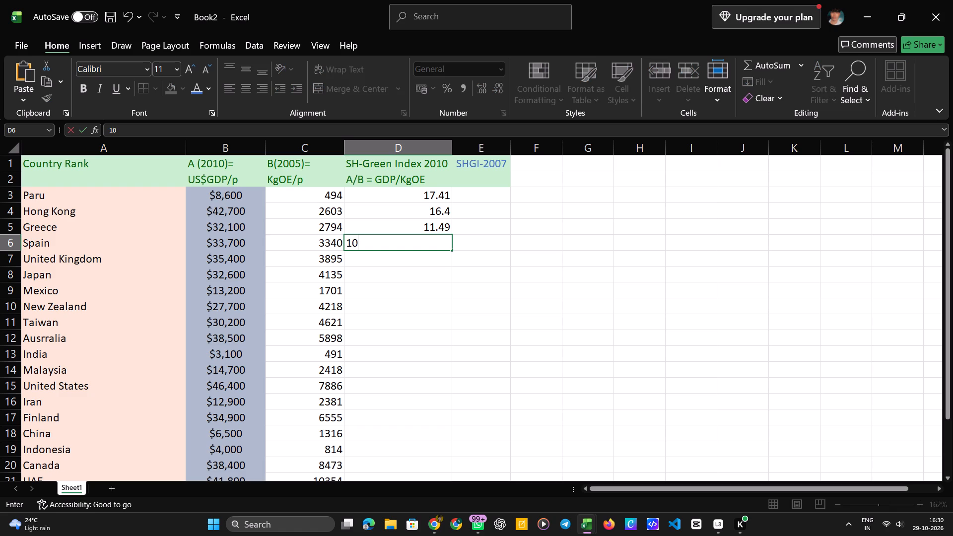
key("period")
key("0")
key("9")
key("Return")
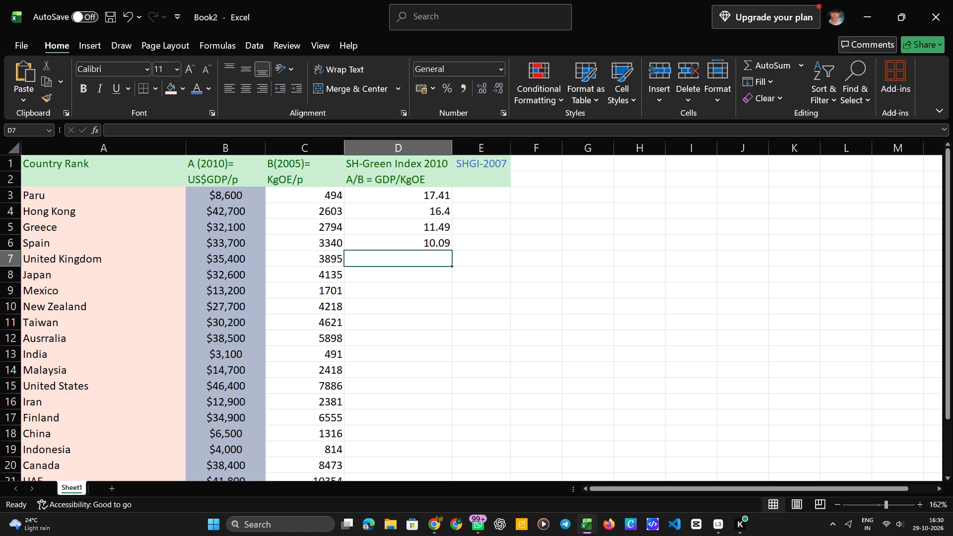
key("0")
key("BackSpace")
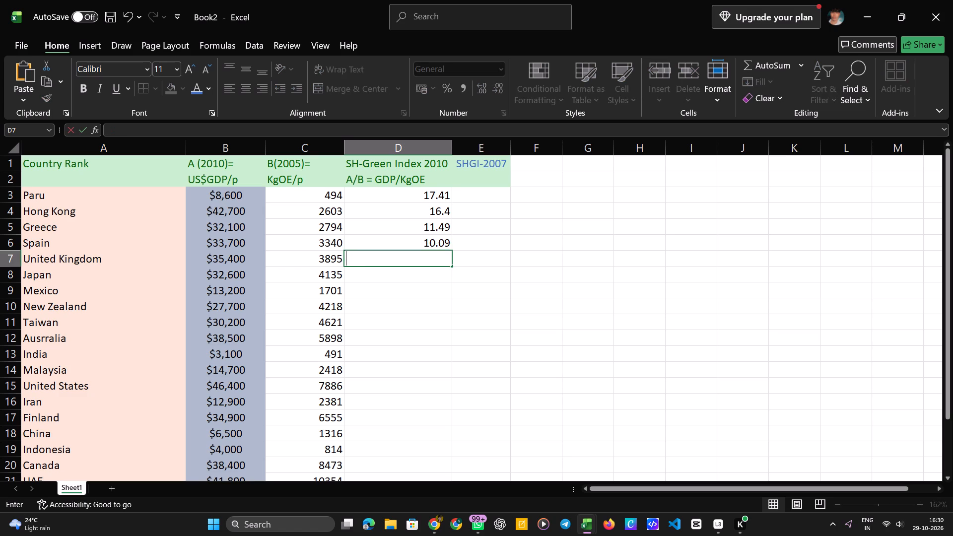
key("9")
key("period")
key("0")
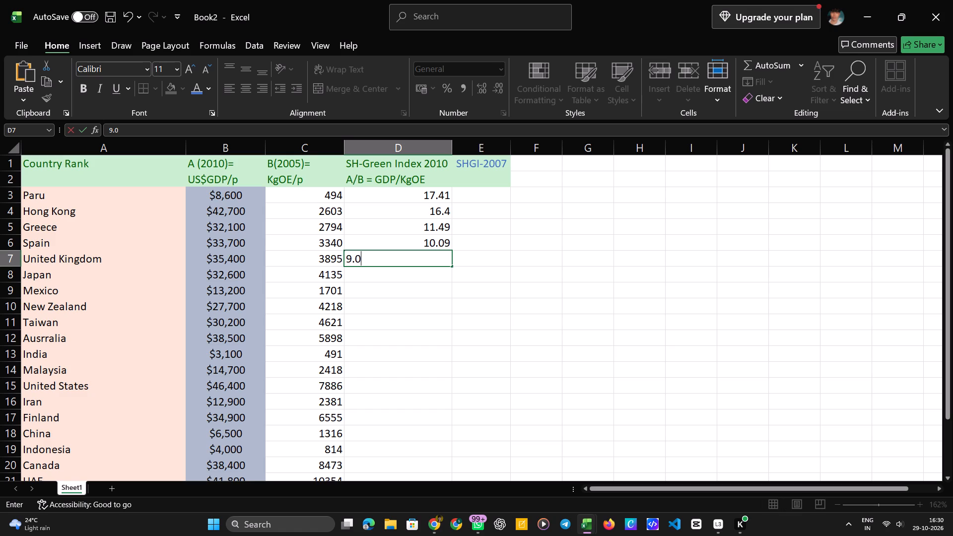
key("9")
key("Return")
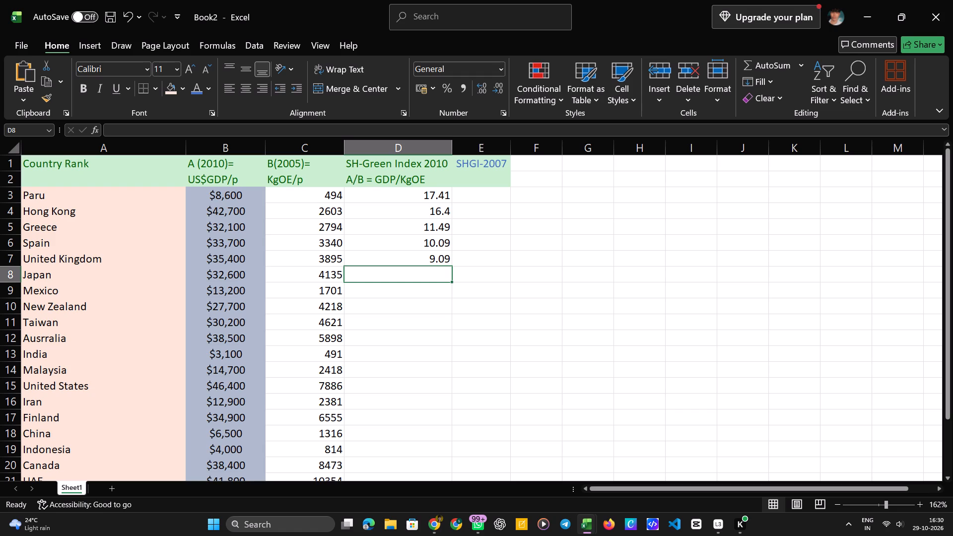
Enter the SH-Green Index 2010 values 7.88 for Japan and 7.76 for Mexico in cells D8 and D9.
type("7.")
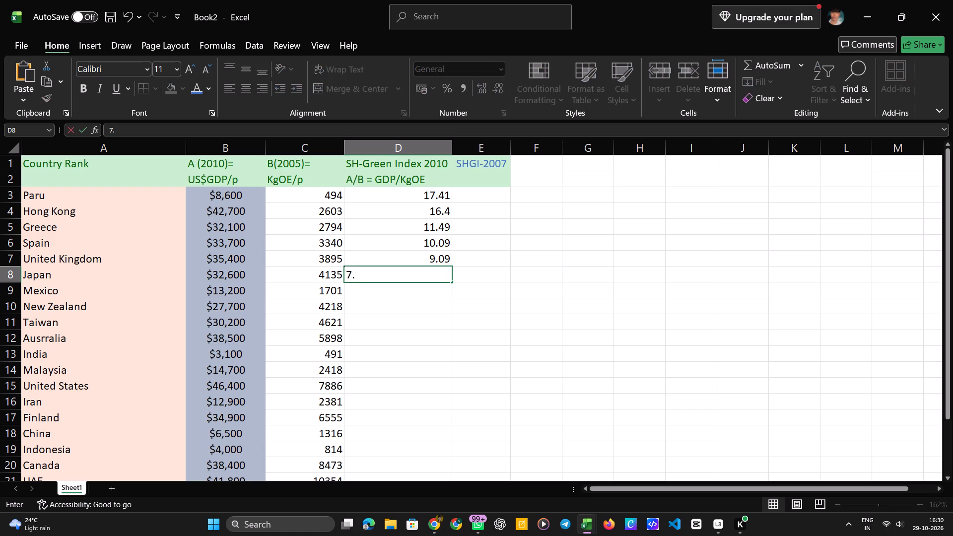
type("88")
key("Return")
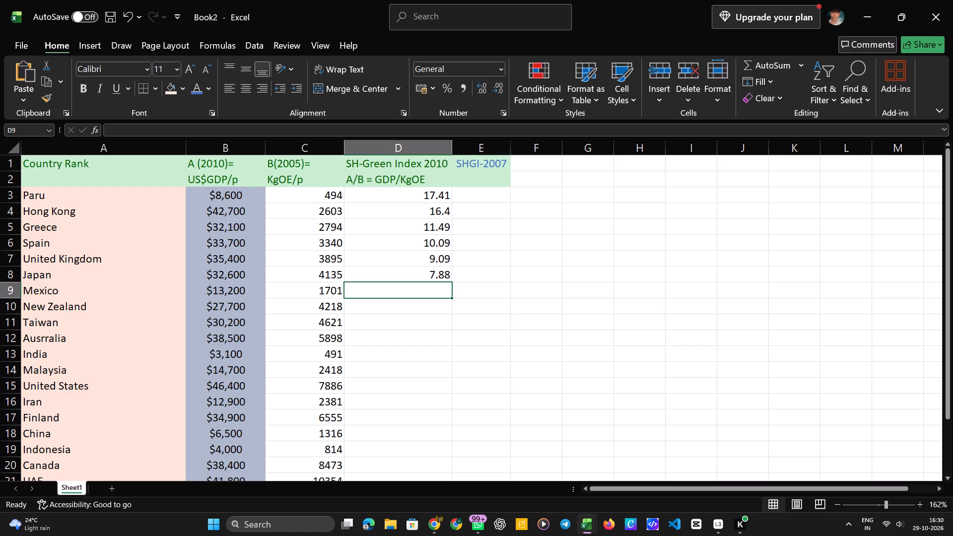
key("7")
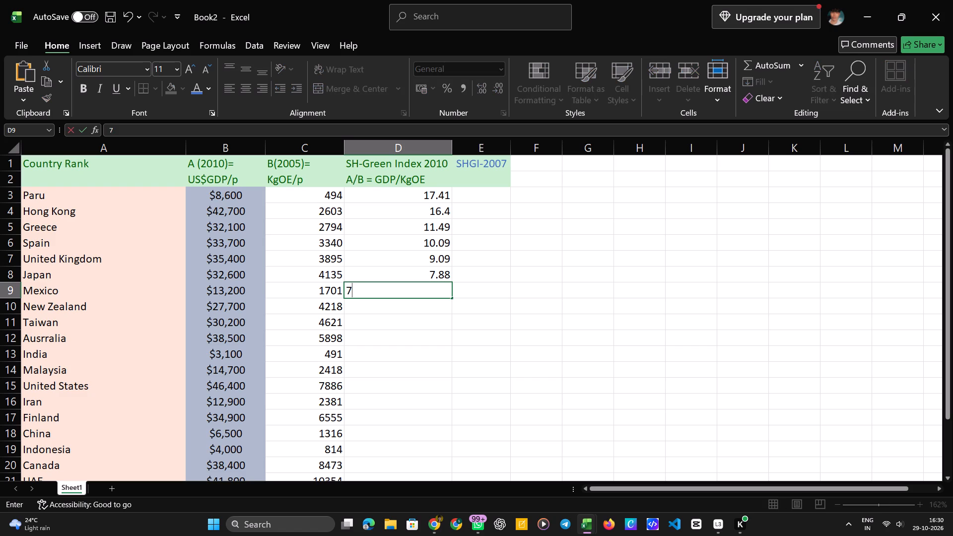
key("period")
key("7")
key("6")
key("Return")
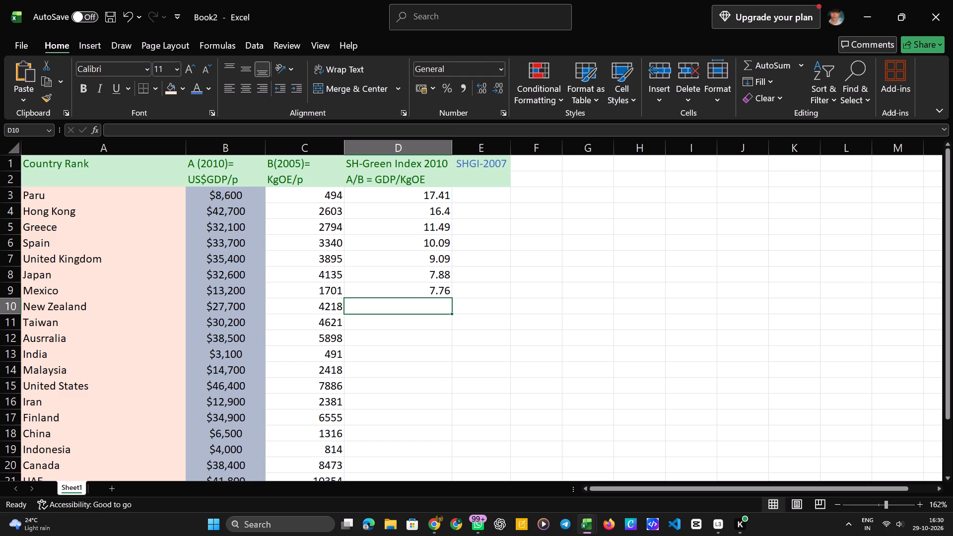
Enter the SH-Green Index 2010 values 6.57 for New Zealand and 6.54 for Taiwan in cells D10 and D11.
key("6")
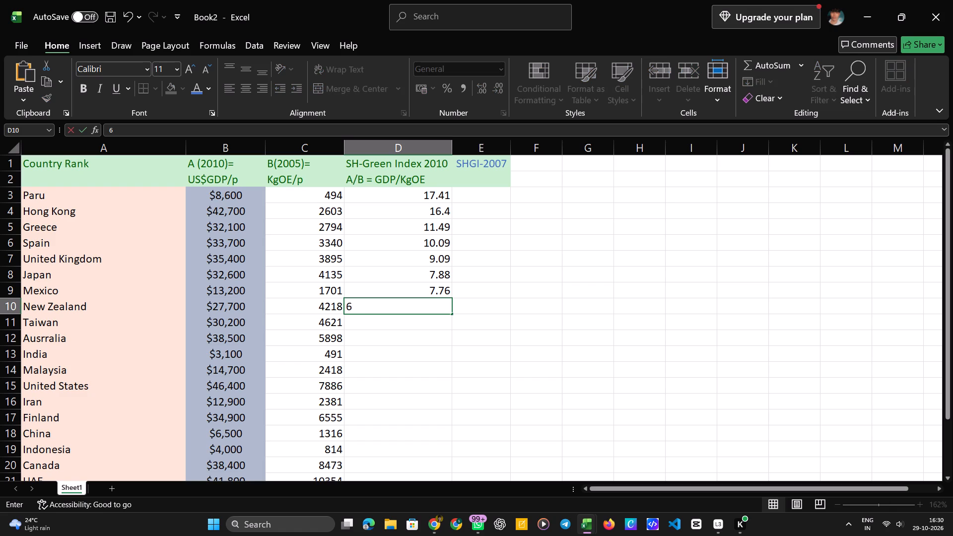
key("period")
key("5")
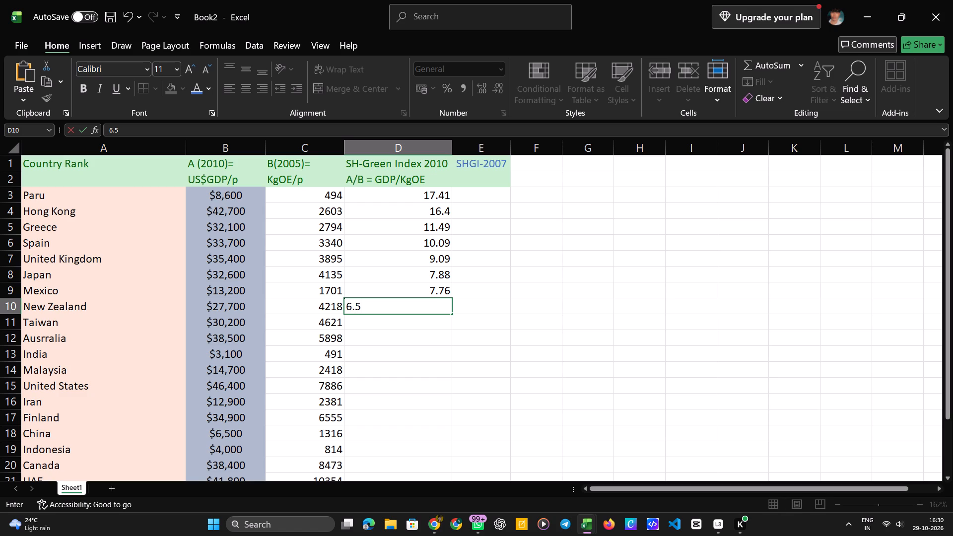
key("7")
left_click(407, 320)
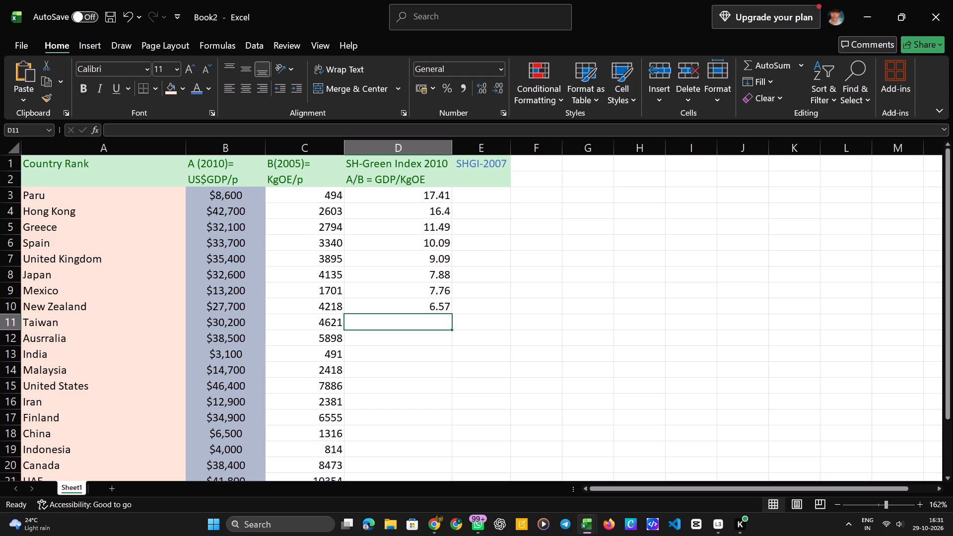
key("6")
key("period")
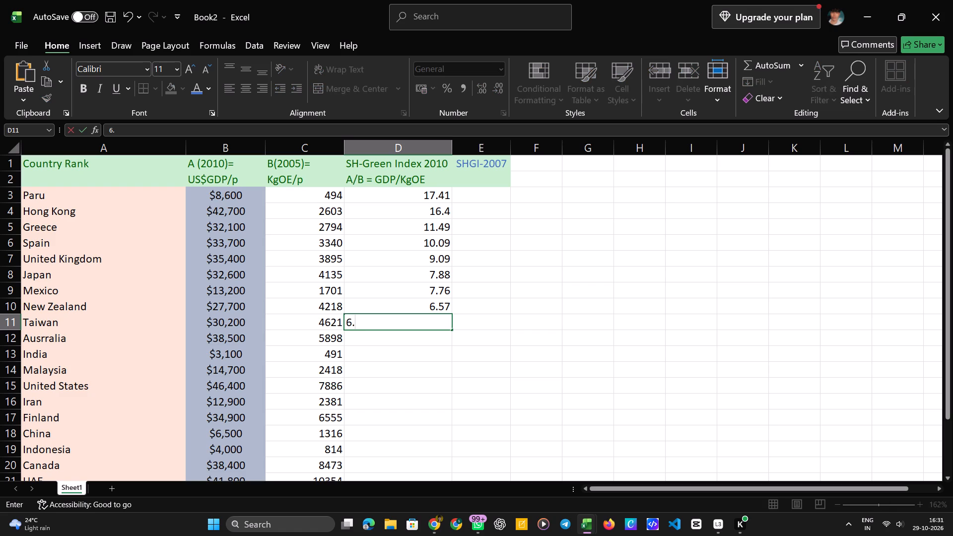
key("5")
key("4")
key("Return")
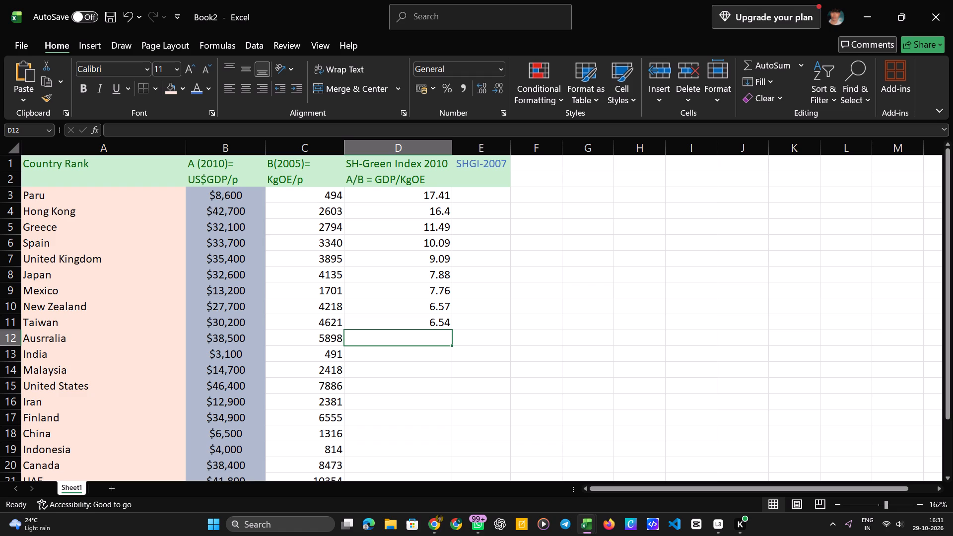
Enter the SH-Green Index 2010 values 6.53 for Ausrralia and 6.31 for India in cells D12 and D13.
key("6")
key("period")
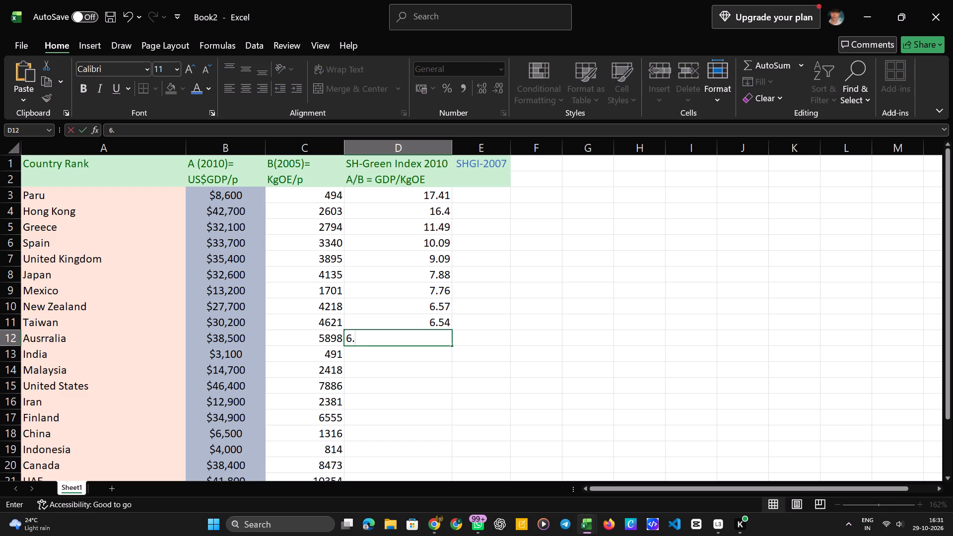
type("53")
key("Return")
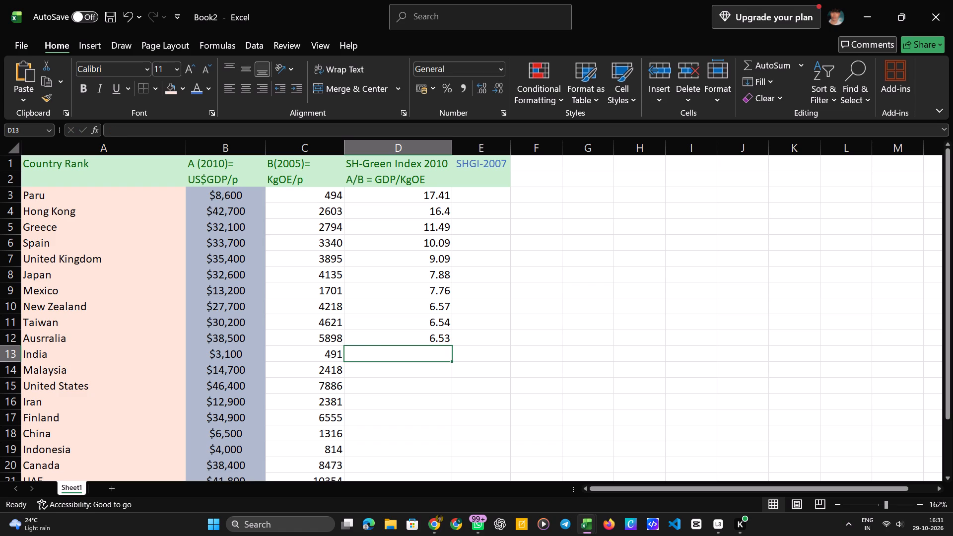
scroll(445, 379, "down", 1)
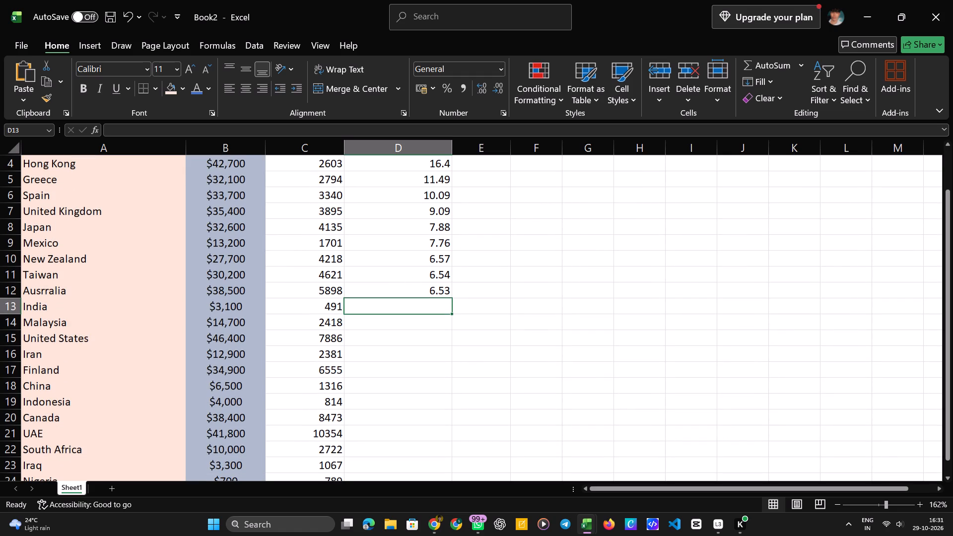
key("6")
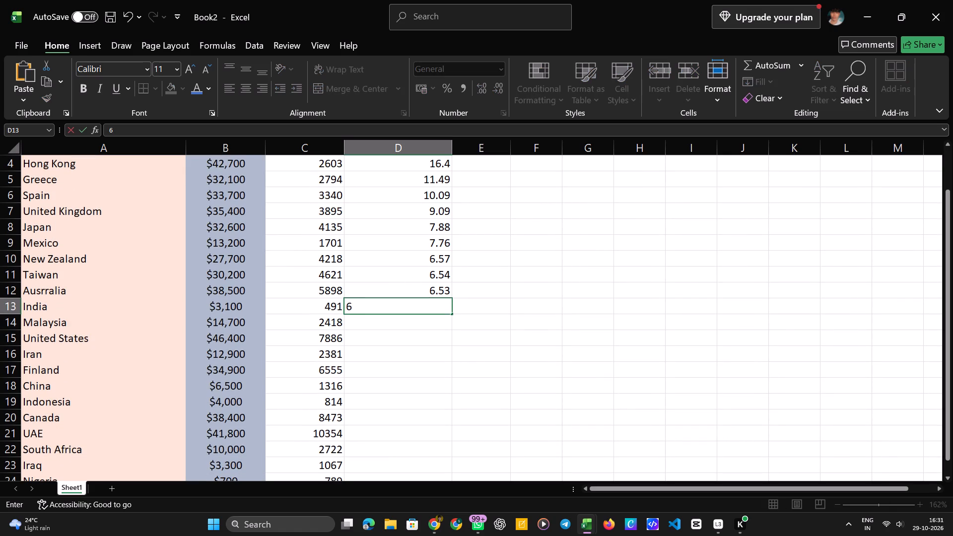
key("period")
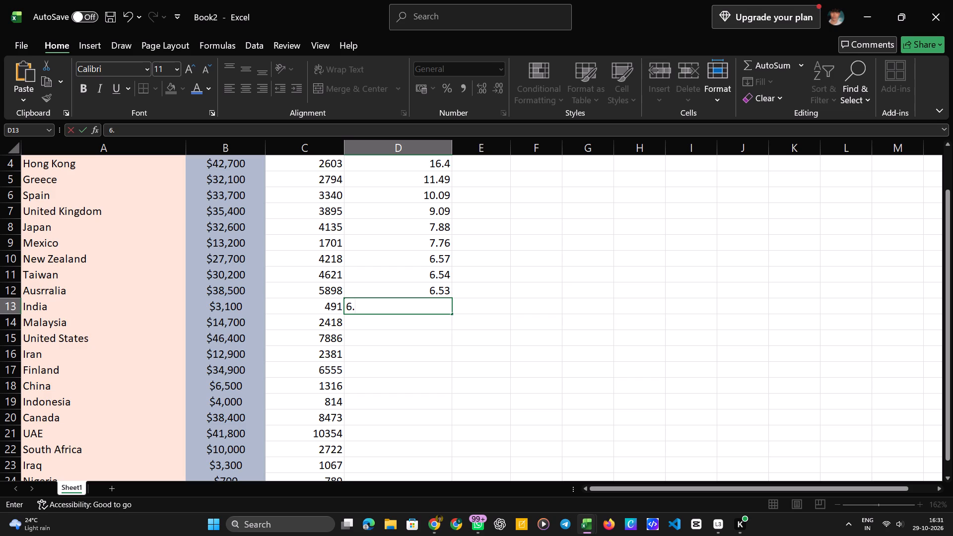
key("3")
key("1")
key("Return")
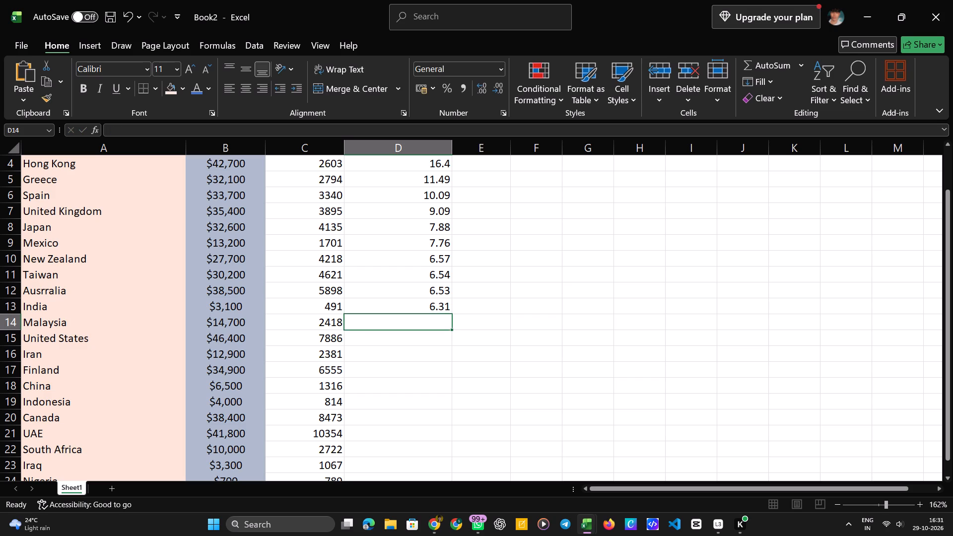
Enter the SH-Green Index 2010 values 6.08 for Malaysia and 5.88 for United States in cells D14 and D15.
key("6")
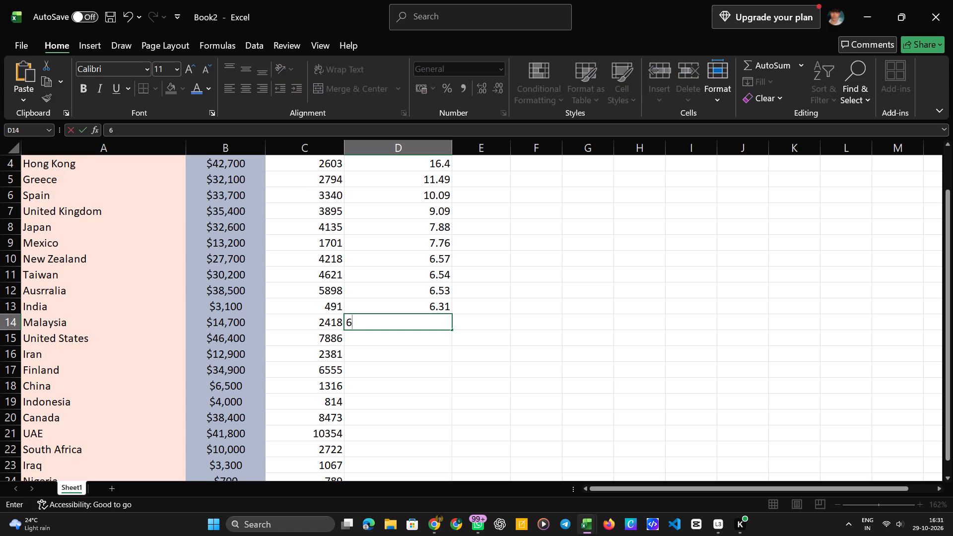
key("period")
key("0")
key("8")
key("Return")
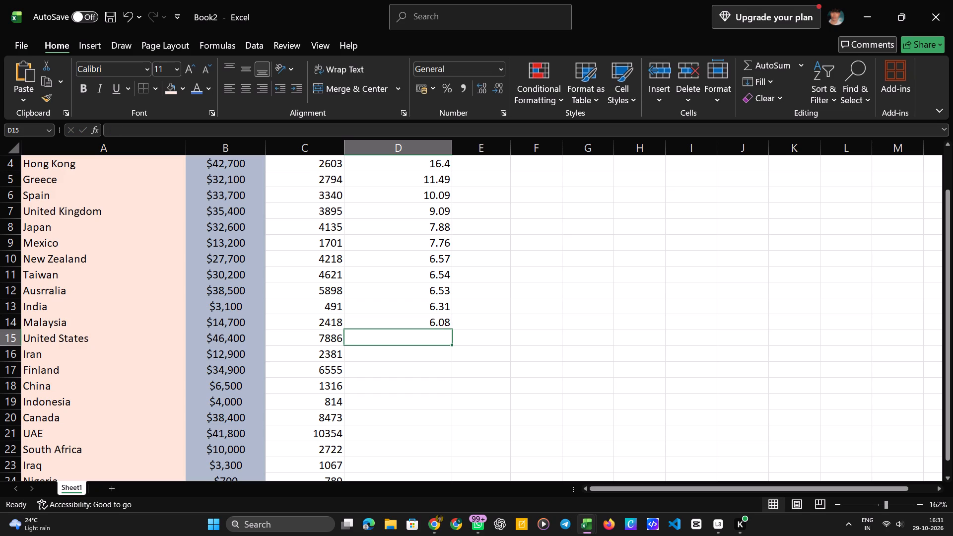
key("5")
key("period")
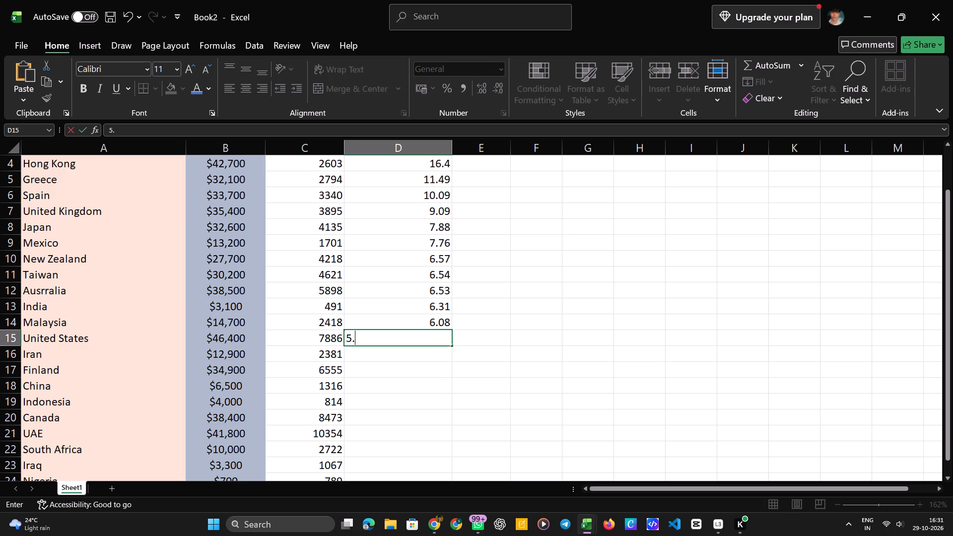
key("8")
key("8")
key("Return")
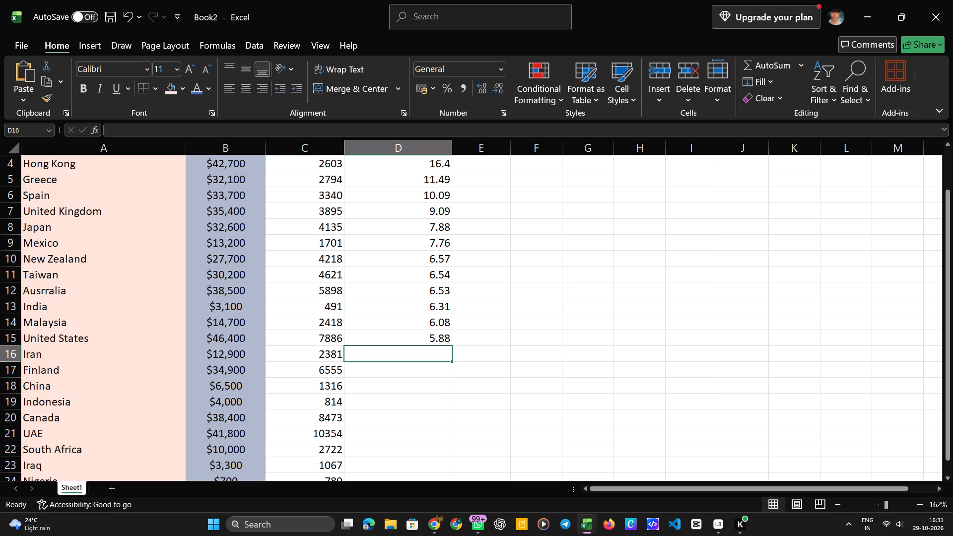
Enter the SH-Green Index 2010 values 5.42 for Iran and 5.32 for Finland in cells D16 and D17.
key("5")
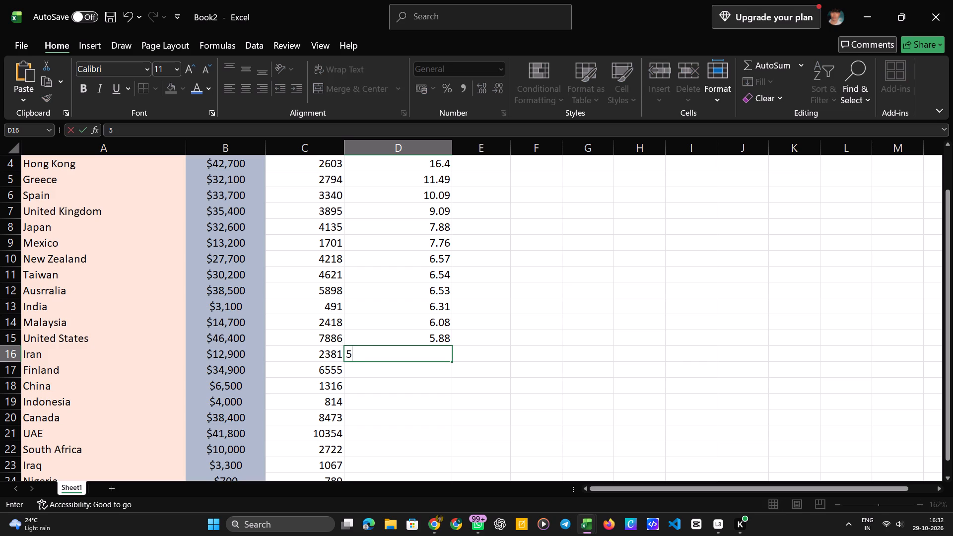
key("period")
key("4")
key("2")
key("Return")
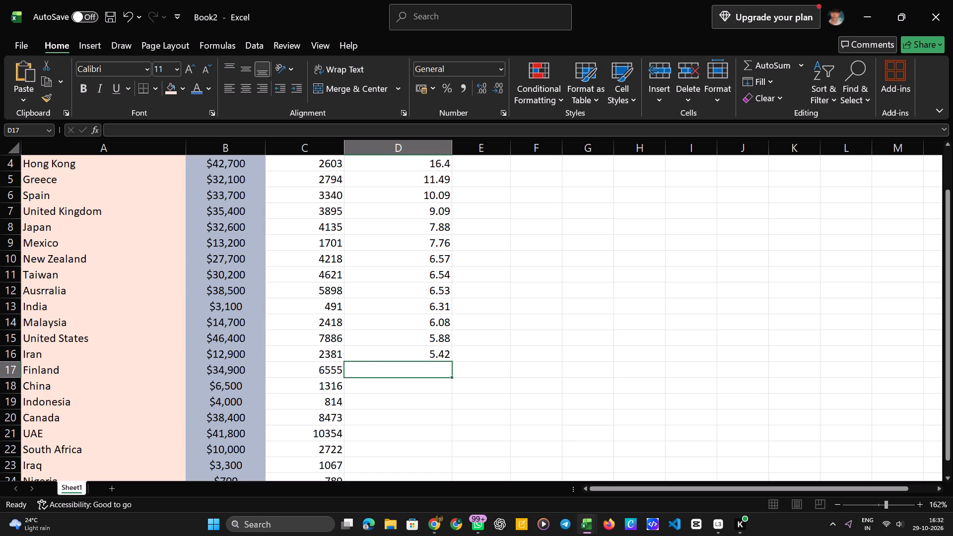
key("5")
key("period")
key("3")
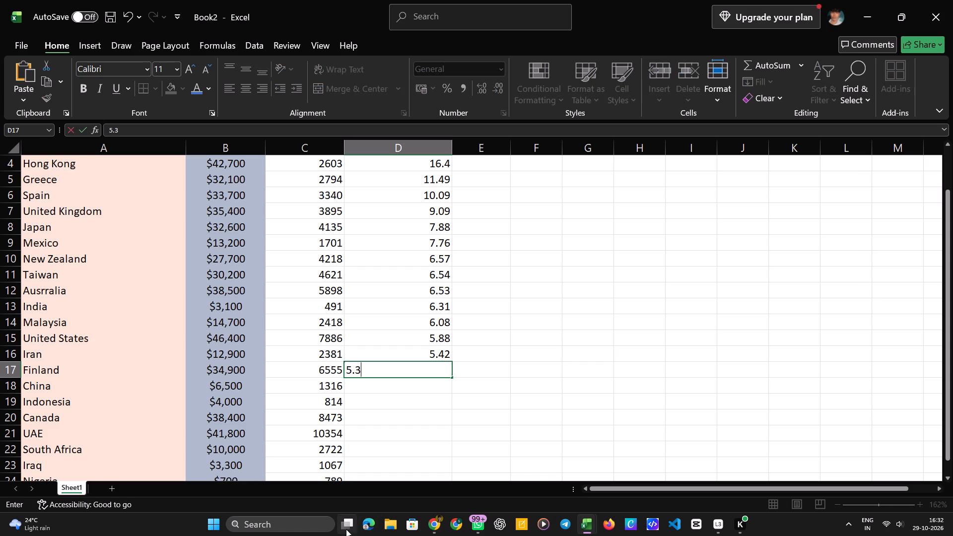
key("2")
key("Return")
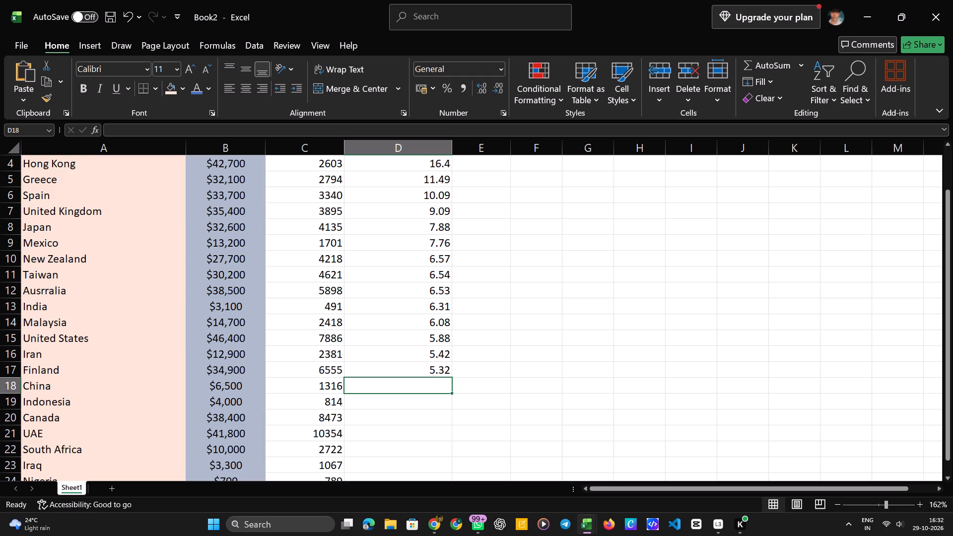
Enter the SH-Green Index 2010 values 4.94 for China and 4.91 for Indonesia in cells D18 and D19.
key("4")
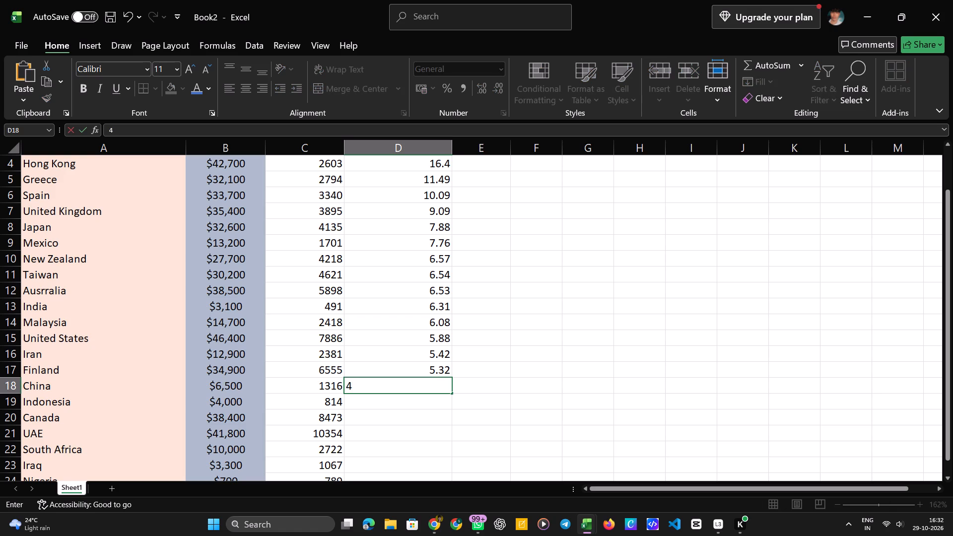
key("period")
key("9")
key("4")
key("Return")
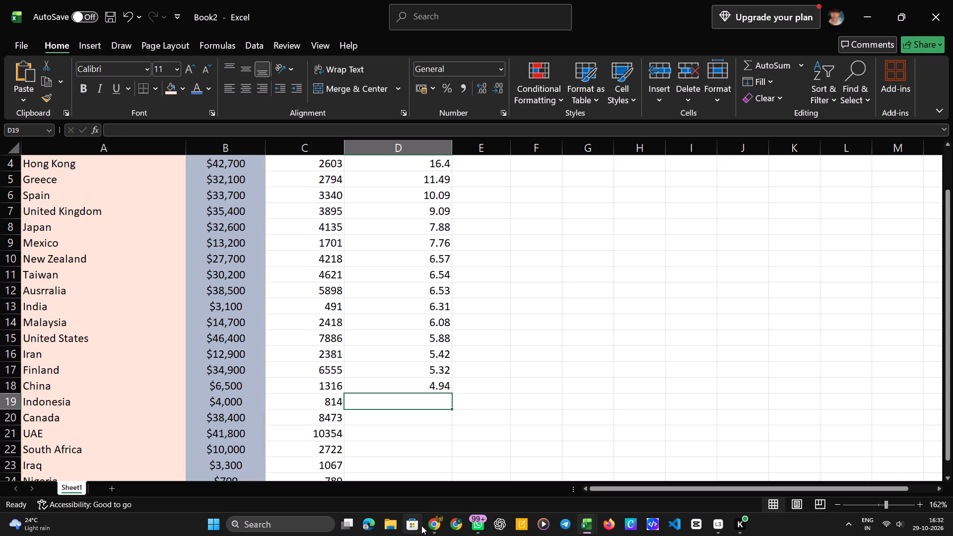
key("4")
type(".9")
key("1")
key("Return")
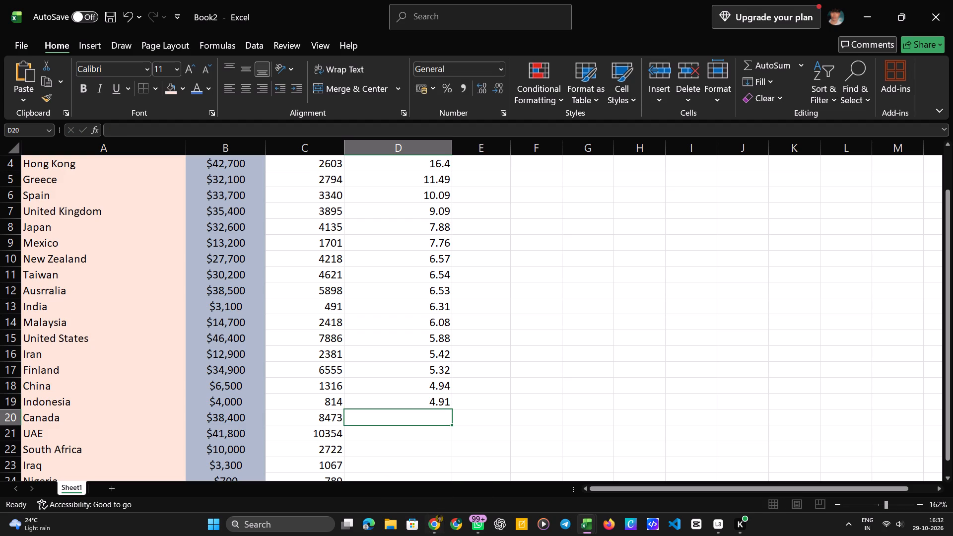
Enter the SH-Green Index 2010 values 4.04 for Canada and 3.67 for UAE in cells D20 and D21.
key("4")
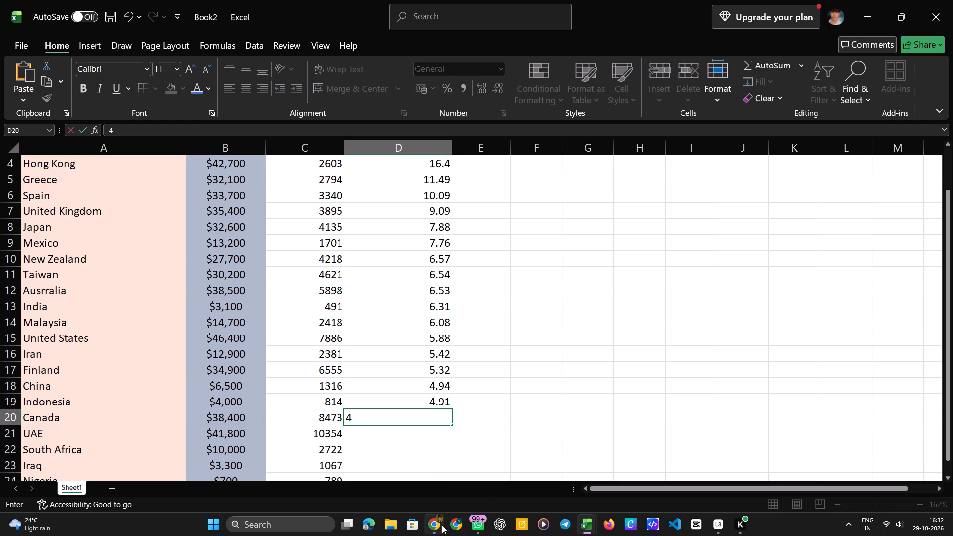
key("period")
key("0")
key("4")
key("Return")
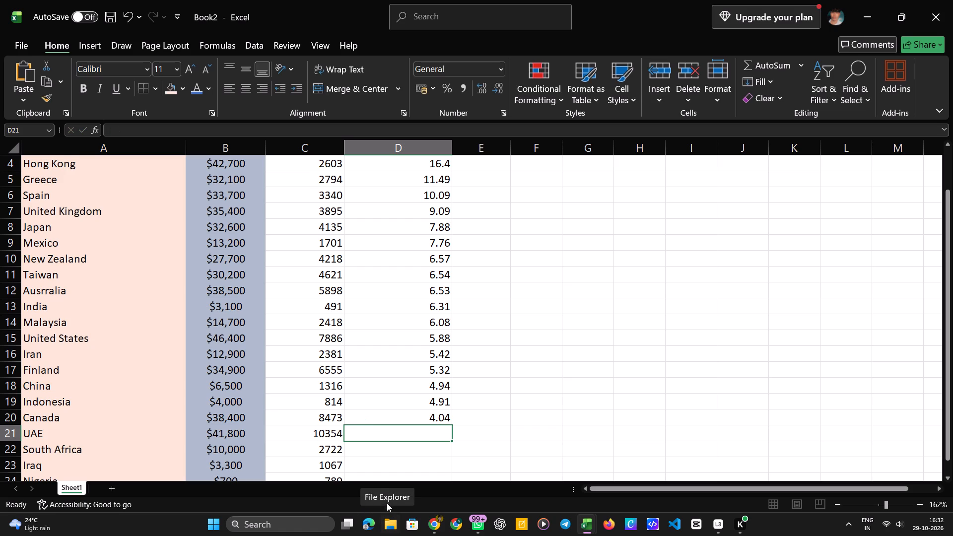
scroll(387, 430, "down", 1)
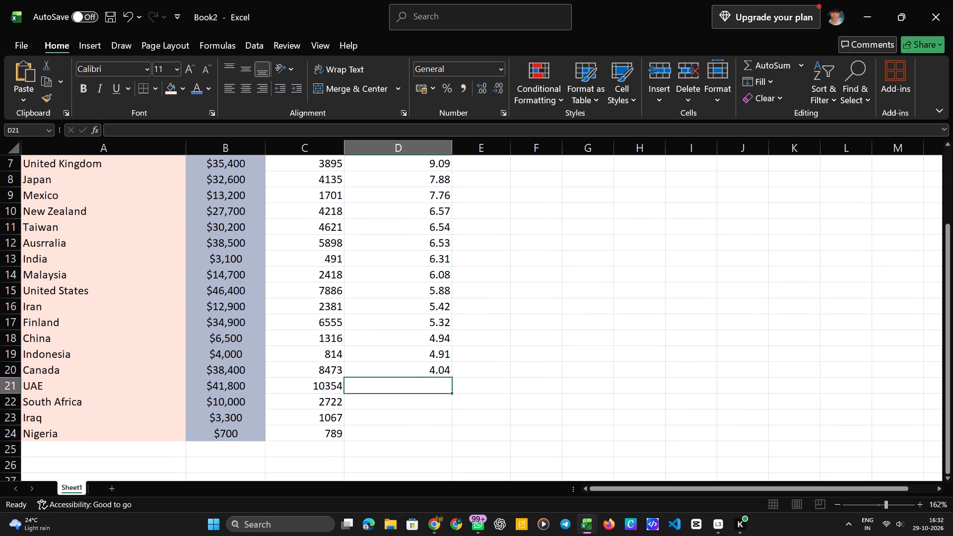
key("3")
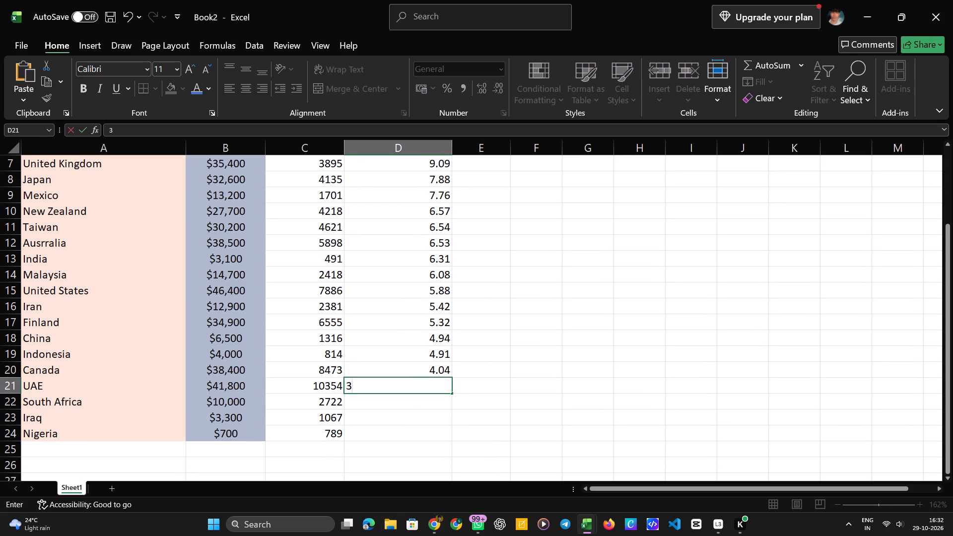
key("period")
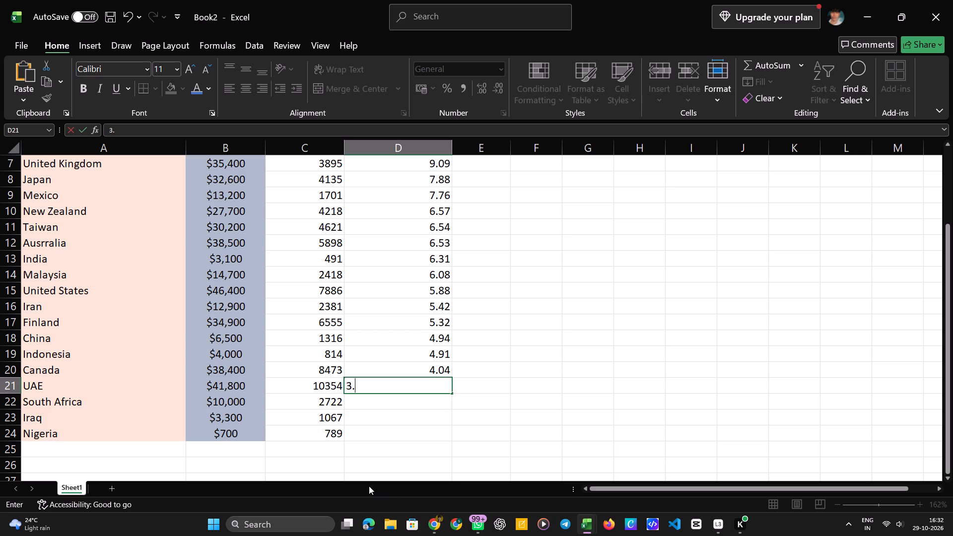
type("67")
key("Return")
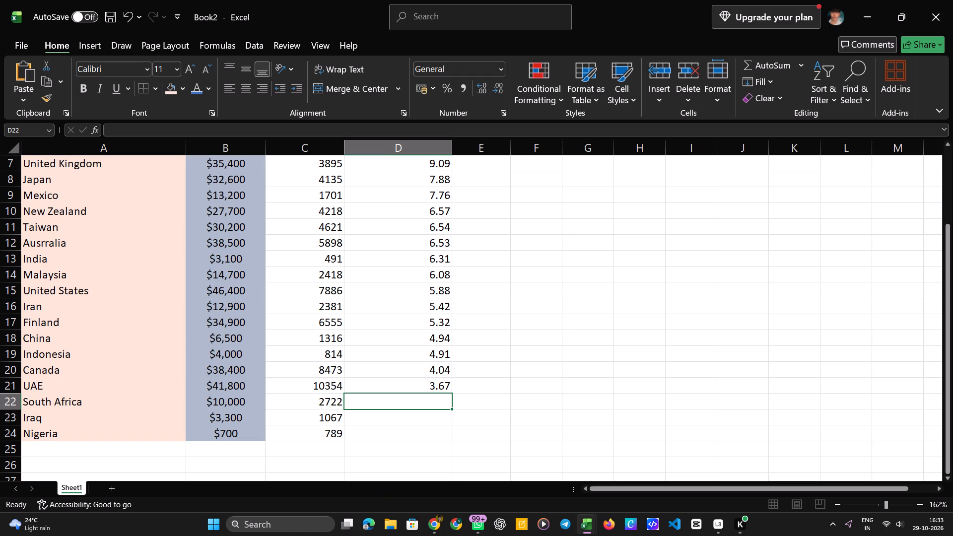
Enter the SH-Green Index 2010 values 3.09 for South Africa and 0.89 for Iraq in cells D22 and D23.
key("3")
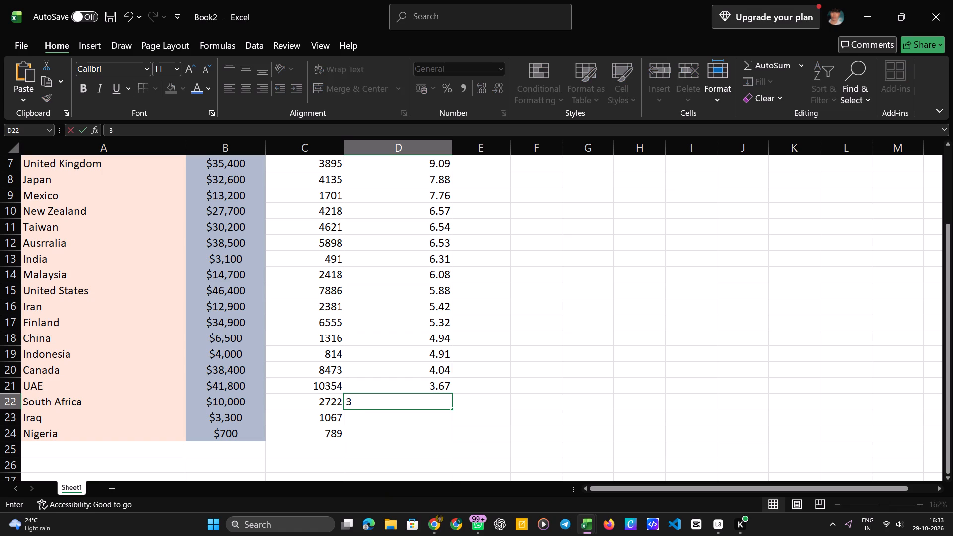
key("0")
key("9")
left_click(353, 401)
key("period")
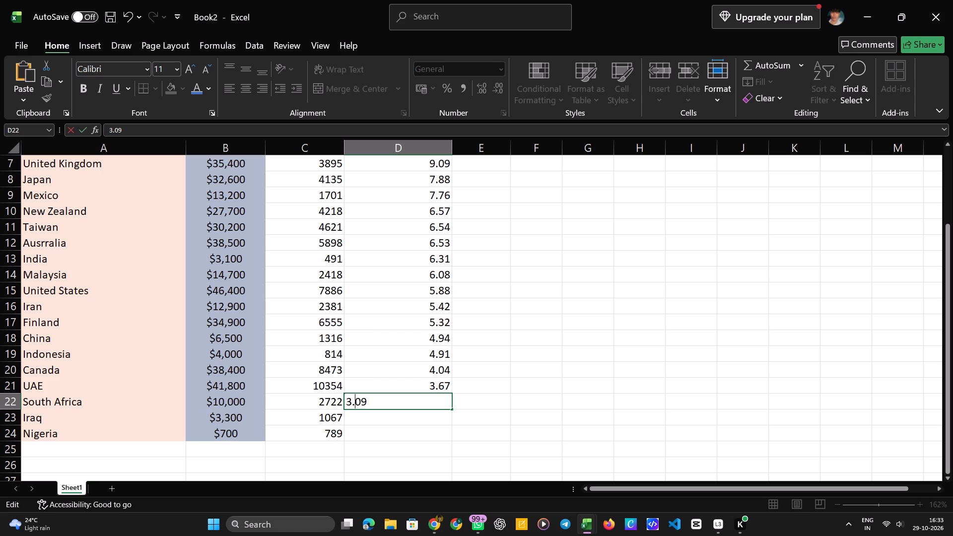
left_click(390, 414)
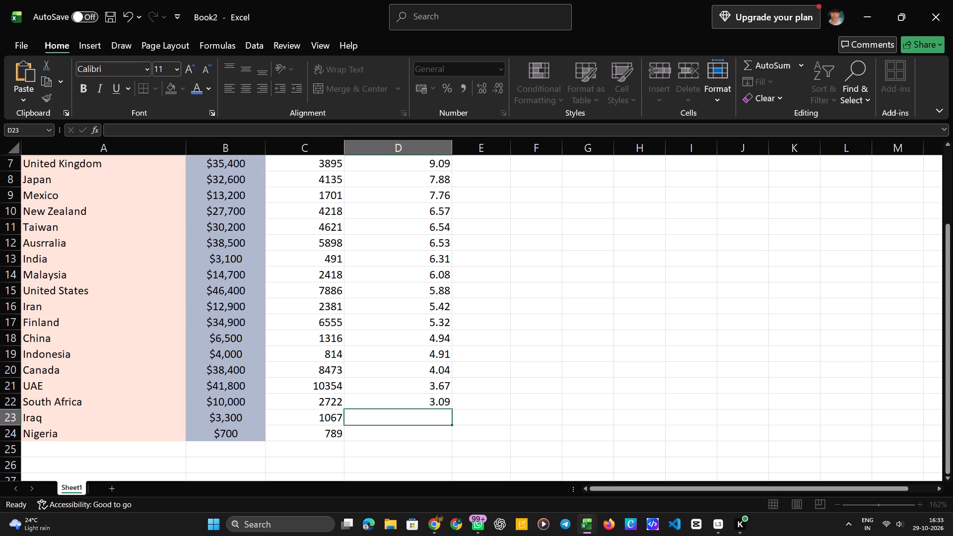
key("0")
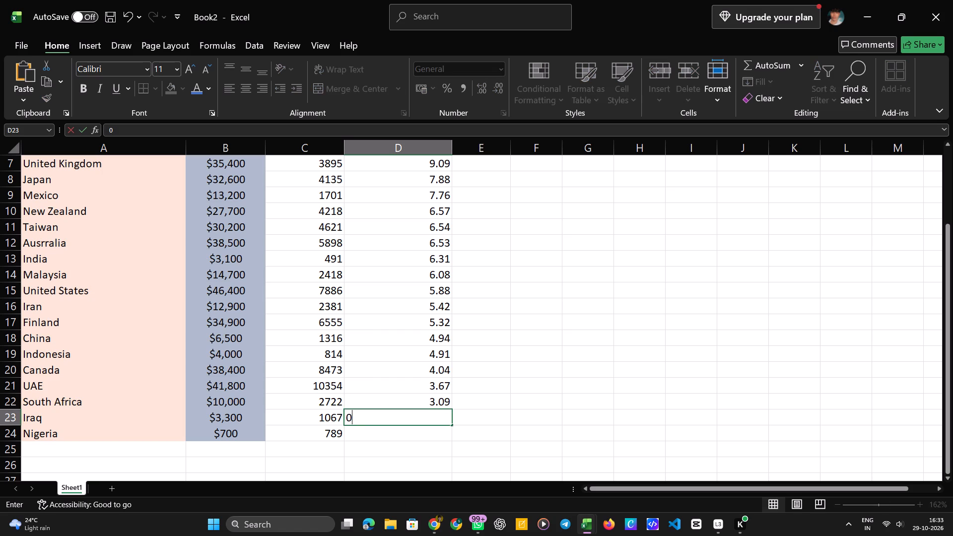
key("period")
key("8")
key("9")
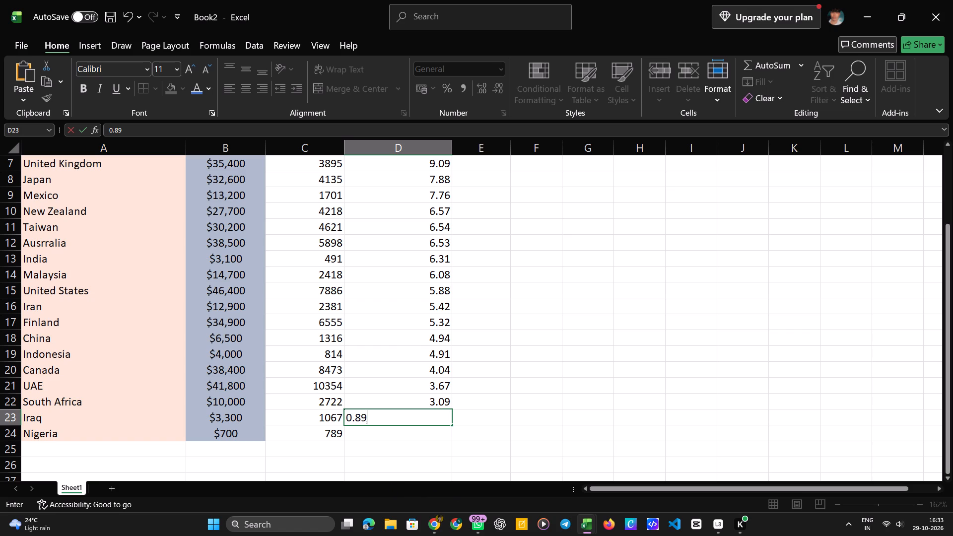
left_click(414, 431)
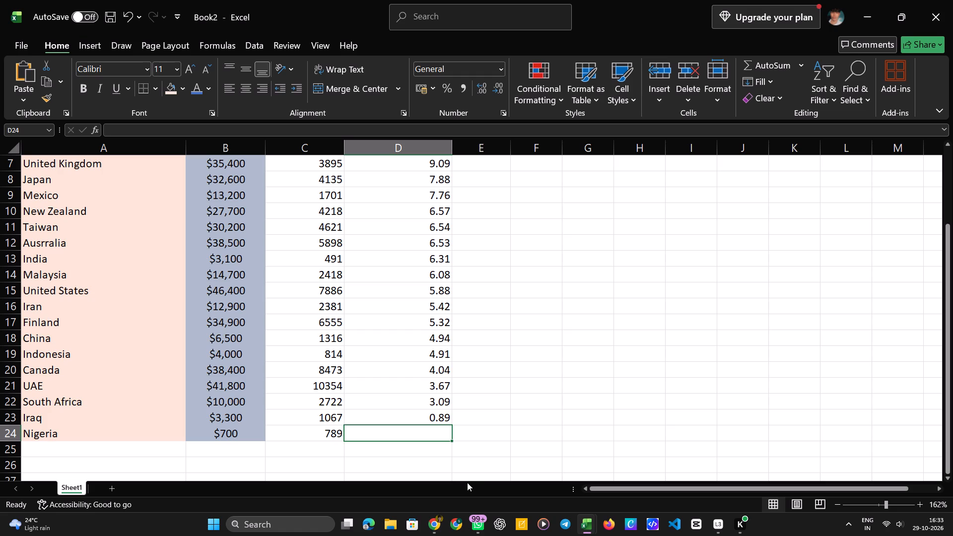
Enter the SH-Green Index 2010 value 5.18 for Nigeria in cell D24.
key("5")
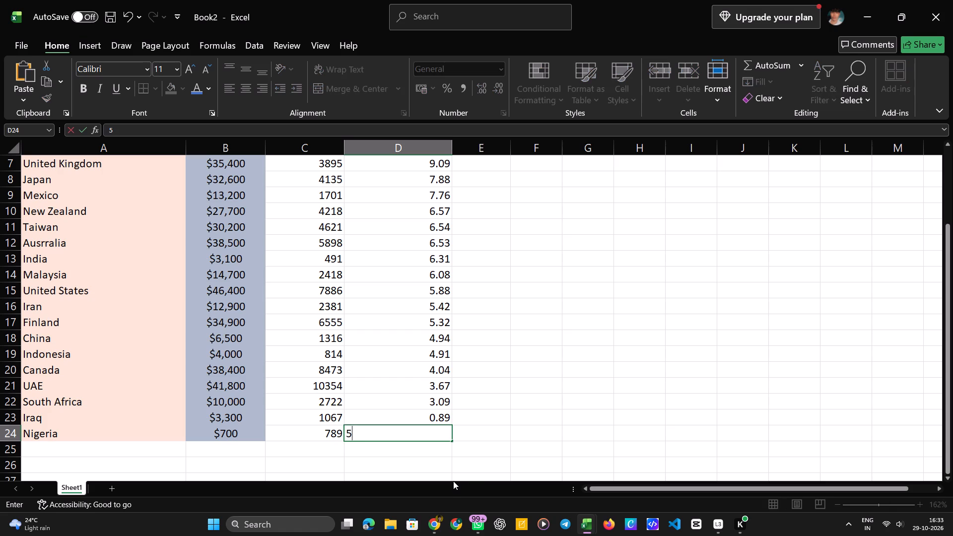
key("period")
key("1")
key("8")
left_click(463, 315)
Enter the SHGI-2007 value 14.83 for Paru in cell E3.
scroll(465, 343, "up", 3)
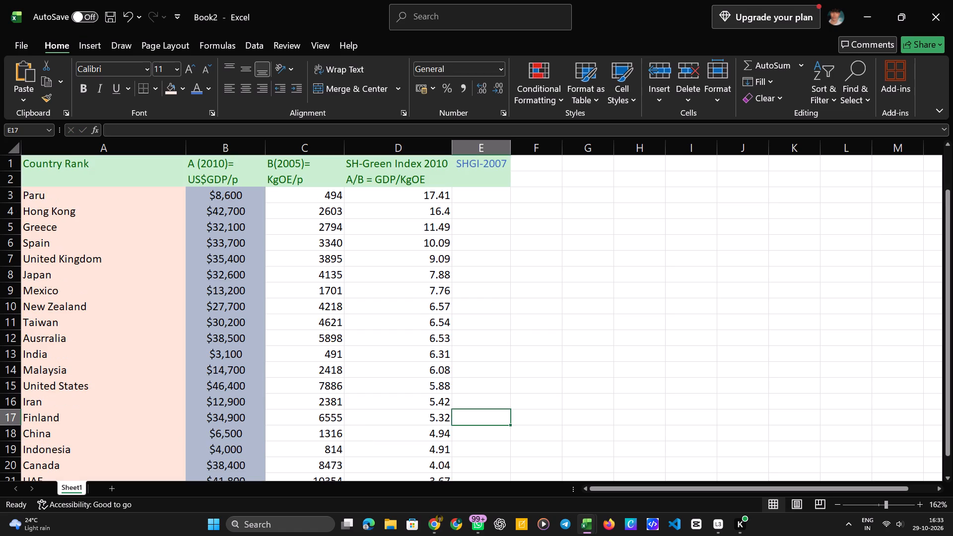
scroll(465, 343, "up", 1)
scroll(455, 292, "up", 2)
left_click(470, 195)
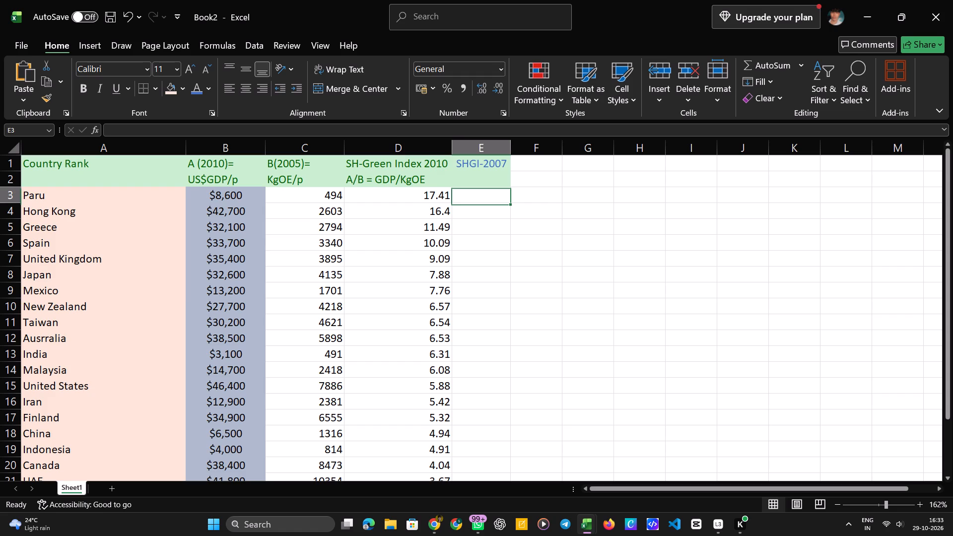
left_click(682, 286)
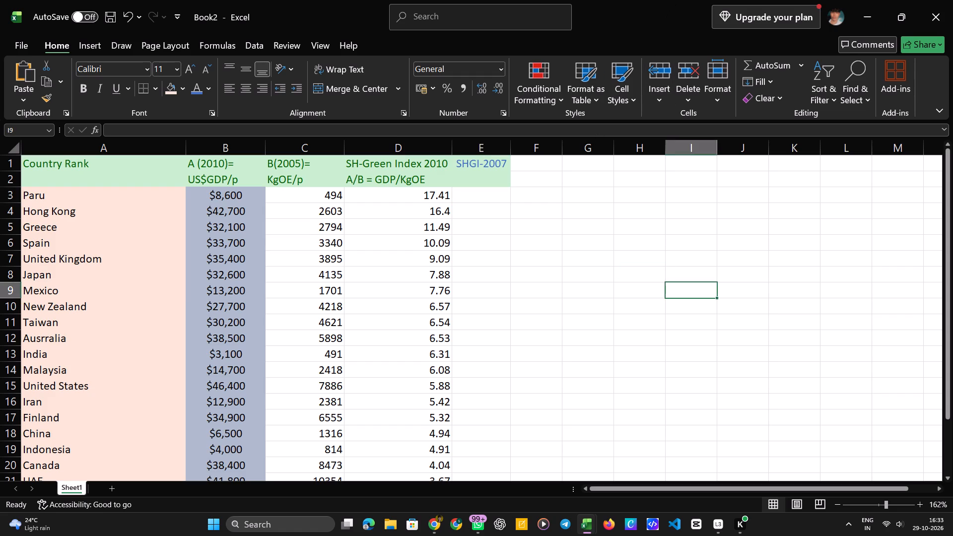
left_click(493, 194)
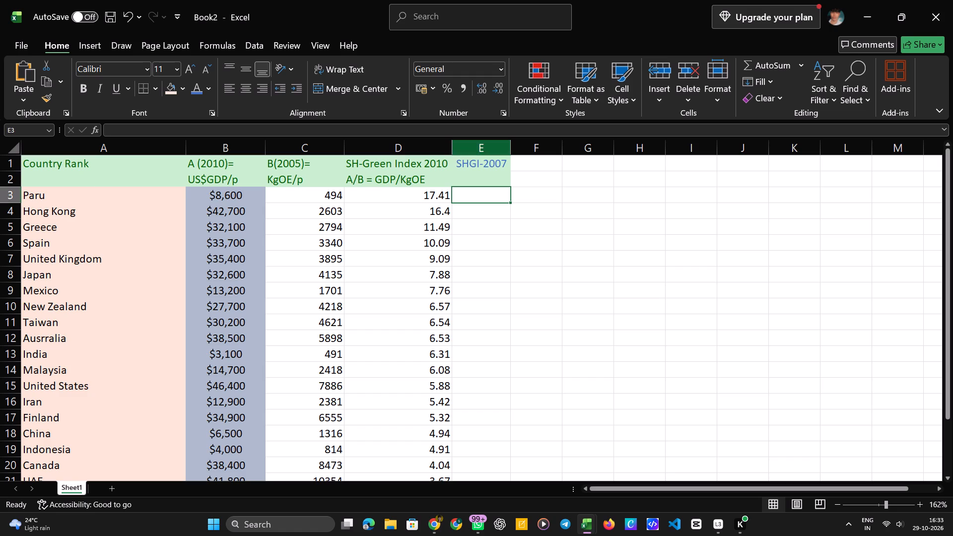
double_click(471, 195)
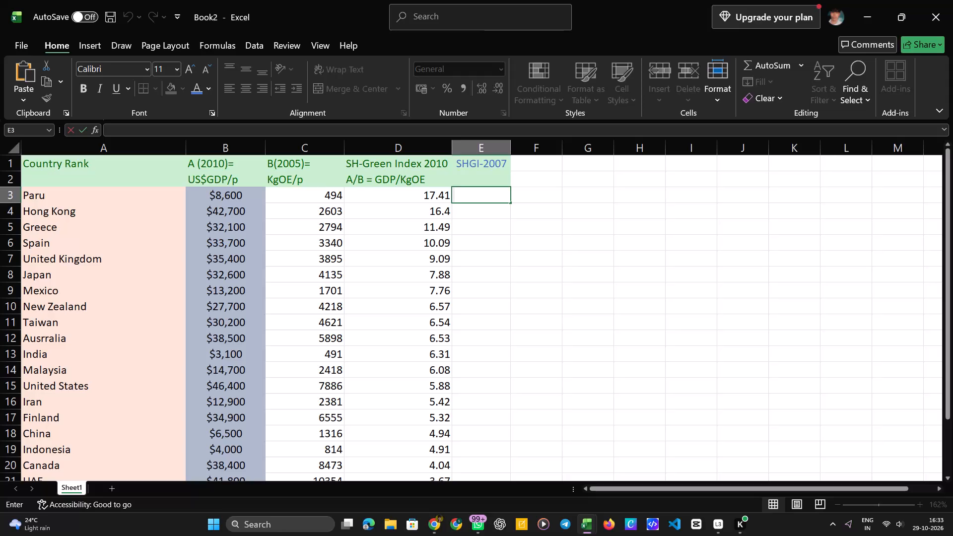
key("1")
key("4")
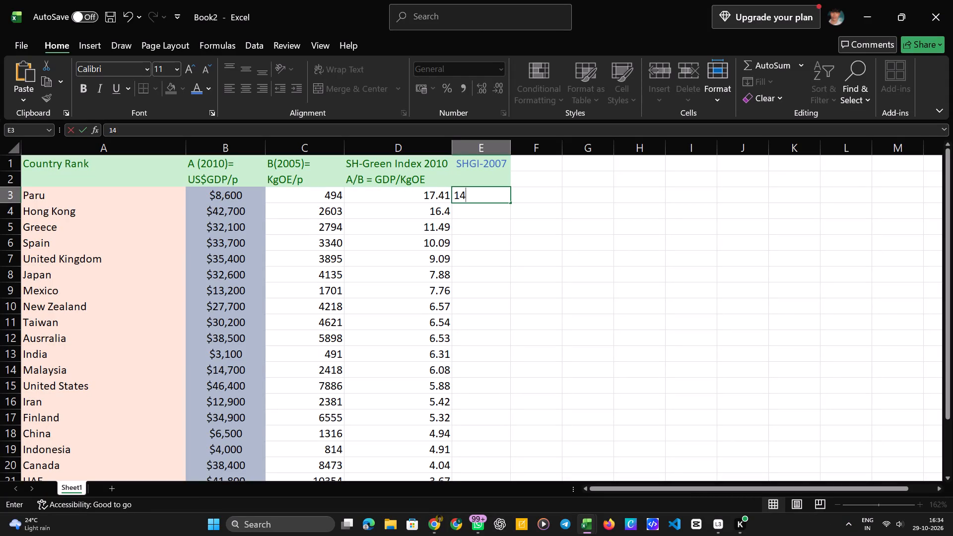
key("period")
key("8")
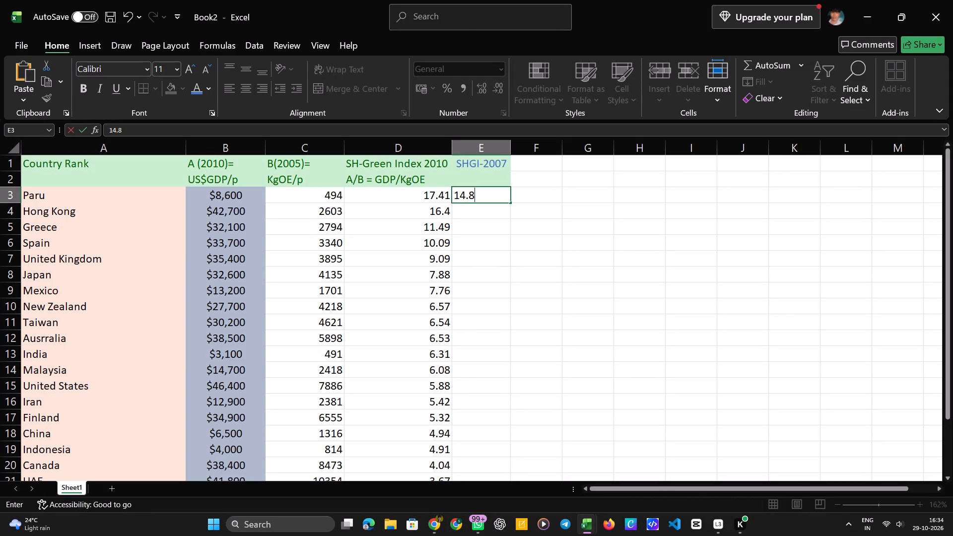
key("3")
key("Return")
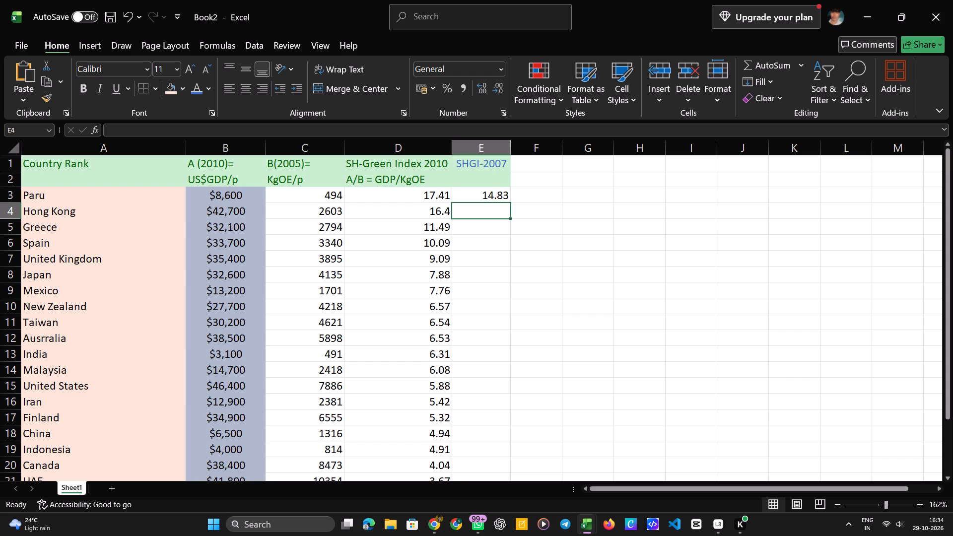
Enter the SHGI-2007 value 15.22 for Hong Kong in cell E4.
key("1")
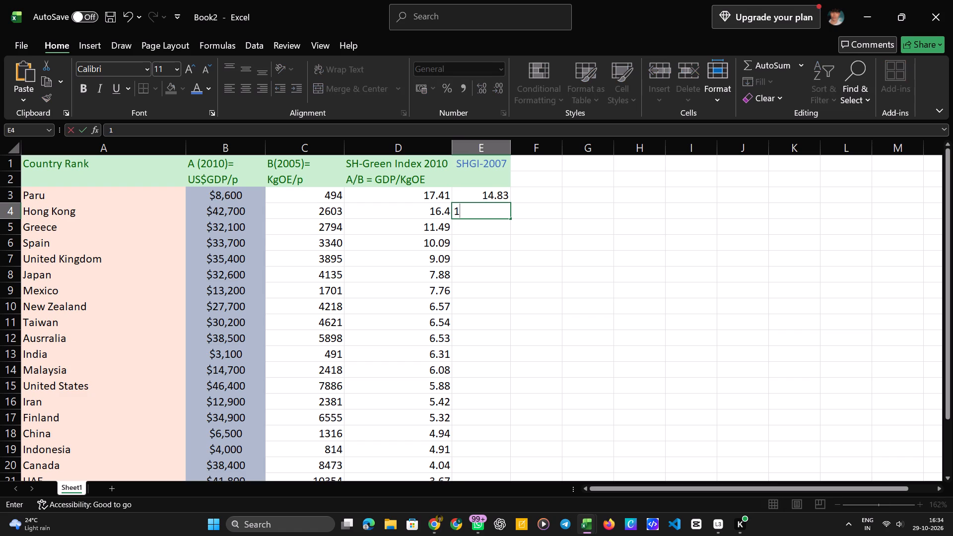
key("5")
key("period")
type("22")
key("Return")
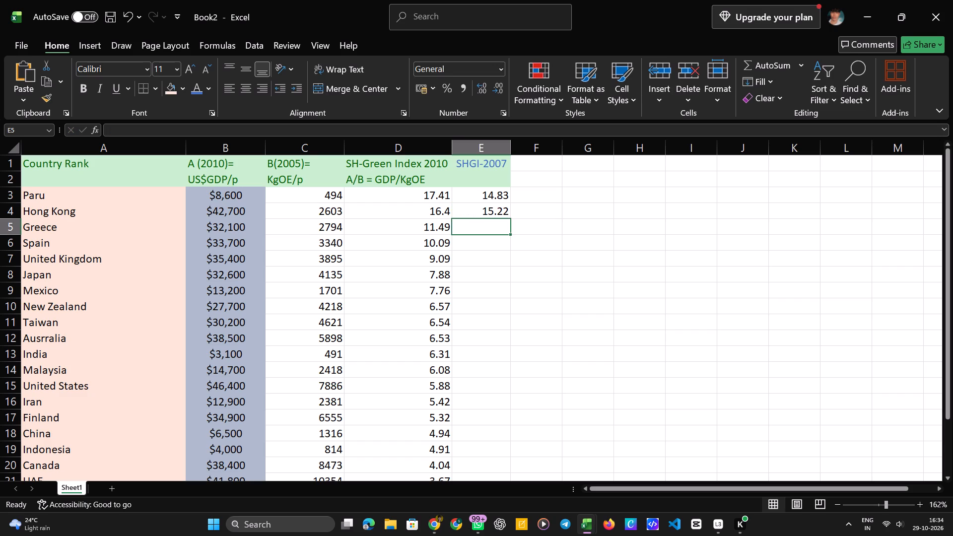
Enter the SHGI-2007 values 8.71 for Greece and 8.36 for Spain in cells E5 and E6.
key("8")
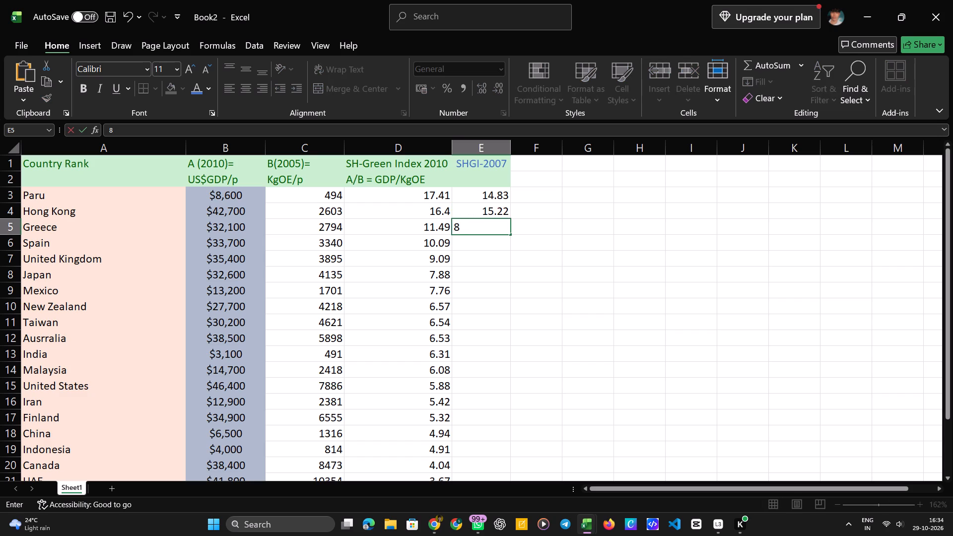
key("period")
key("7")
key("1")
key("Return")
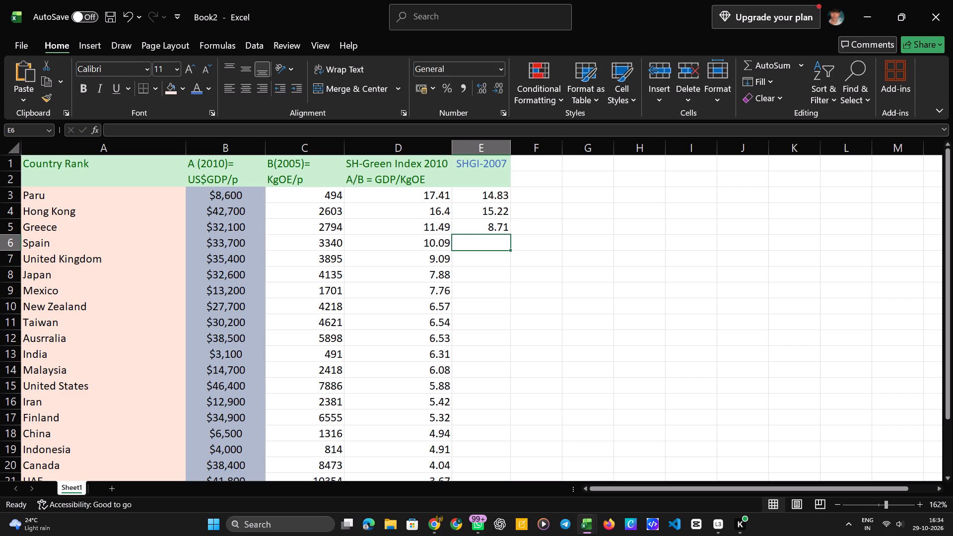
key("8")
key("period")
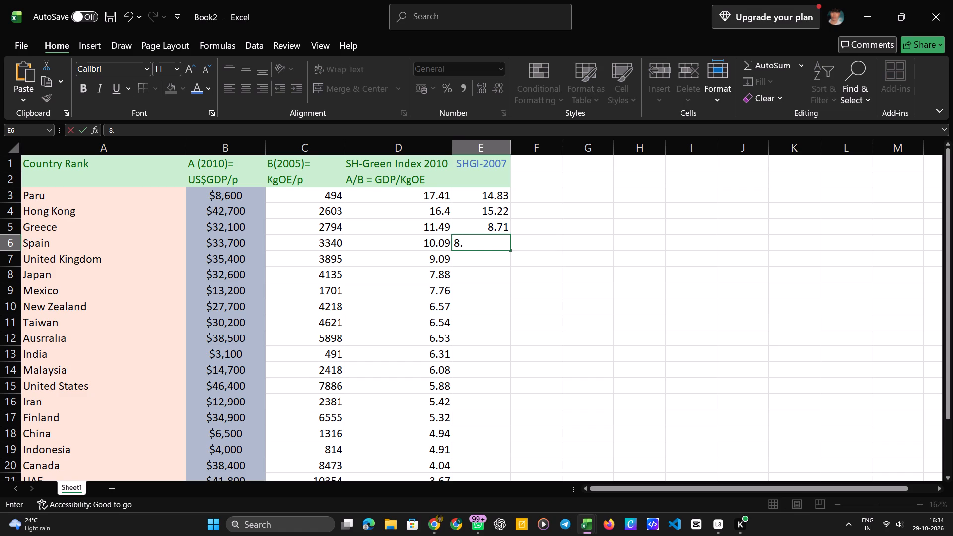
key("3")
key("6")
key("Return")
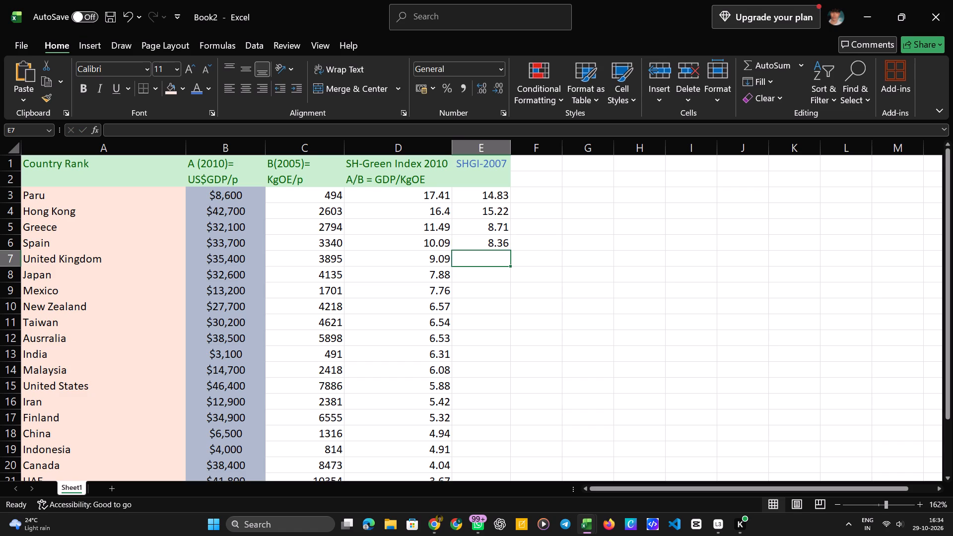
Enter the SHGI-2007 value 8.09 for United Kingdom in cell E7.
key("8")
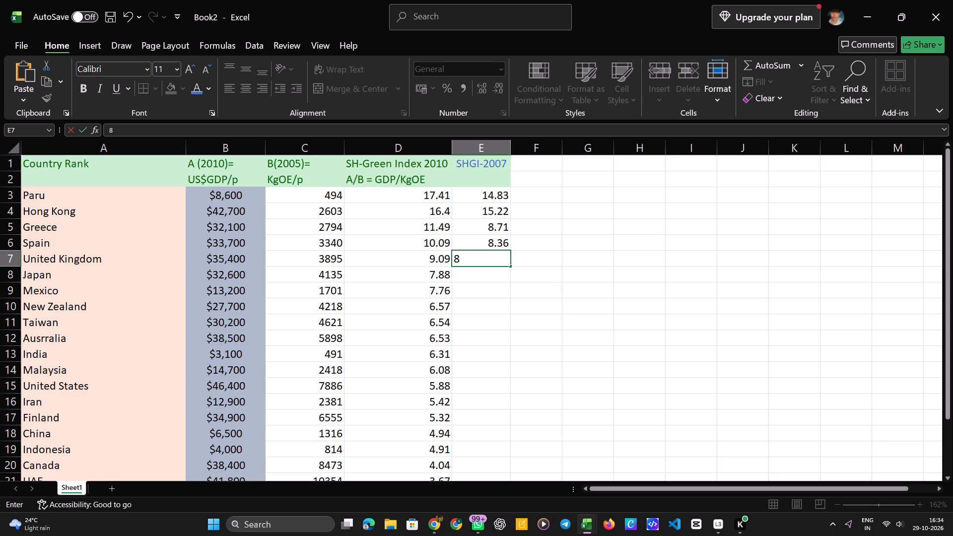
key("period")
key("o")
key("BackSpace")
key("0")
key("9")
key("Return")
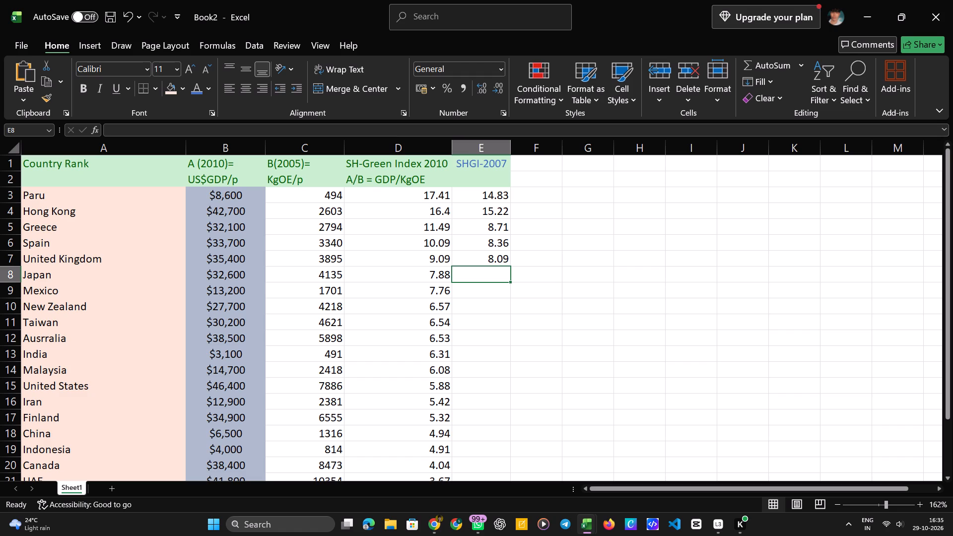
Change the United Kingdom's SHGI-2007 value in cell E7 to 8.O1.
scroll(492, 249, "up", 2)
left_click(506, 257)
double_click(506, 257)
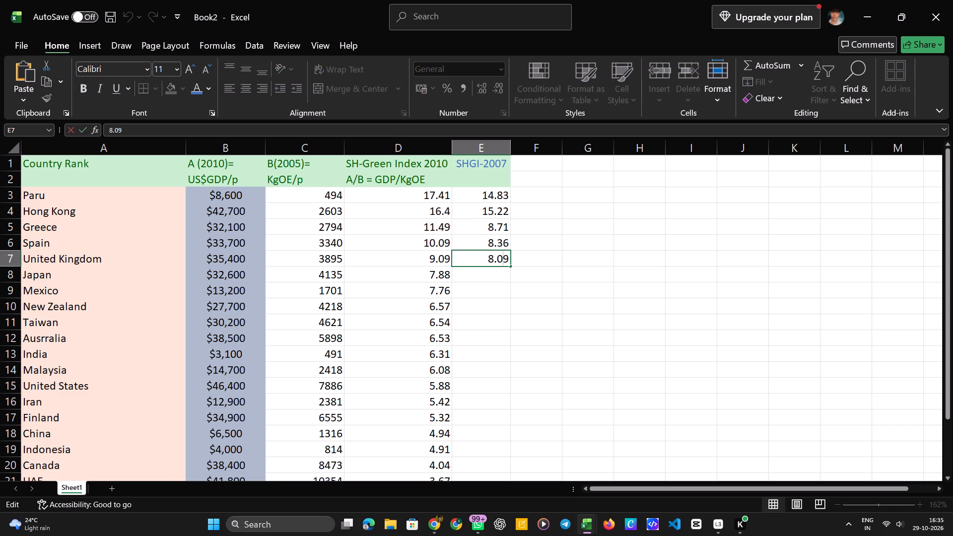
key("BackSpace")
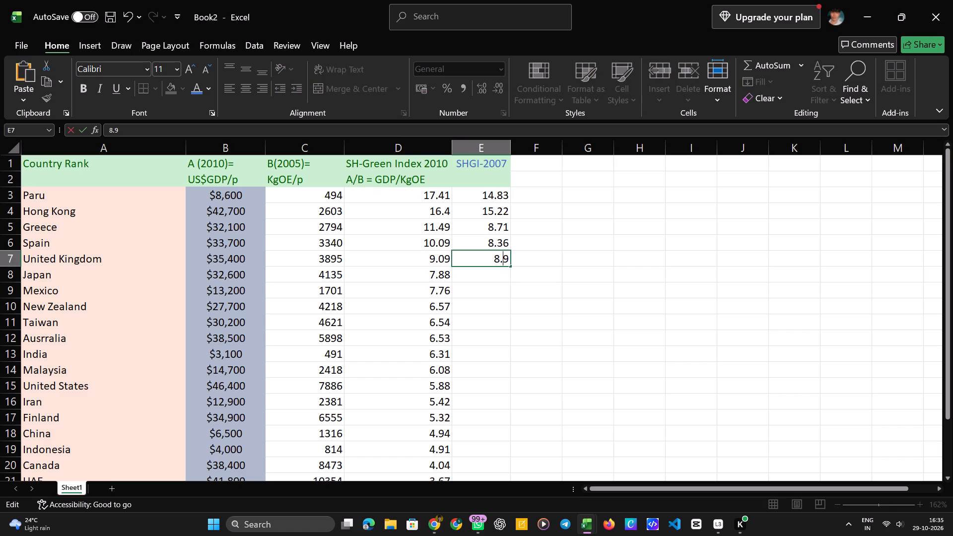
key("o")
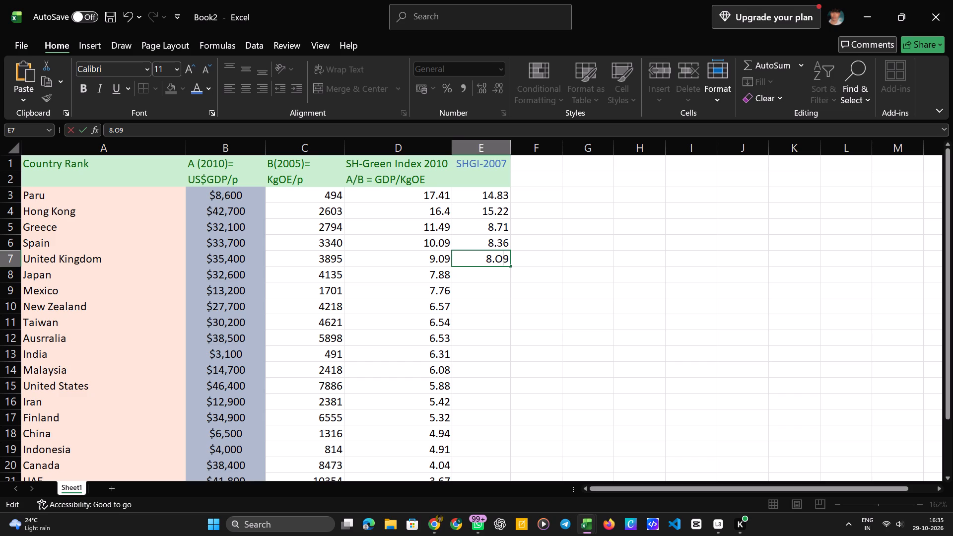
double_click(506, 258)
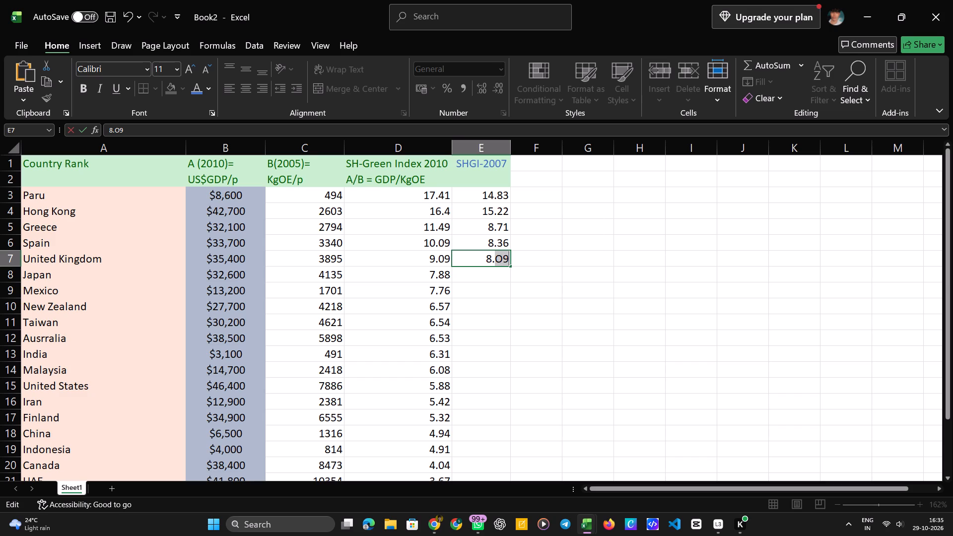
left_click(508, 254)
key("BackSpace")
key("1")
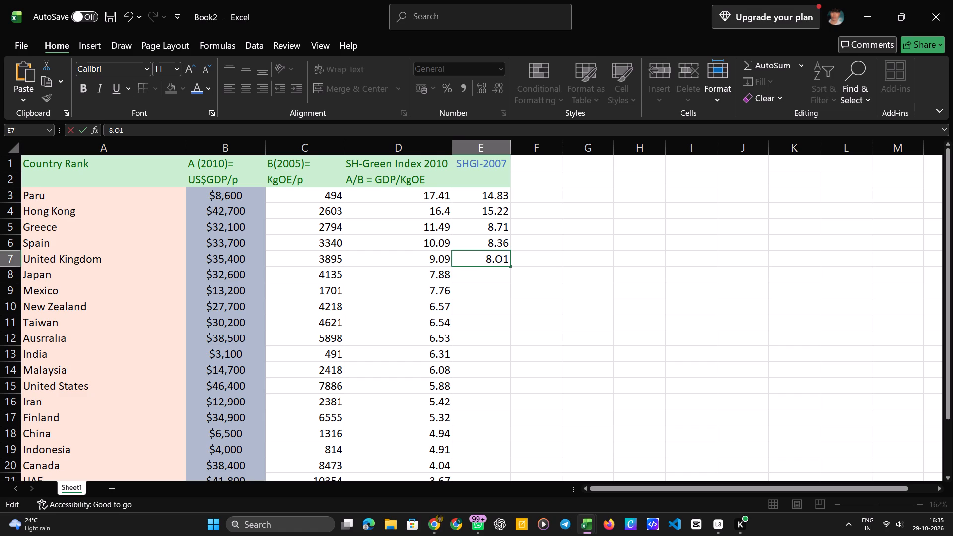
key("Return")
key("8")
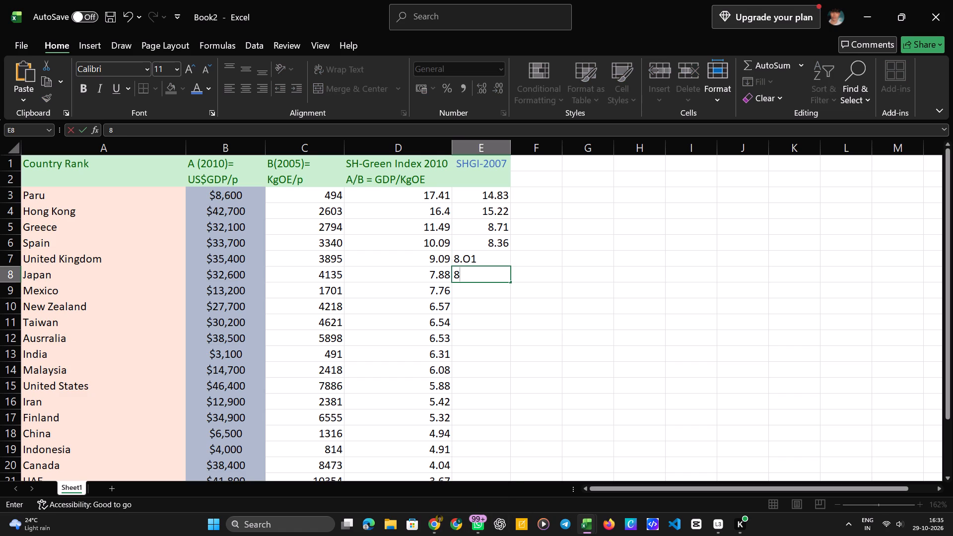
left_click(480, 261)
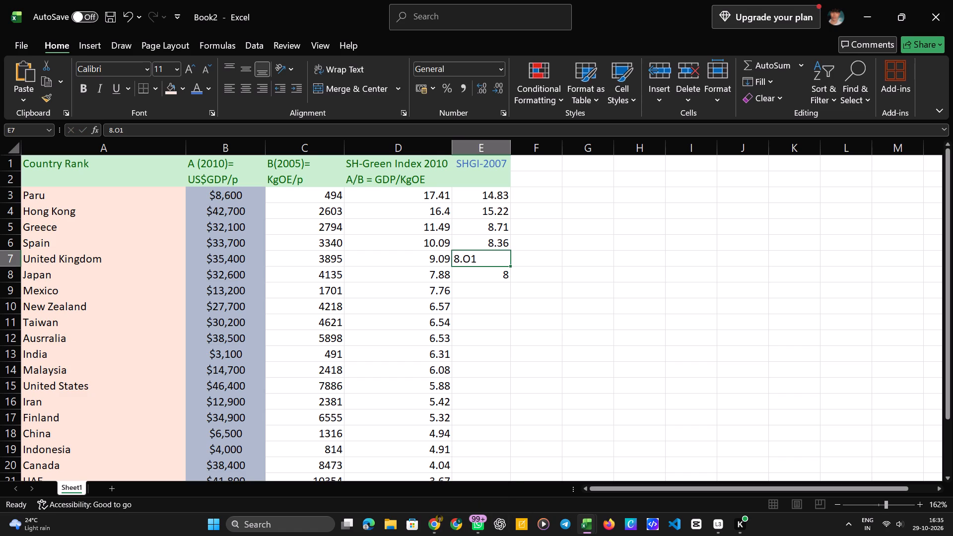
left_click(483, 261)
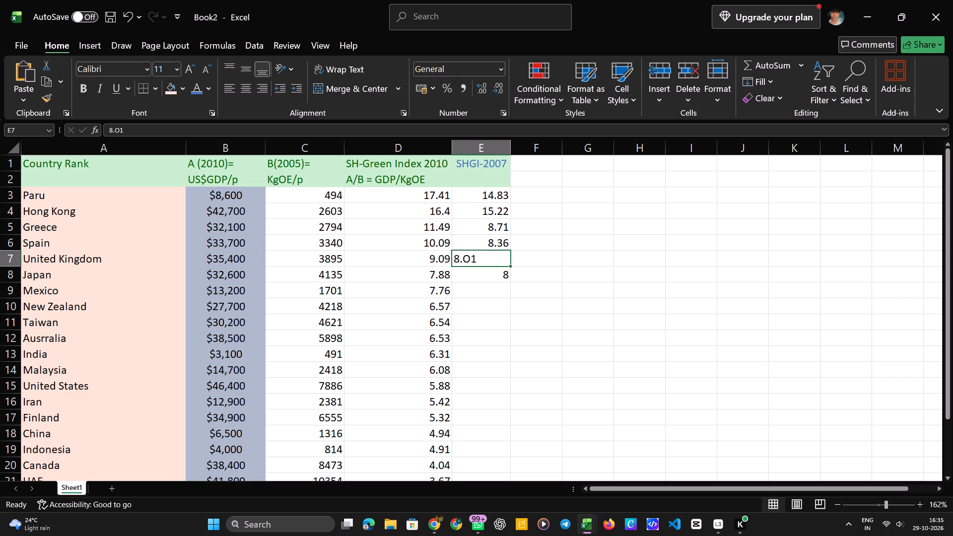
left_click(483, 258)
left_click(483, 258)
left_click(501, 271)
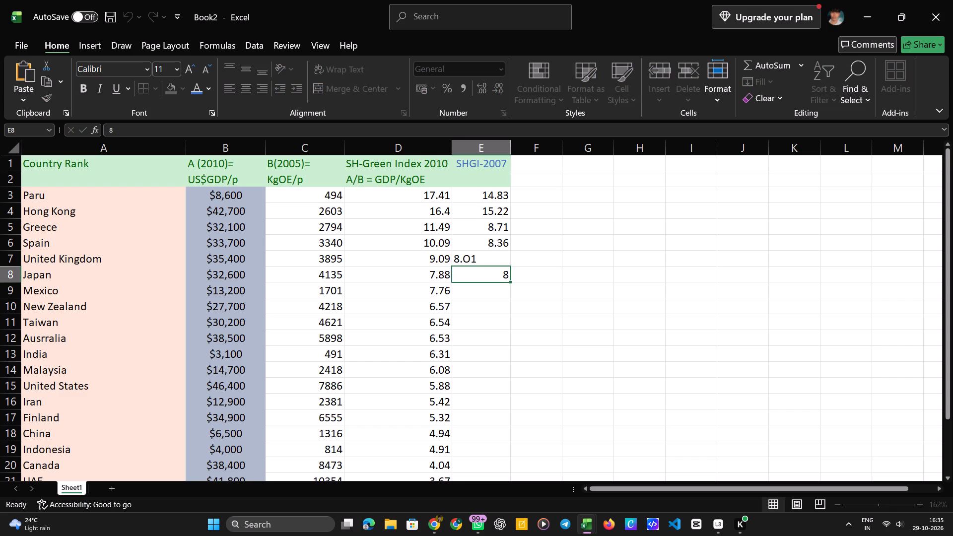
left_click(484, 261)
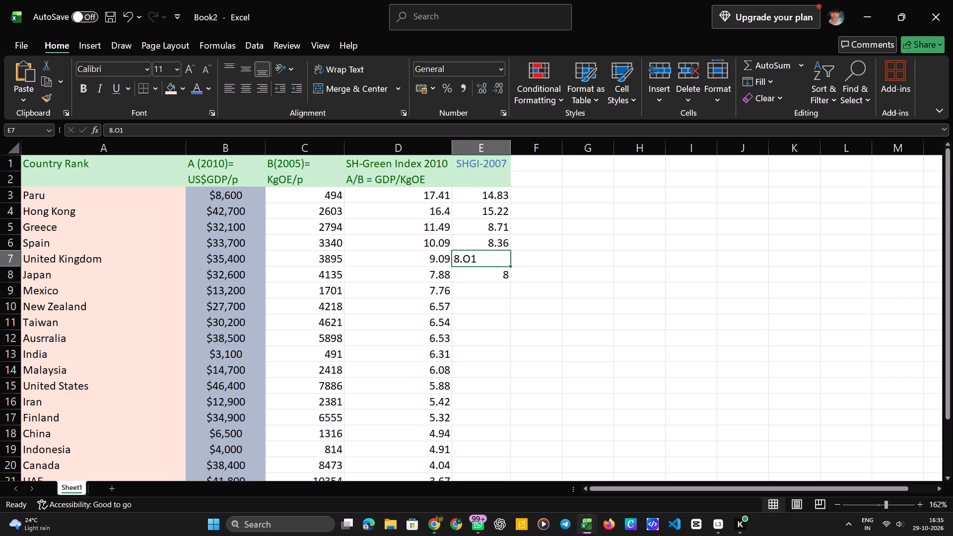
Centre the SHGI-2007 column cells E3 to E23 horizontally.
left_click_drag(485, 192, 500, 425)
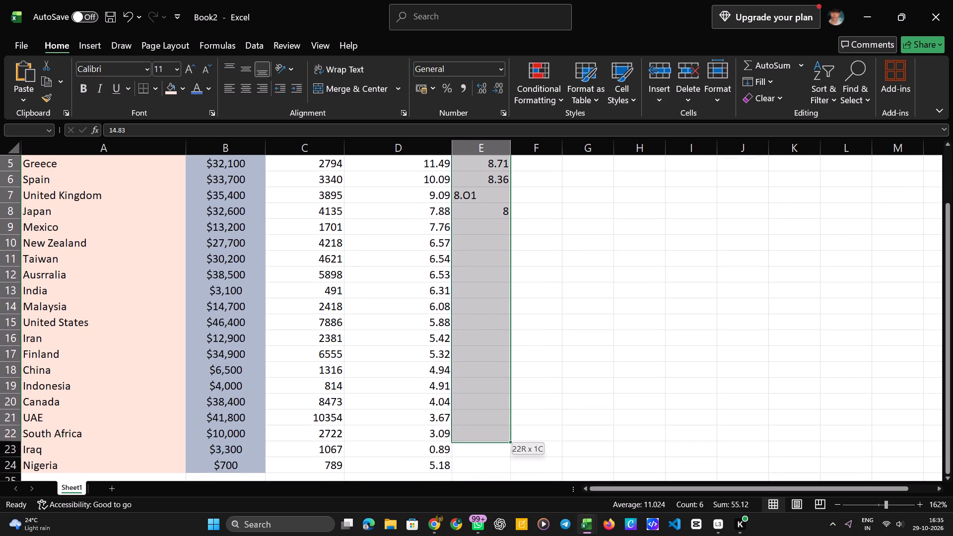
left_click_drag(500, 425, 500, 453)
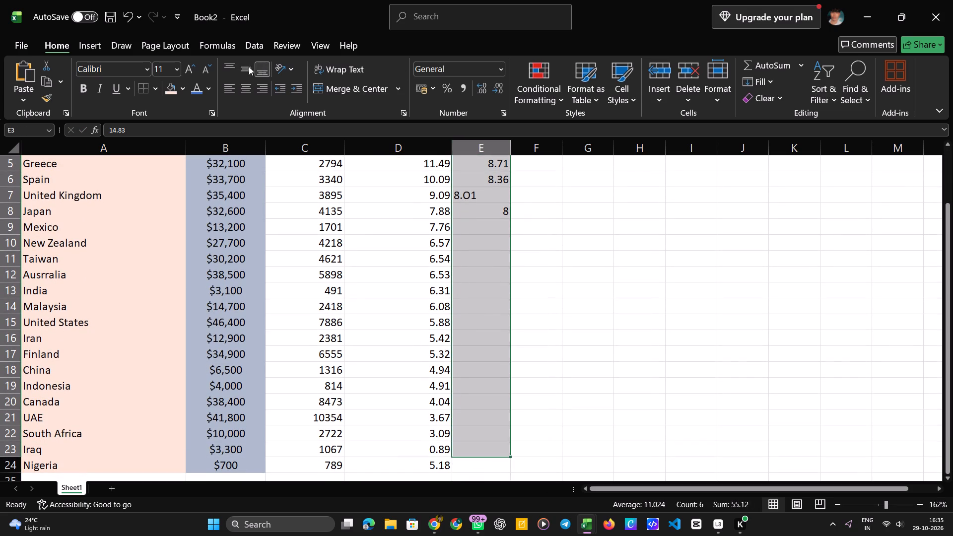
left_click(246, 86)
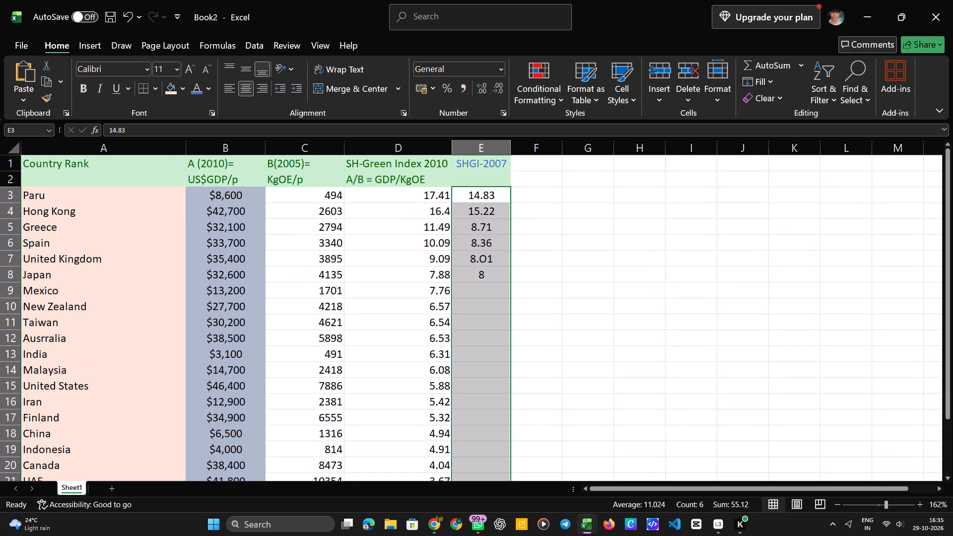
Enter the SHGI-2007 value 8.19 for Japan in cell E8.
left_click(490, 286)
left_click(493, 276)
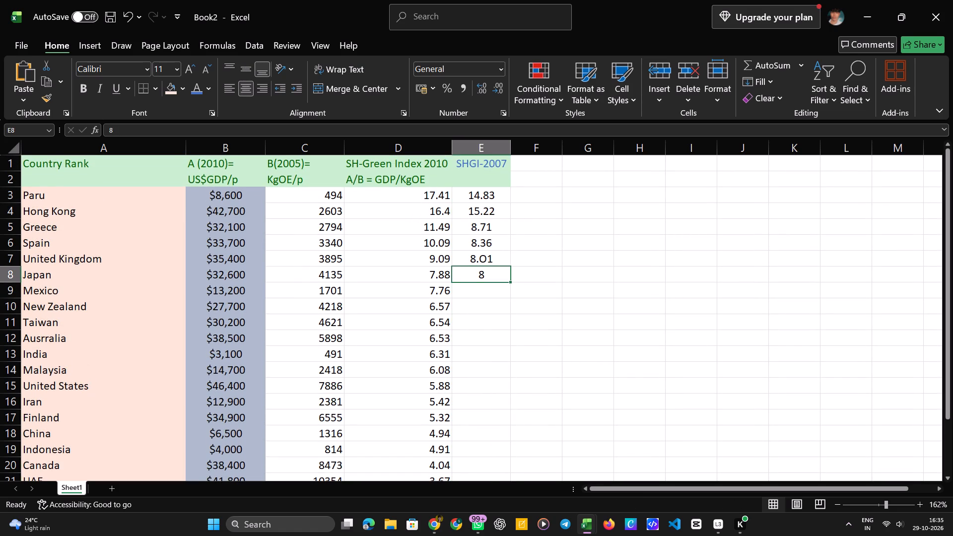
key("period")
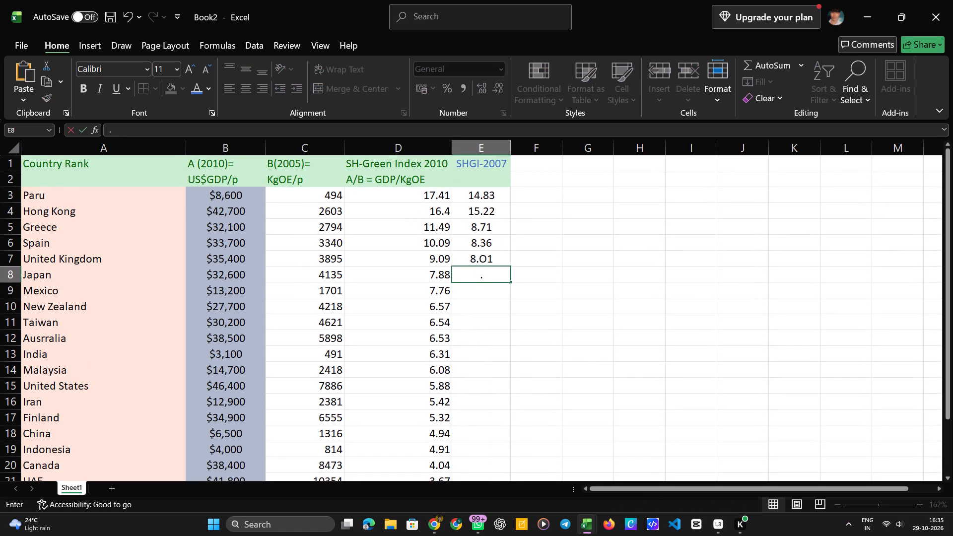
key("BackSpace")
key("8")
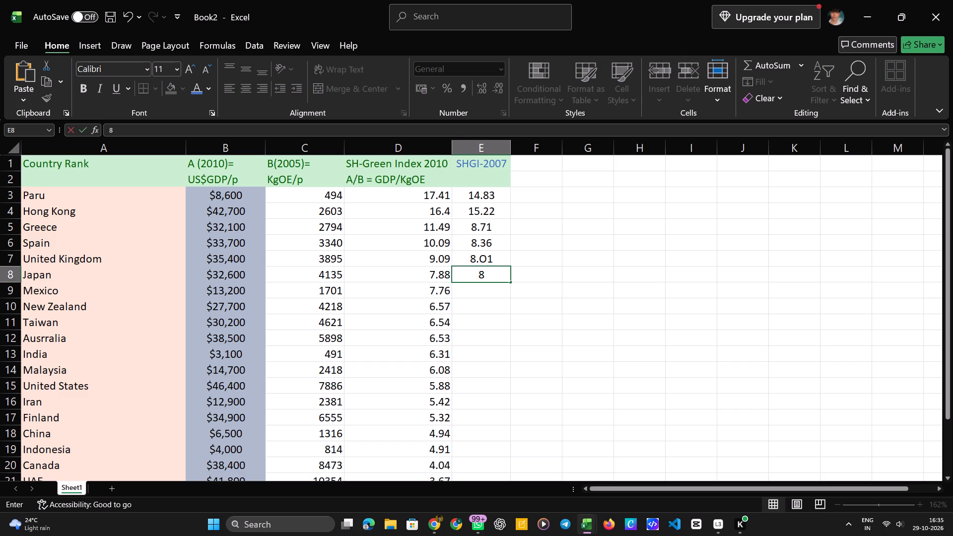
key("period")
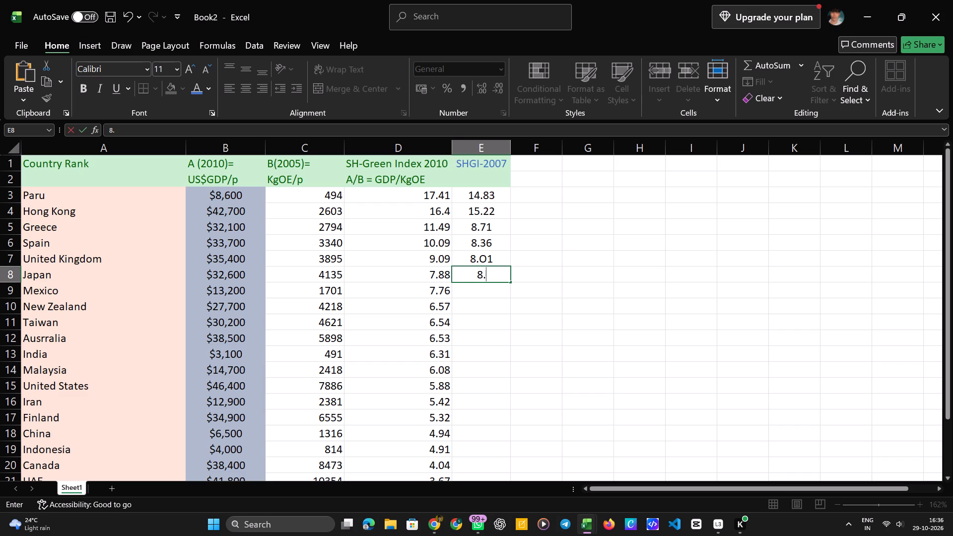
key("1")
key("9")
key("Return")
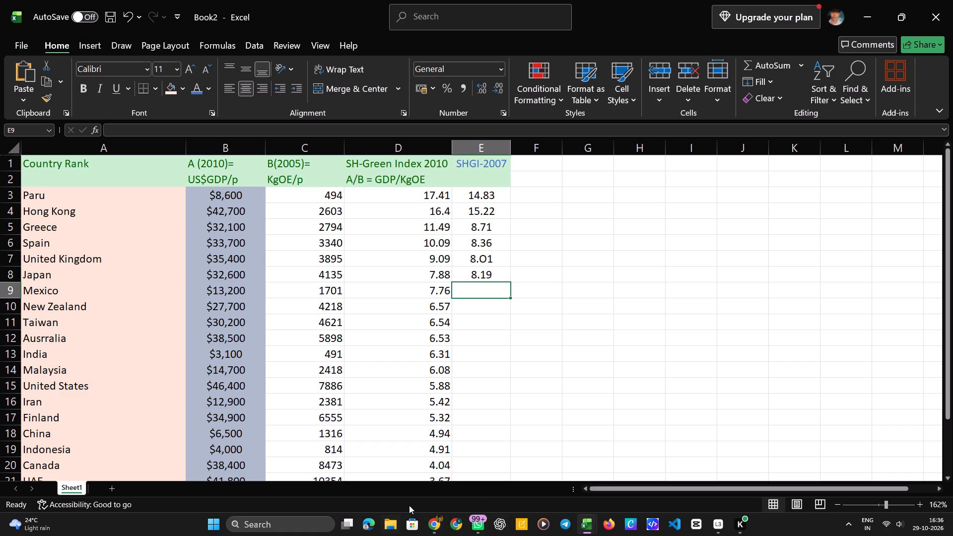
Enter the SHGI-2007 value 6.91 for Mexico in cell E9.
key("6")
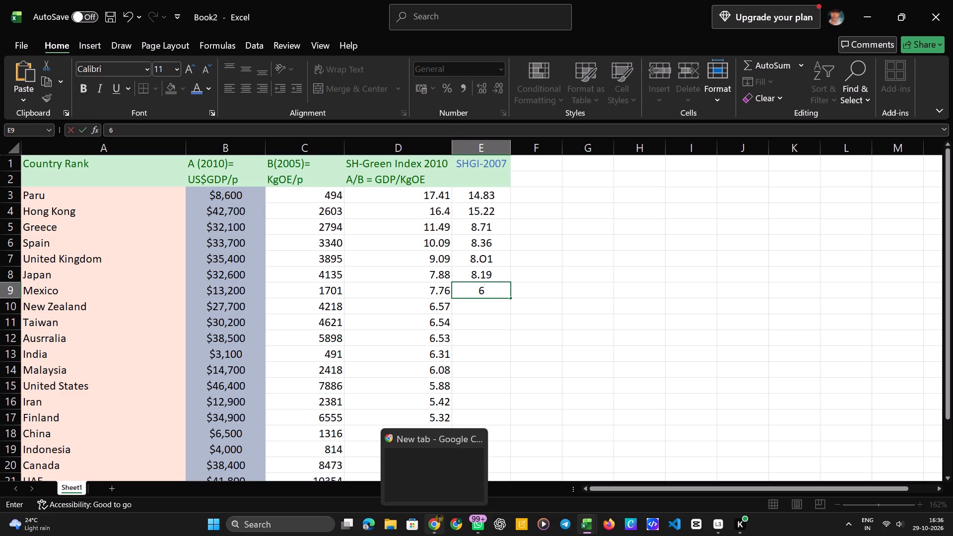
key("period")
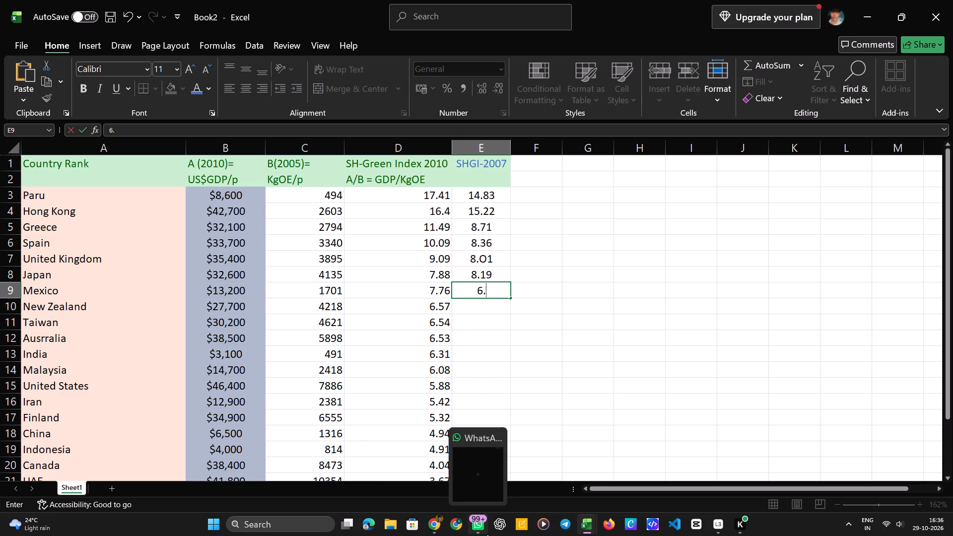
key("9")
key("1")
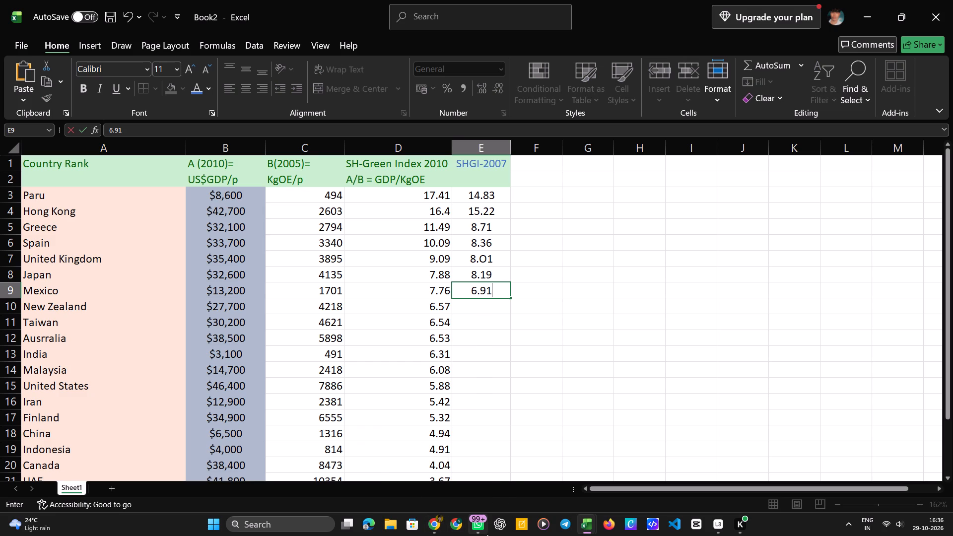
key("Return")
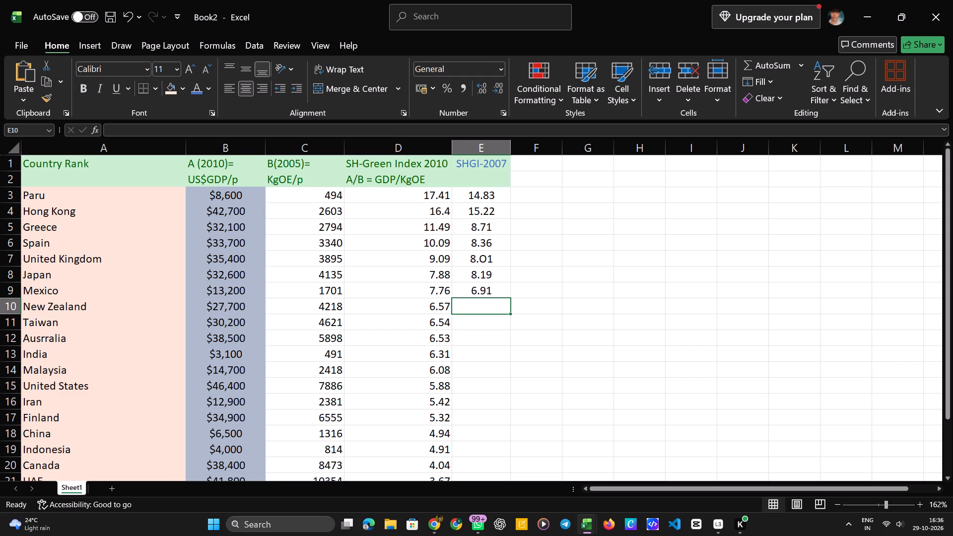
Enter the SHGI-2007 value 5.75 for New Zealand in cell E10.
key("5")
key("period")
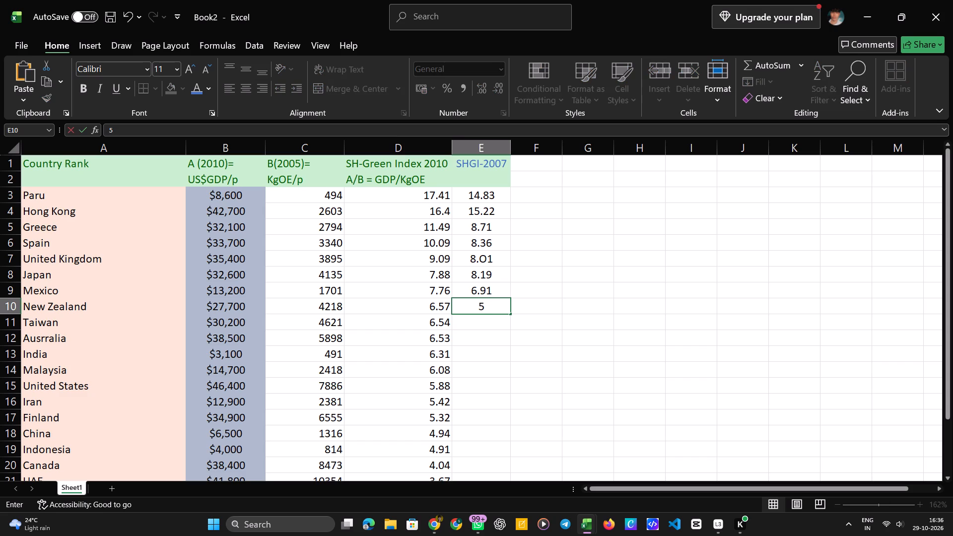
key("7")
key("5")
key("Return")
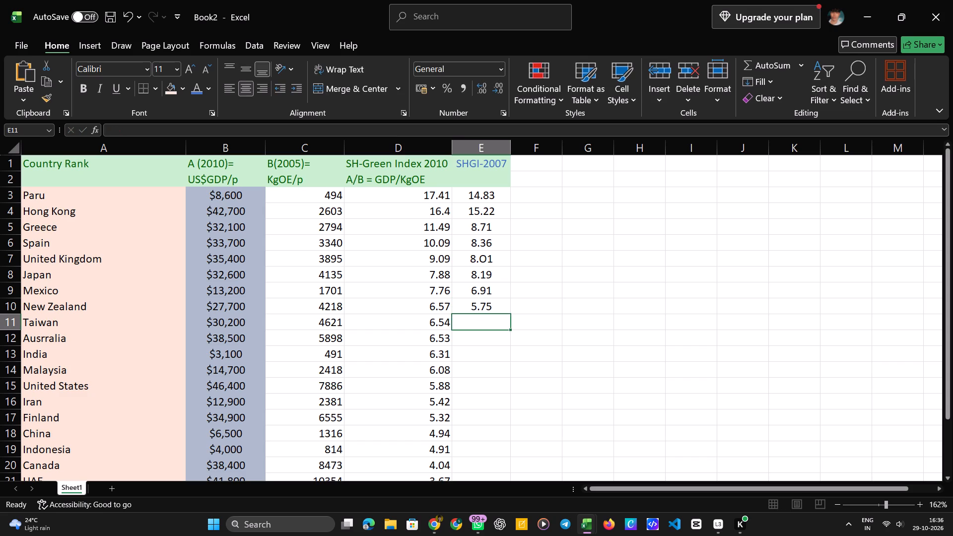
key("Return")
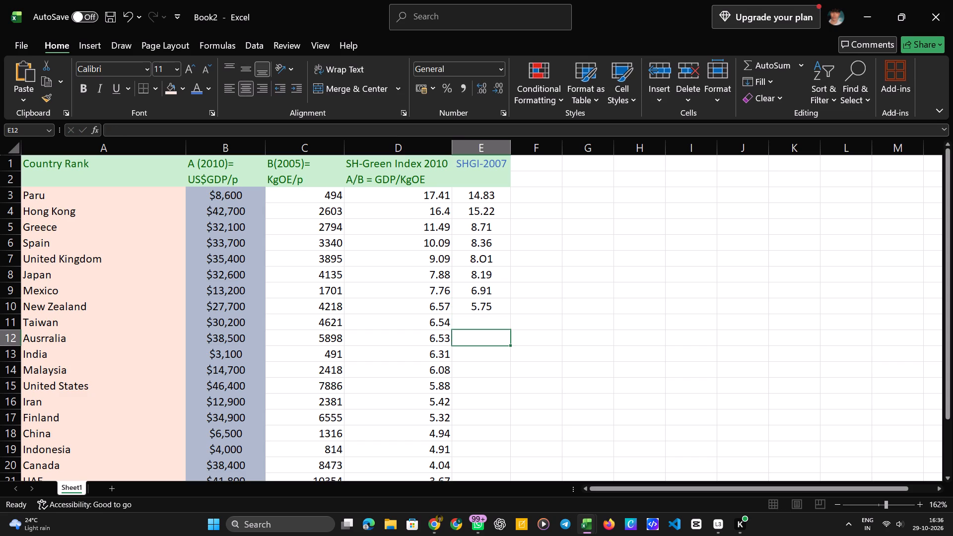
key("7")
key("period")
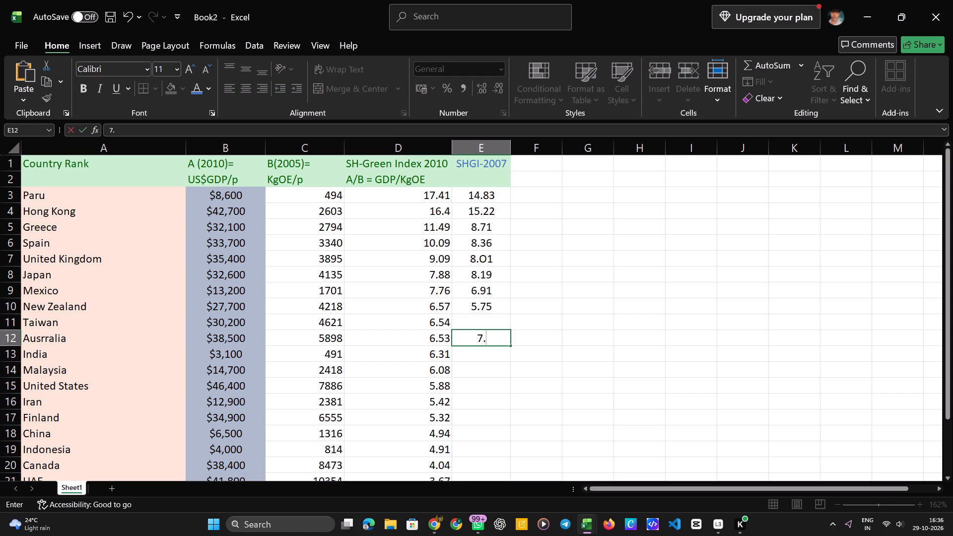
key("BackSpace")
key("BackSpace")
Enter the SHGI-2007 value 7.22 for Taiwan in cell E11.
left_click(486, 322)
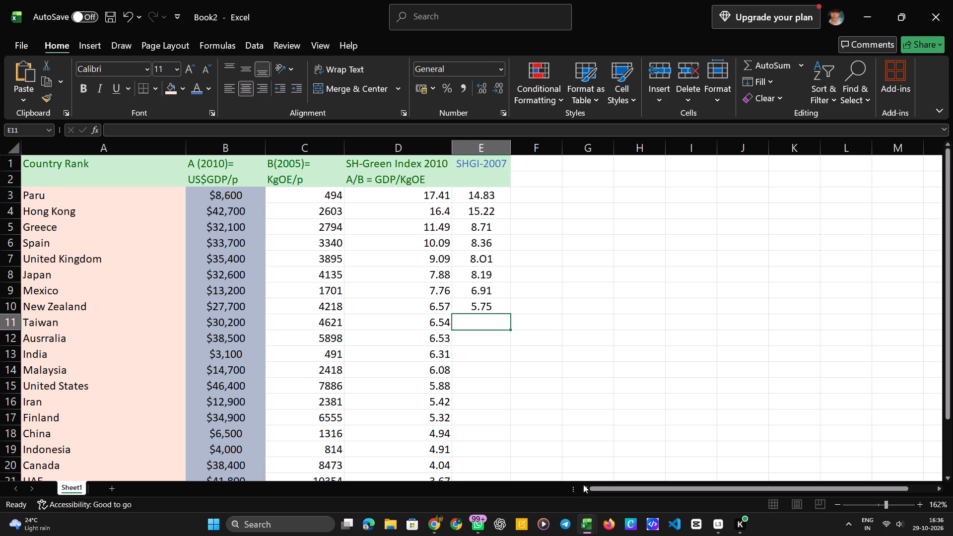
key("7")
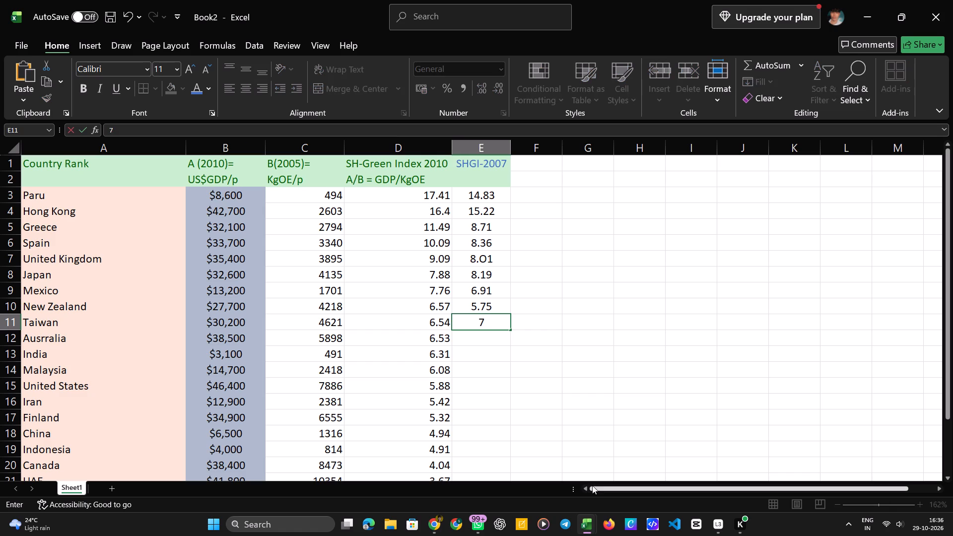
key("period")
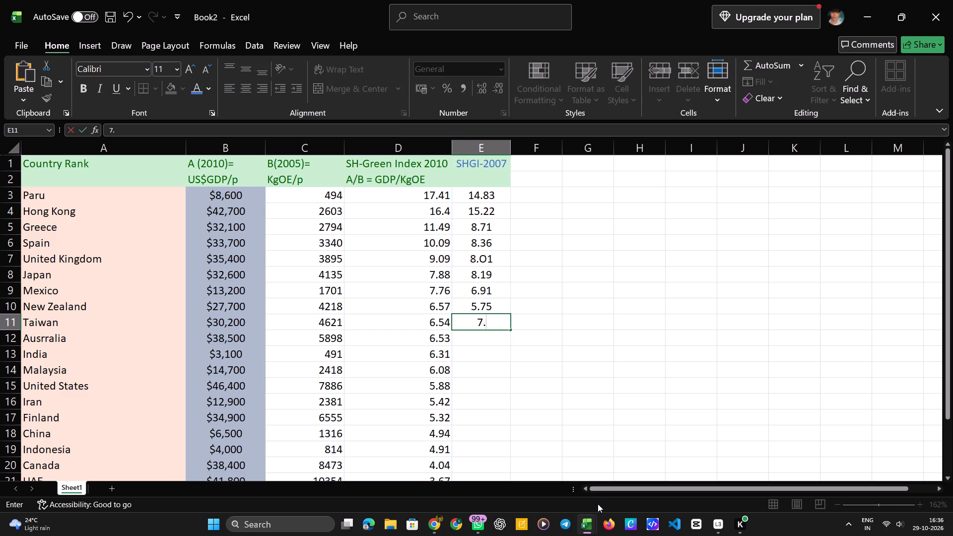
key("2")
key("2")
key("Return")
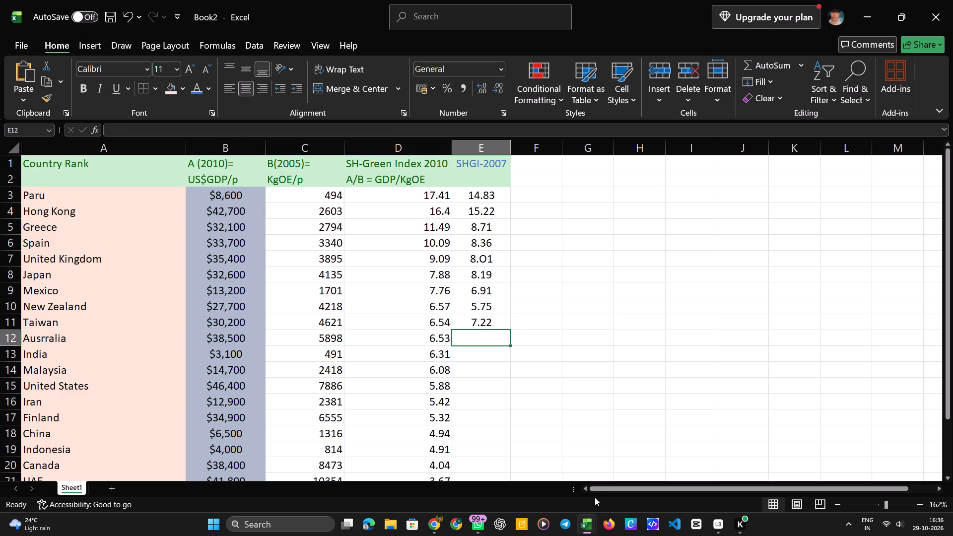
Enter the SHGI-2007 value 5.48 for Australia in cell E12.
key("5")
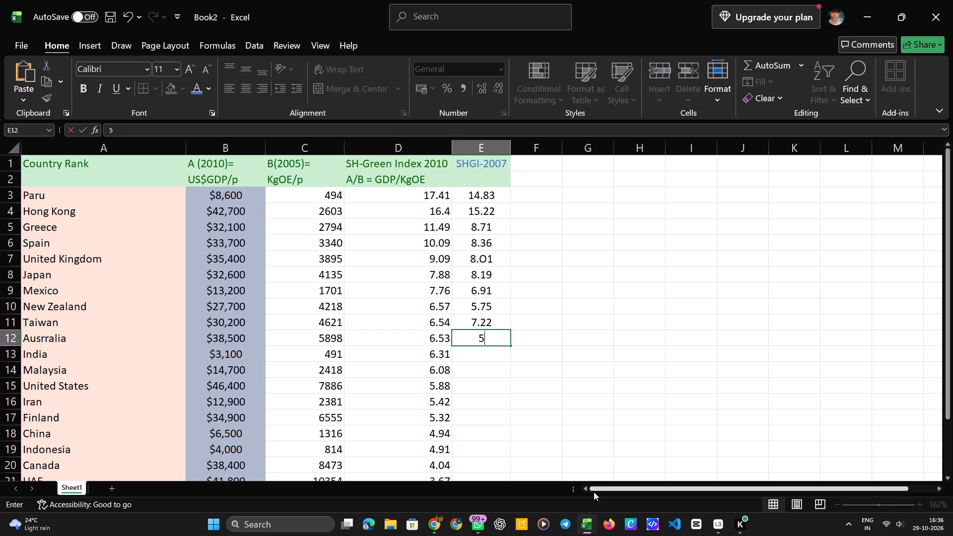
key("period")
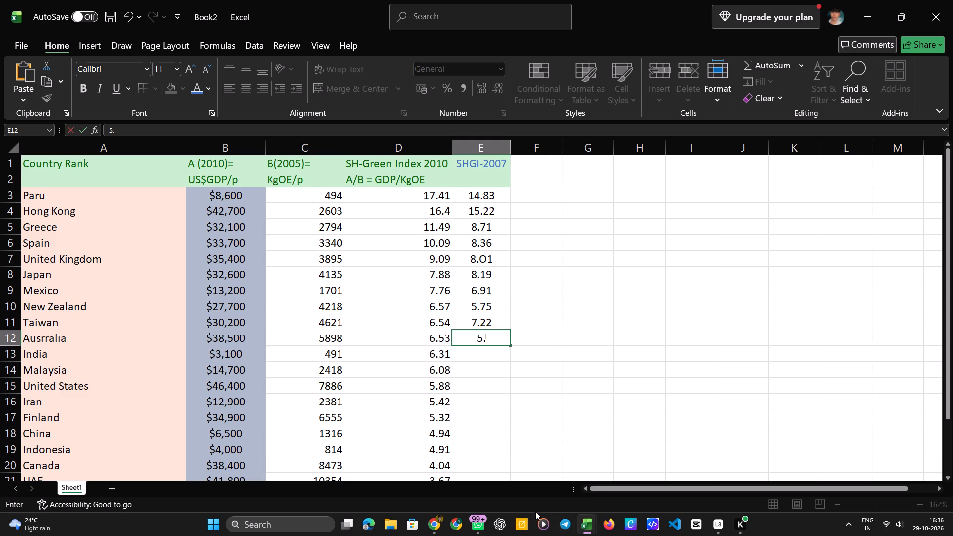
key("4")
key("8")
left_click(466, 355)
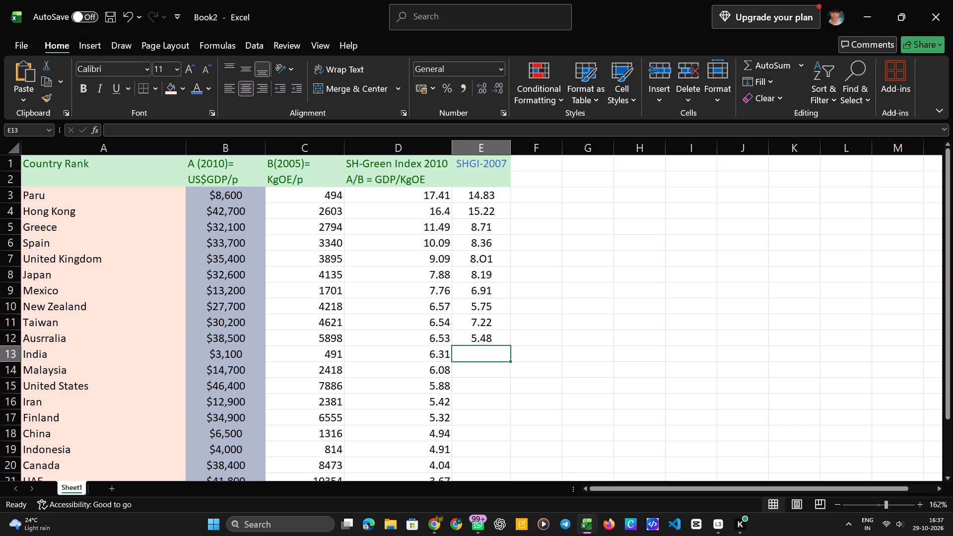
Enter the SHGI-2007 value 5.58 for India in cell E13.
key("5")
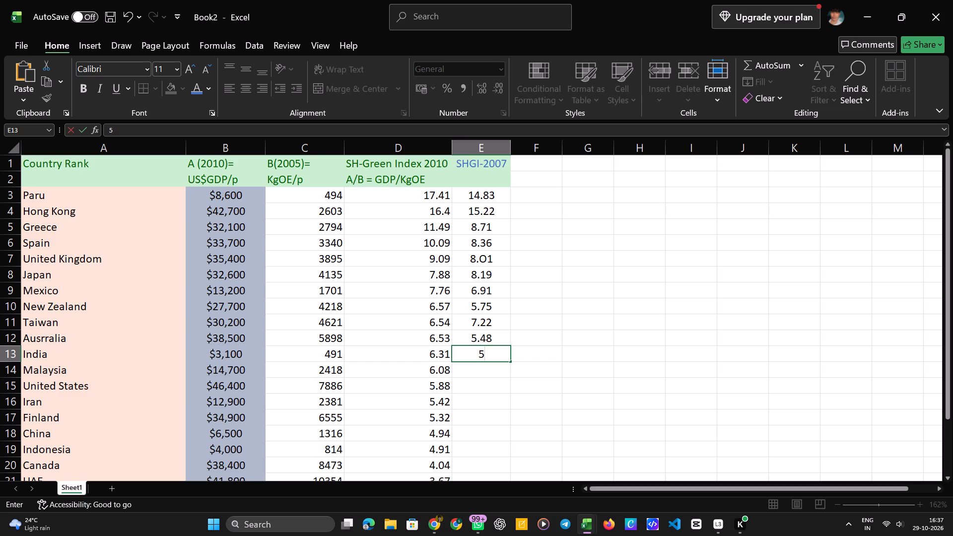
type("58")
left_click(477, 356)
key("period")
left_click(489, 371)
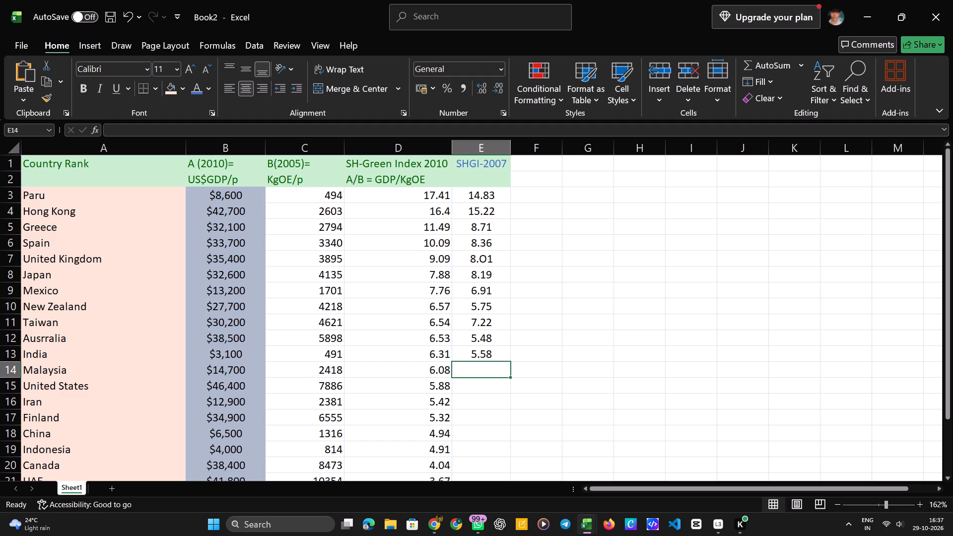
Enter the SHGI-2007 value 4.54 for Malaysia in cell E14.
key("4")
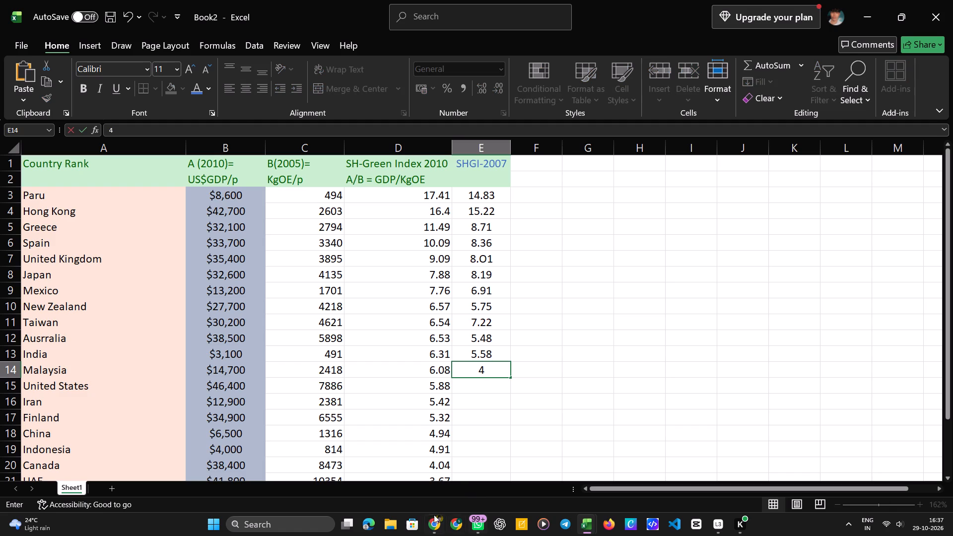
key("period")
key("5")
key("4")
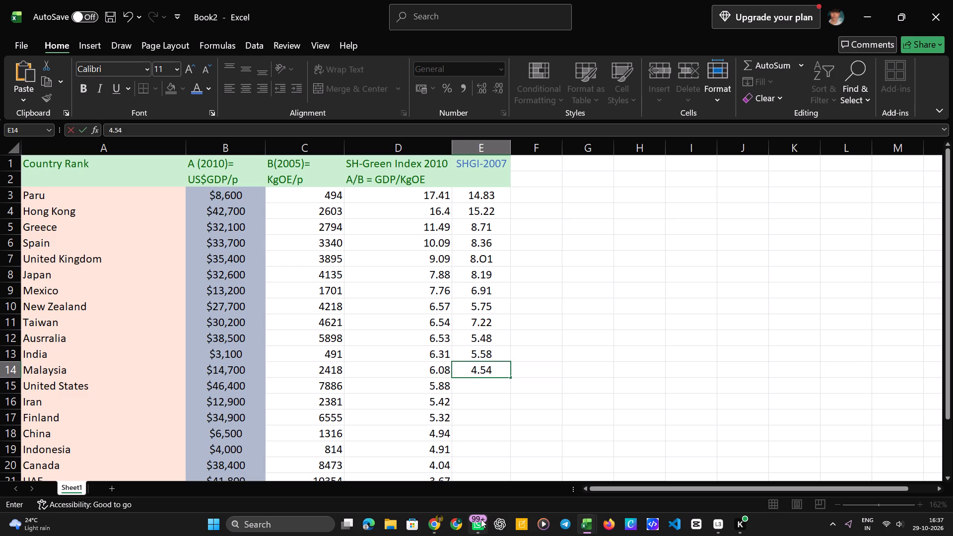
left_click(480, 386)
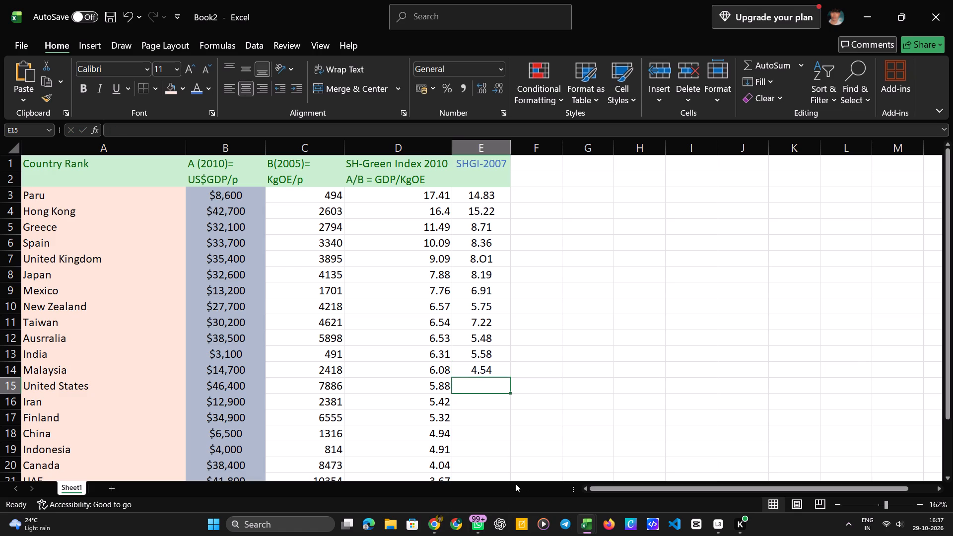
Enter the SHGI-2007 value 6.68 for United States in cell E15.
key("6")
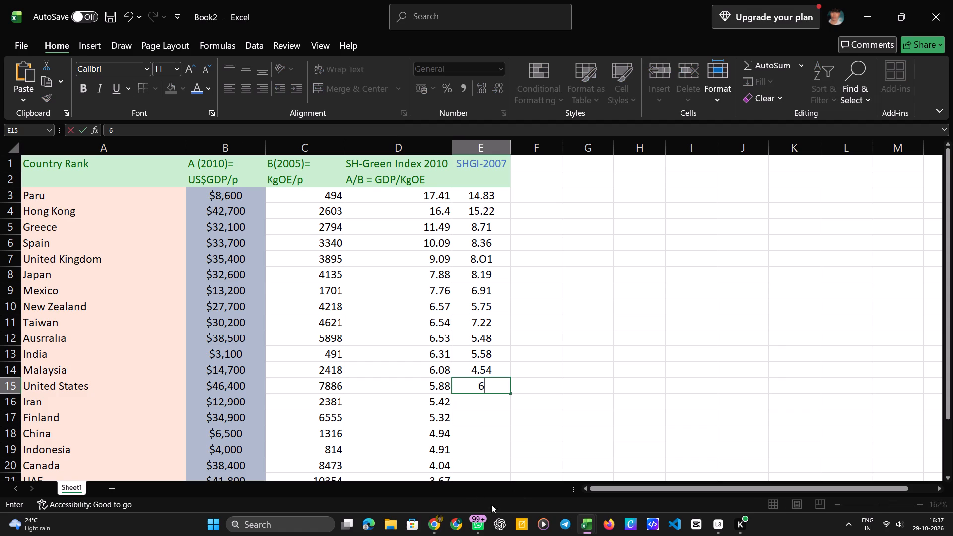
key("period")
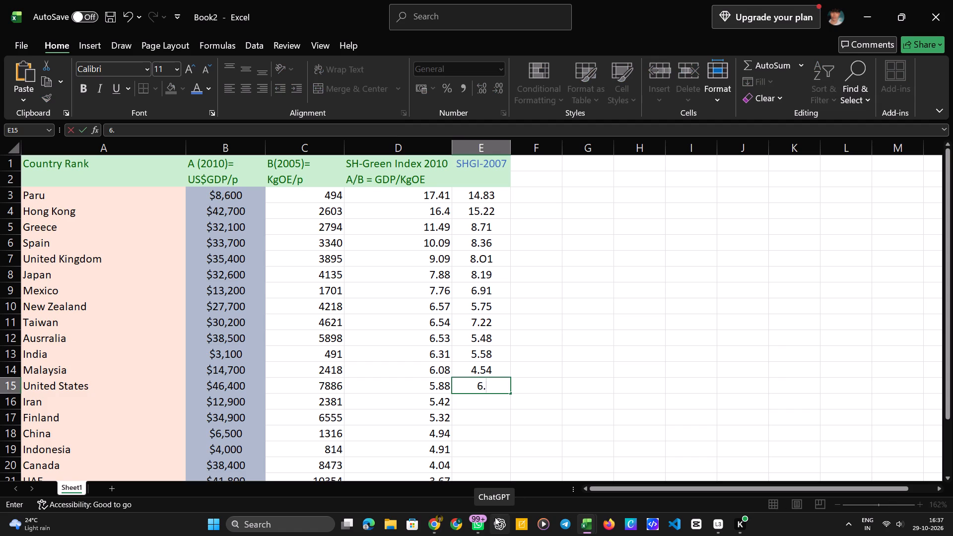
key("6")
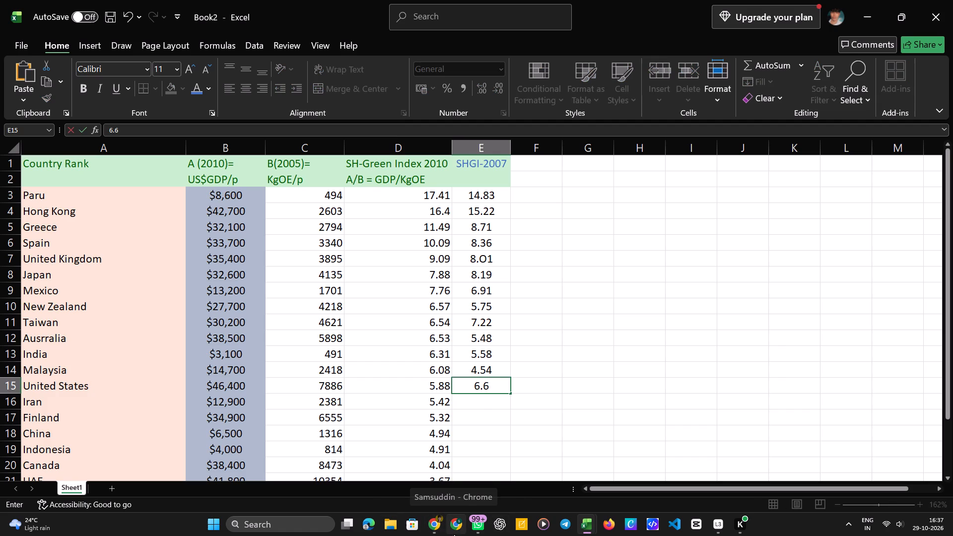
key("8")
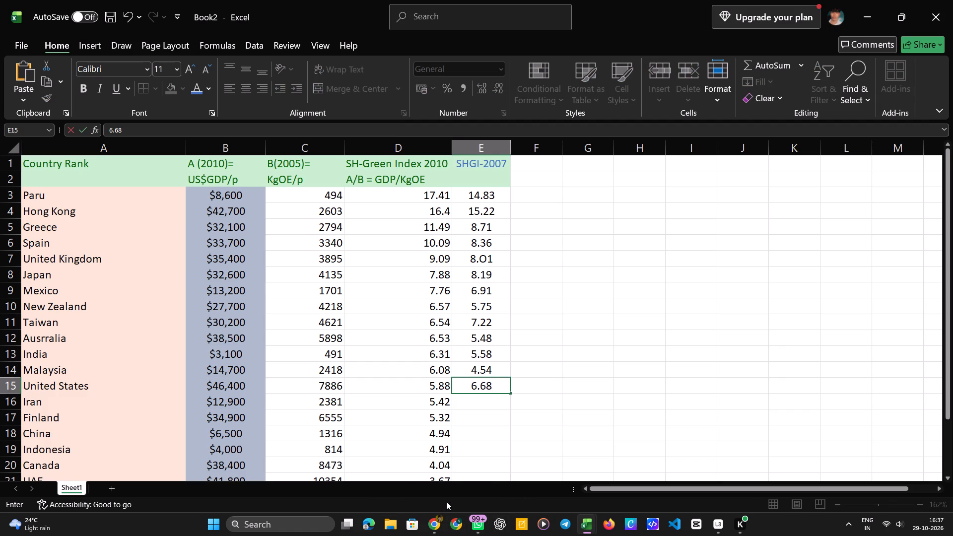
left_click(474, 396)
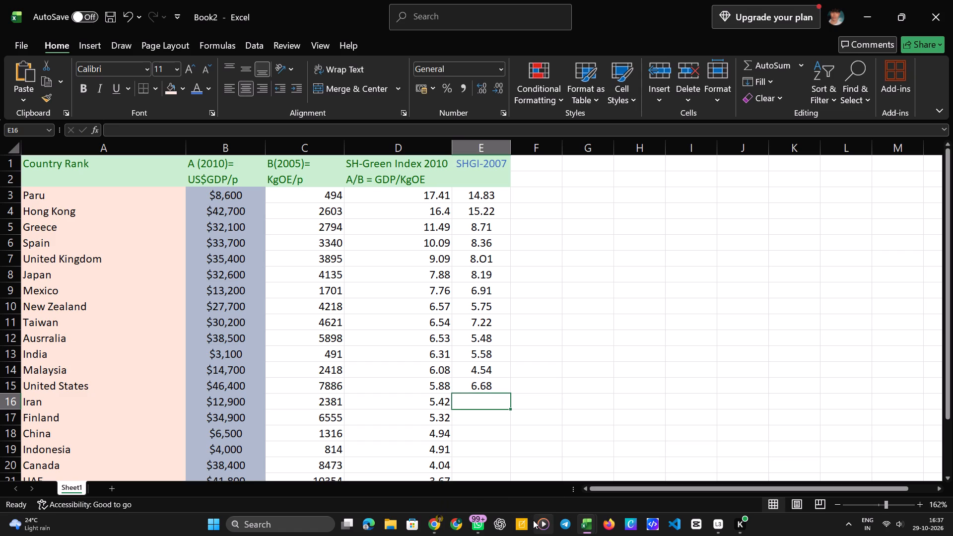
Enter the SHGI-2007 value 5.01 for Iran in cell E16.
key("5")
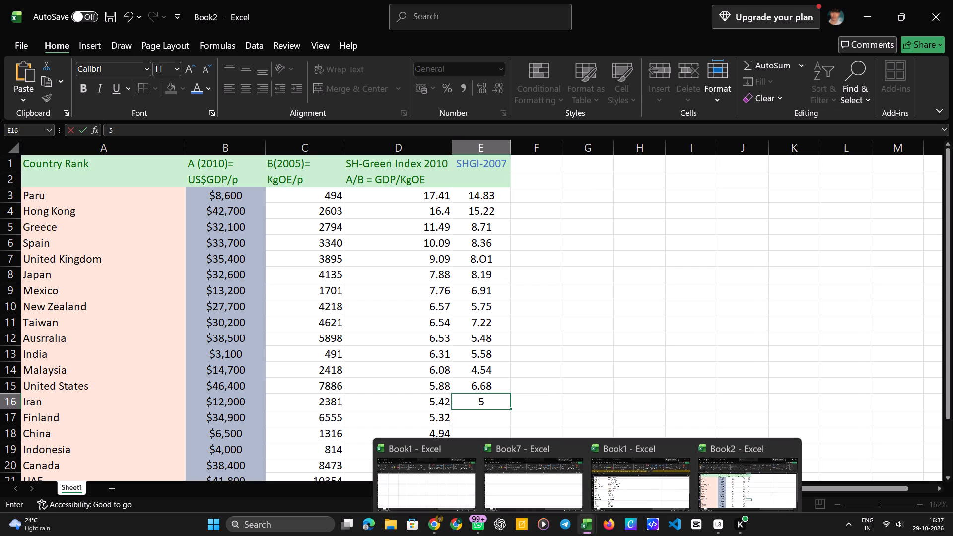
left_click(497, 400)
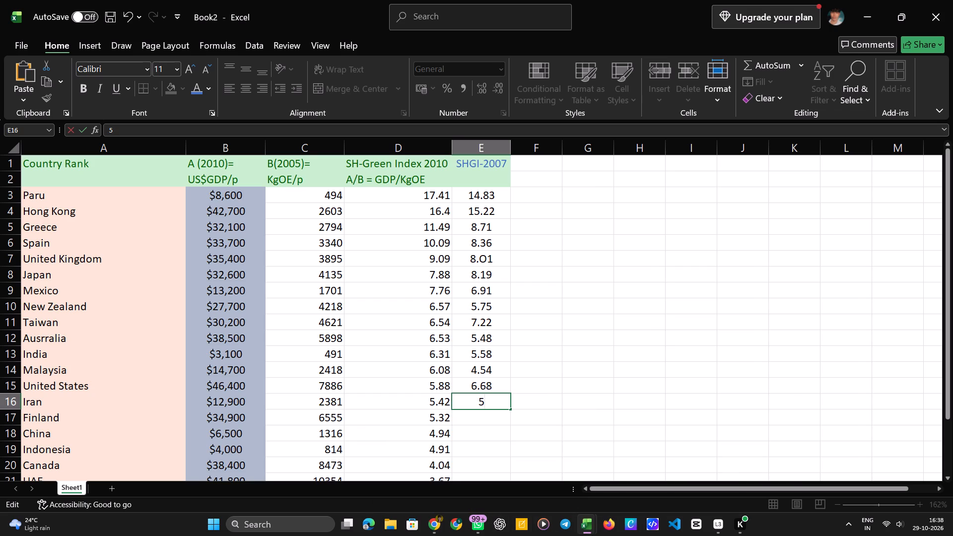
key("period")
key("0")
key("1")
left_click(486, 416)
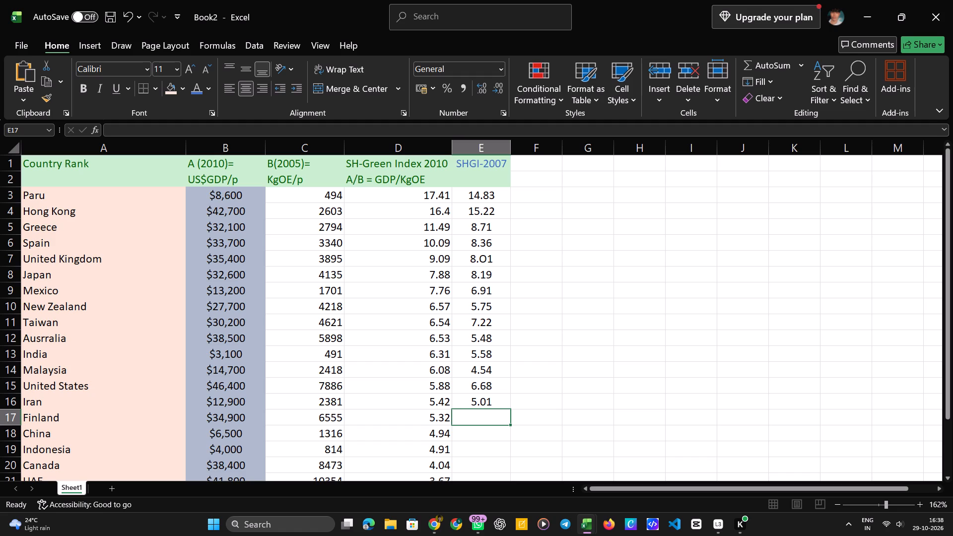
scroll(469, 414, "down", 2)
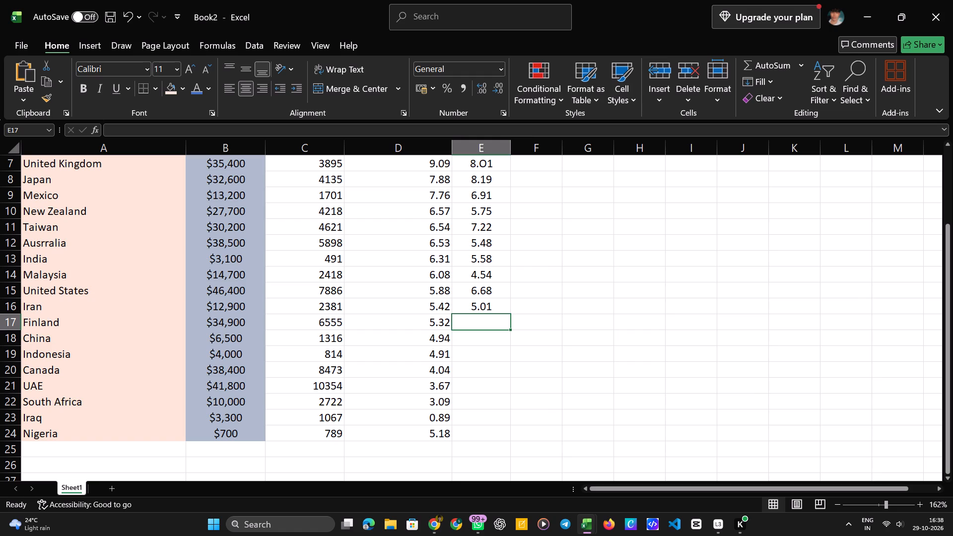
Correct Iran's SHGI-2007 value in cell E16 to 5.02.
left_click(490, 305)
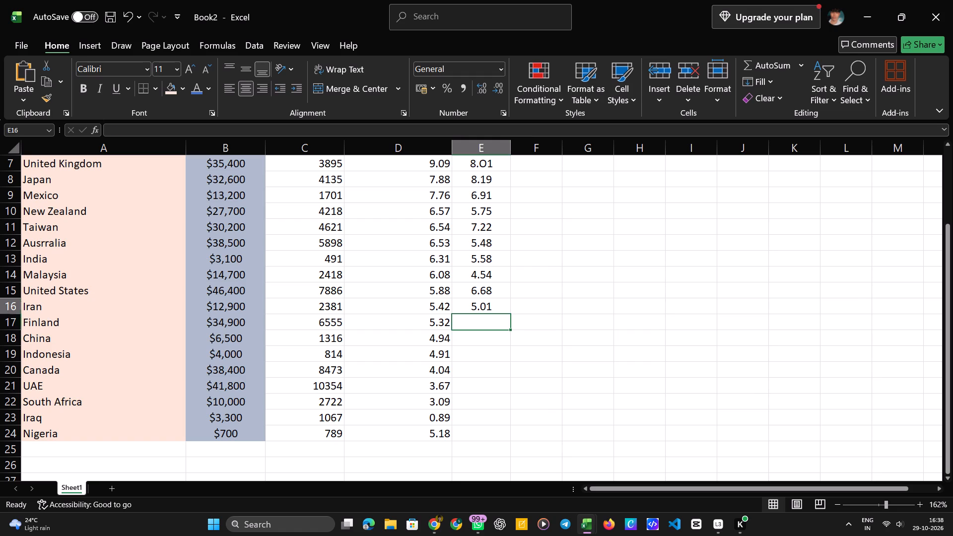
double_click(490, 305)
key("BackSpace")
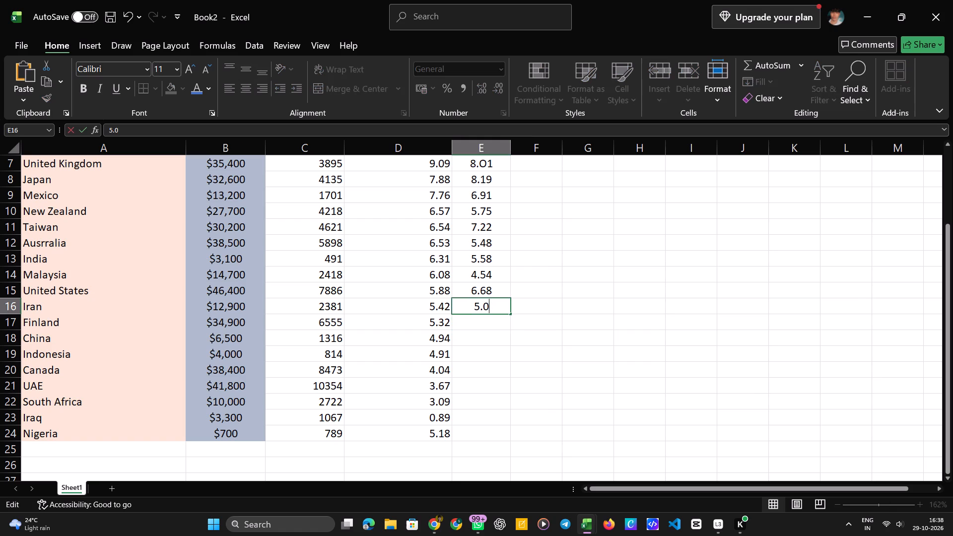
key("2")
left_click(477, 325)
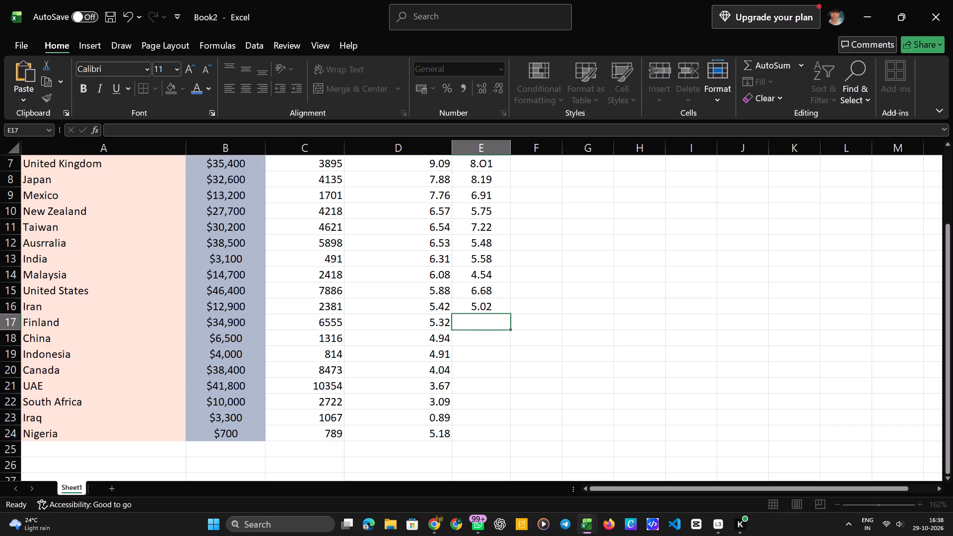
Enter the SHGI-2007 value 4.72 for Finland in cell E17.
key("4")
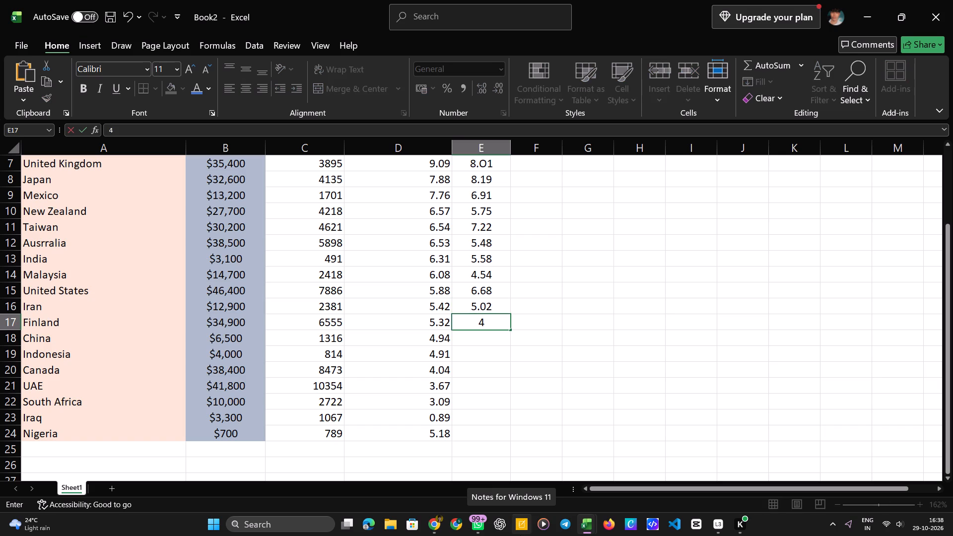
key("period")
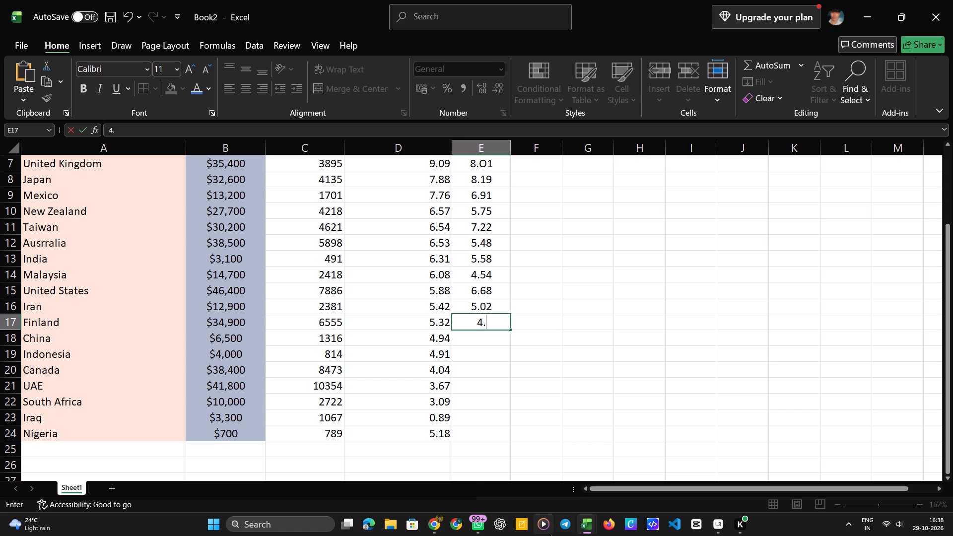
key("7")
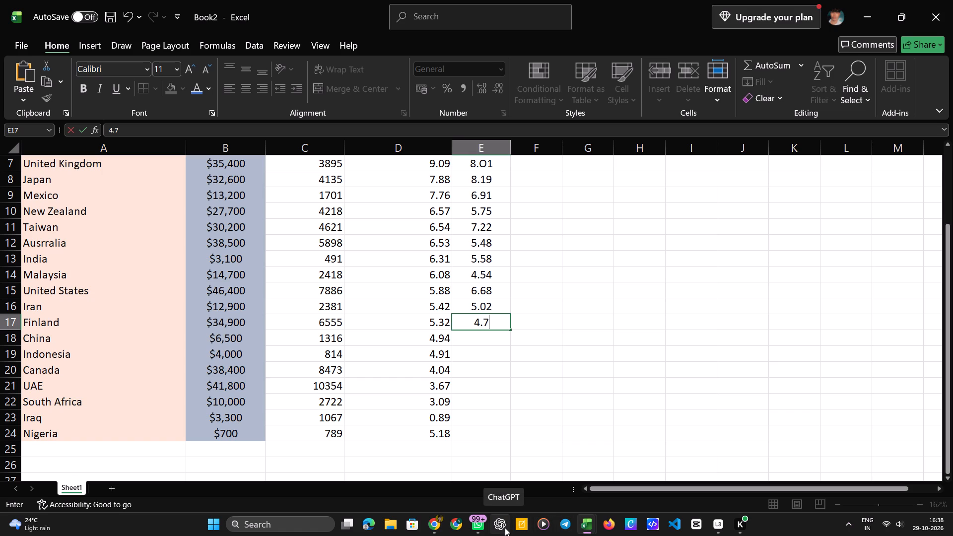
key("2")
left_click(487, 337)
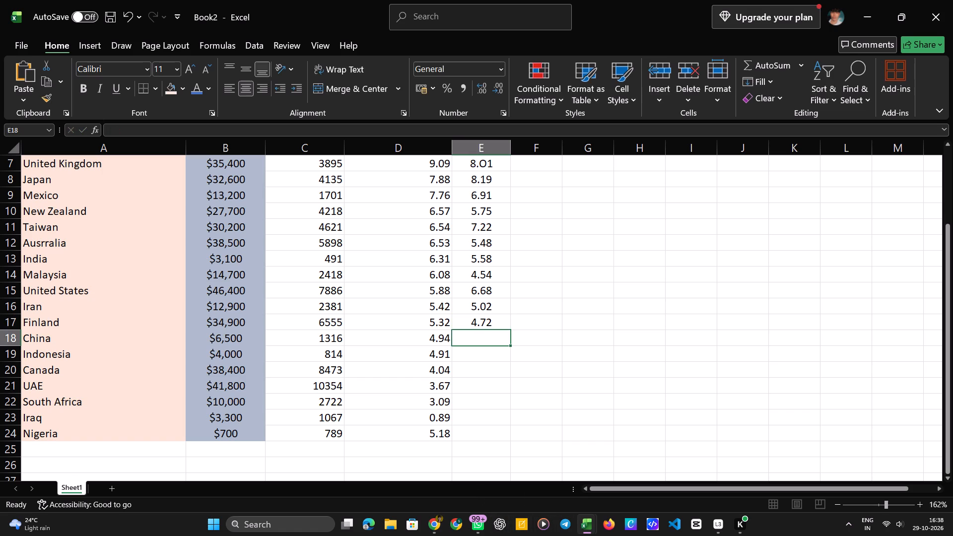
Change Finland's SHGI-2007 value in cell E17 to 4.24.
scroll(511, 375, "up", 4)
scroll(510, 377, "down", 2)
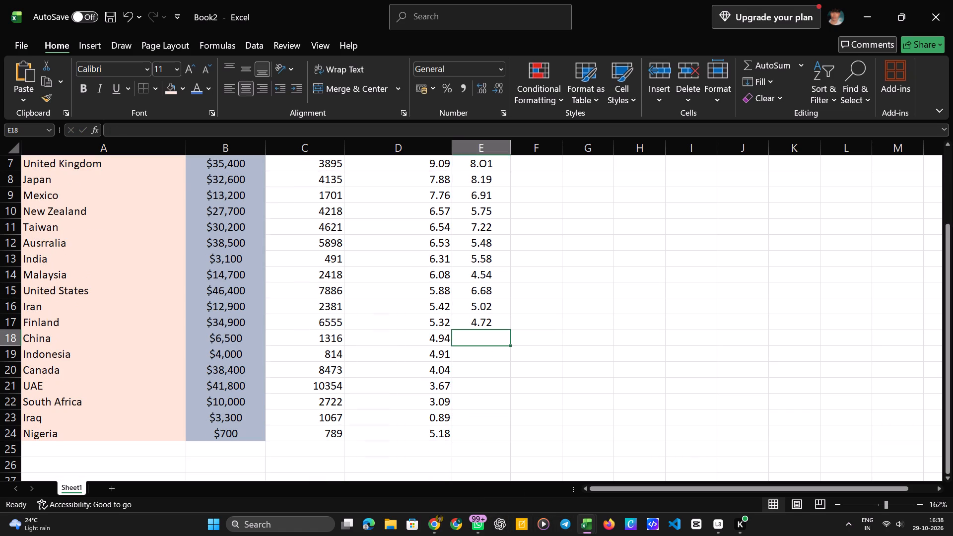
scroll(482, 362, "down", 1)
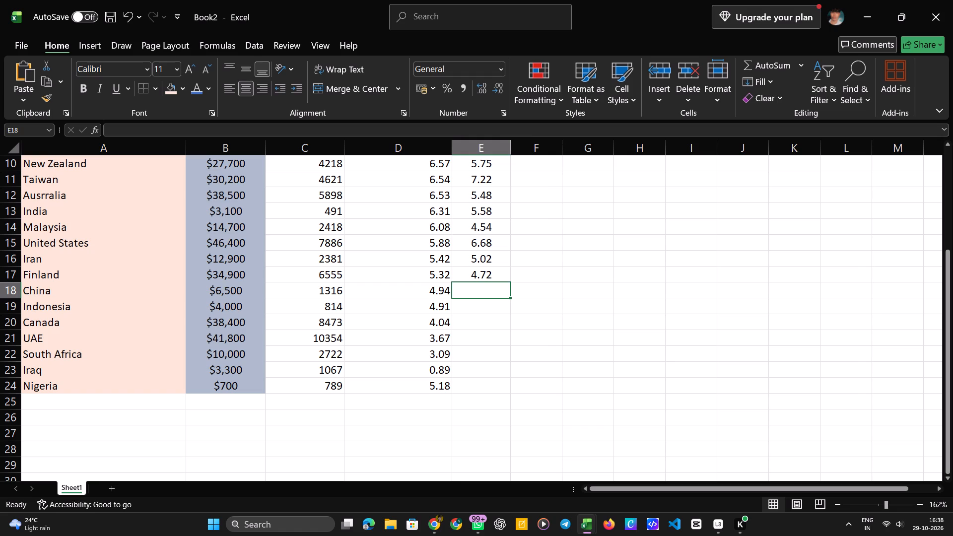
triple_click(491, 274)
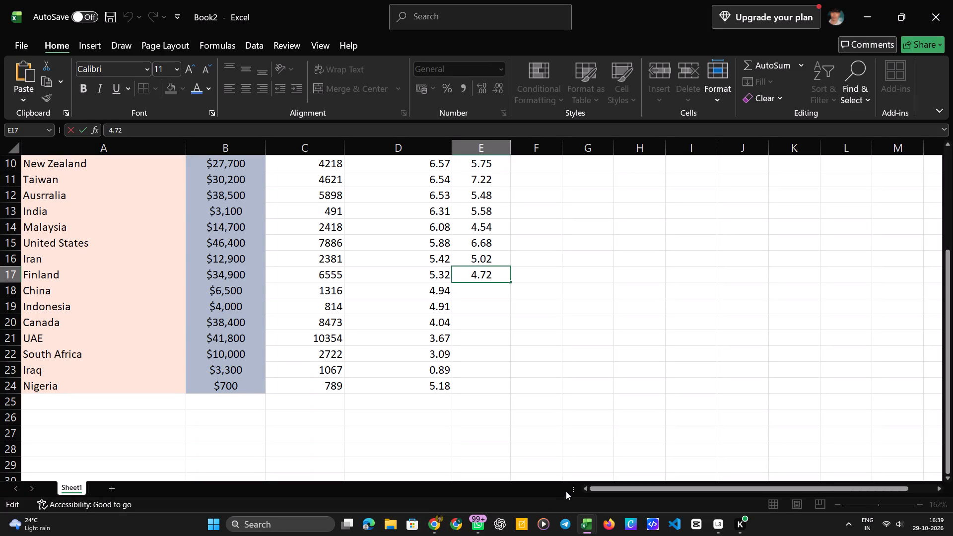
key("Return")
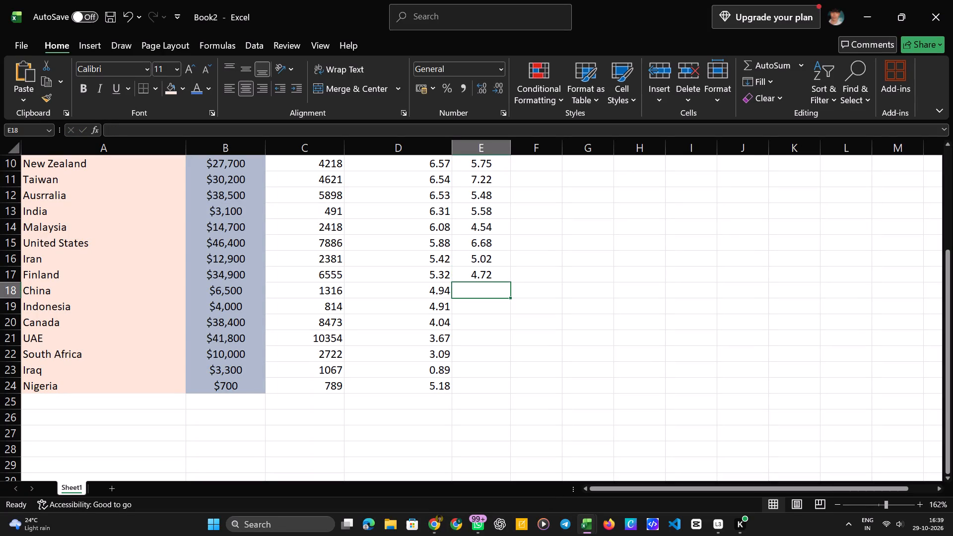
double_click(487, 275)
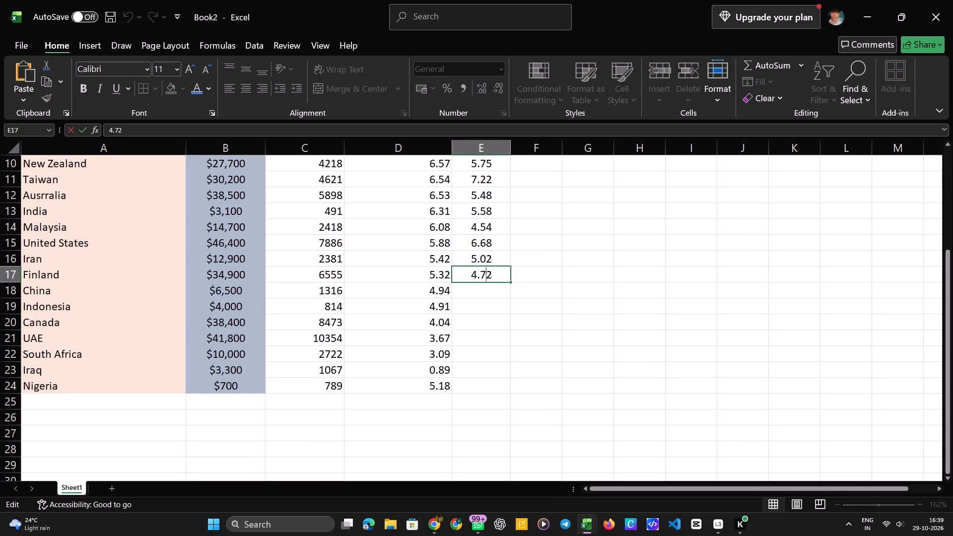
key("BackSpace")
left_click(495, 275)
key("4")
key("Return")
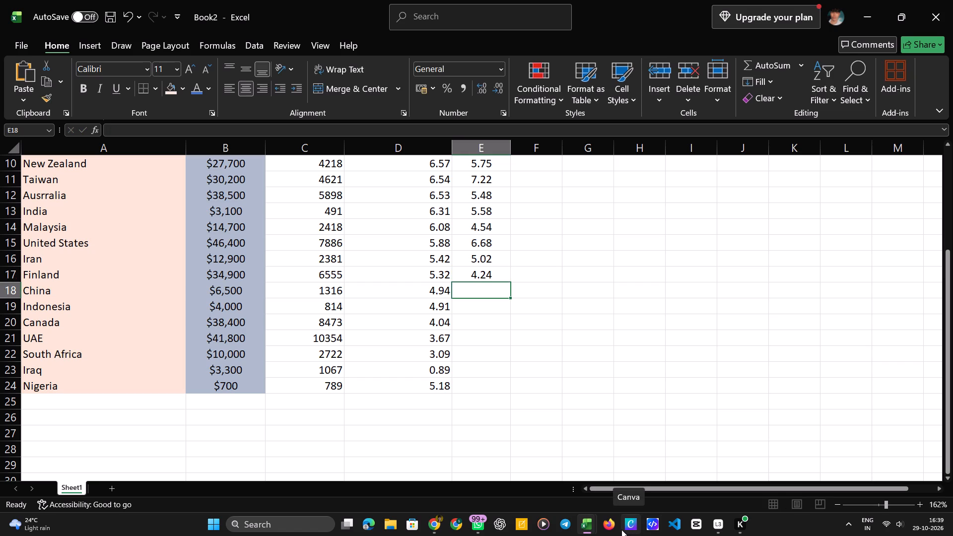
Enter the SHGI-2007 value 4.72 for China in cell E18.
key("4")
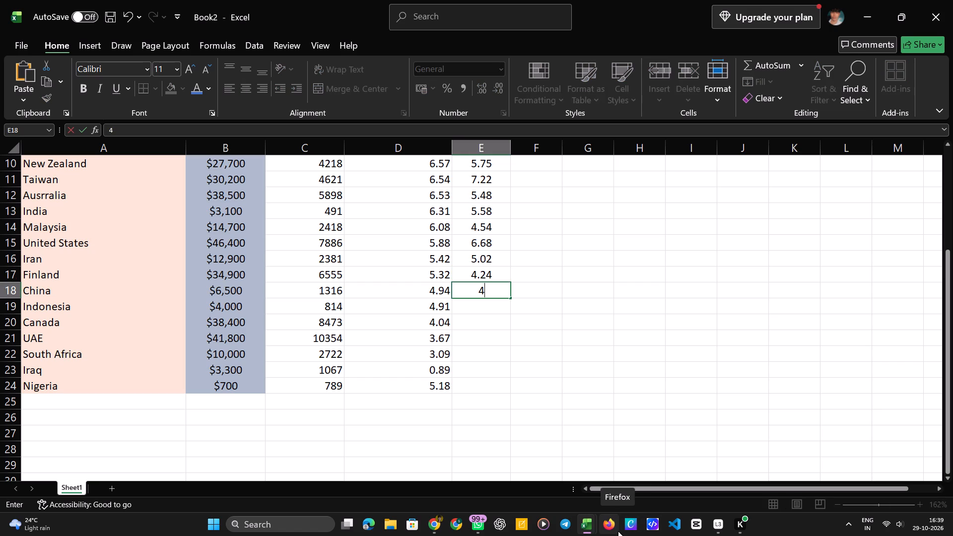
key("period")
type("72")
key("Return")
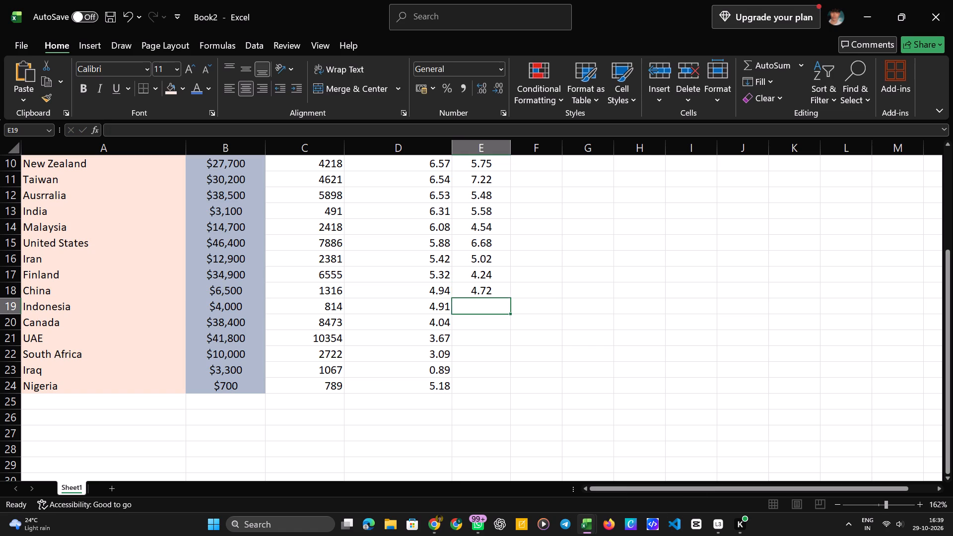
Enter the SHGI-2007 value 5.01 for Indonesia in cell E19.
left_click(477, 318)
left_click(476, 307)
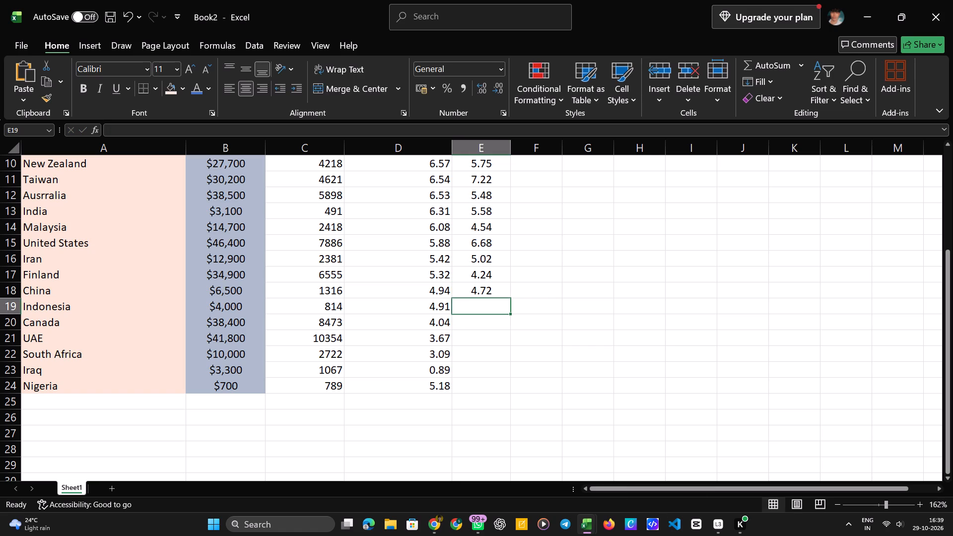
key("5")
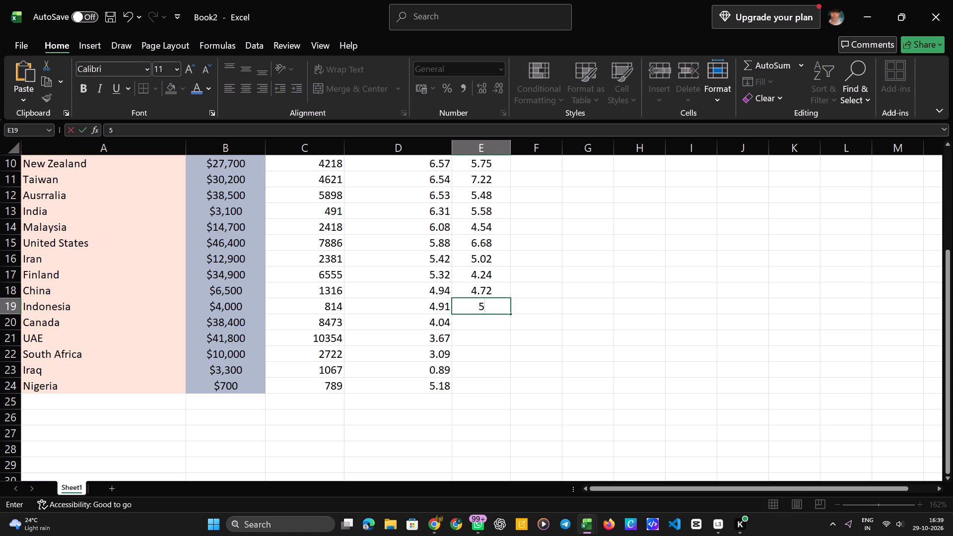
key("period")
key("0")
key("1")
left_click(479, 324)
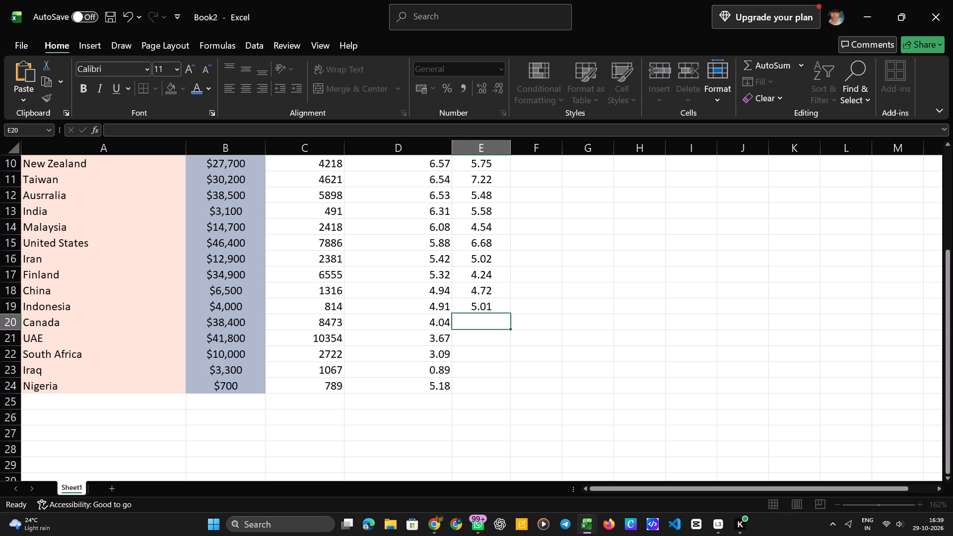
Enter the SHGI-2007 value 2.00 for Canada in cell E20.
key("2")
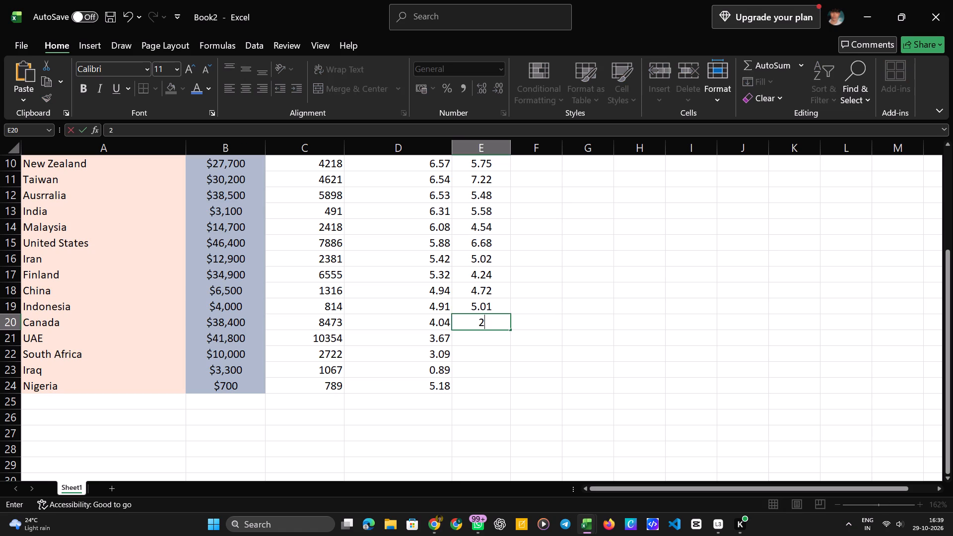
key("period")
type("00")
key("Return")
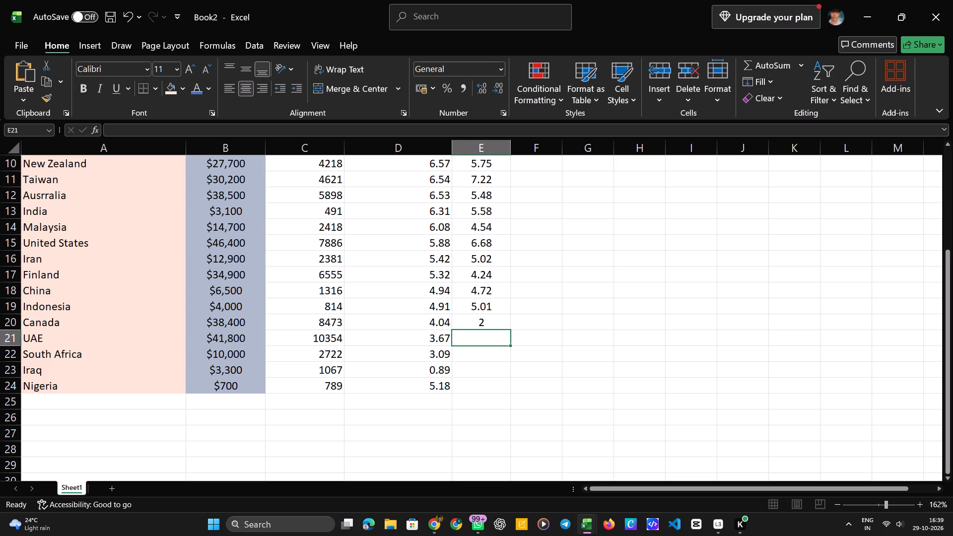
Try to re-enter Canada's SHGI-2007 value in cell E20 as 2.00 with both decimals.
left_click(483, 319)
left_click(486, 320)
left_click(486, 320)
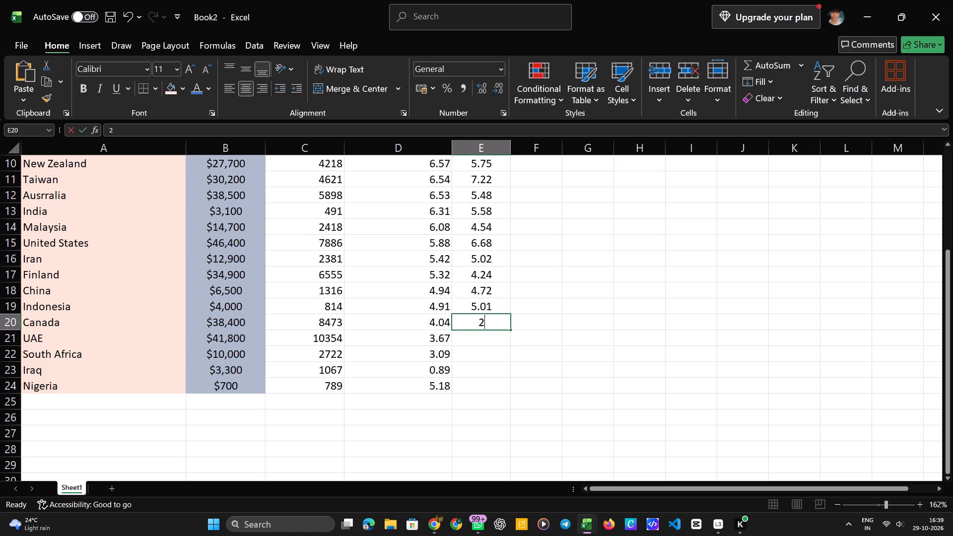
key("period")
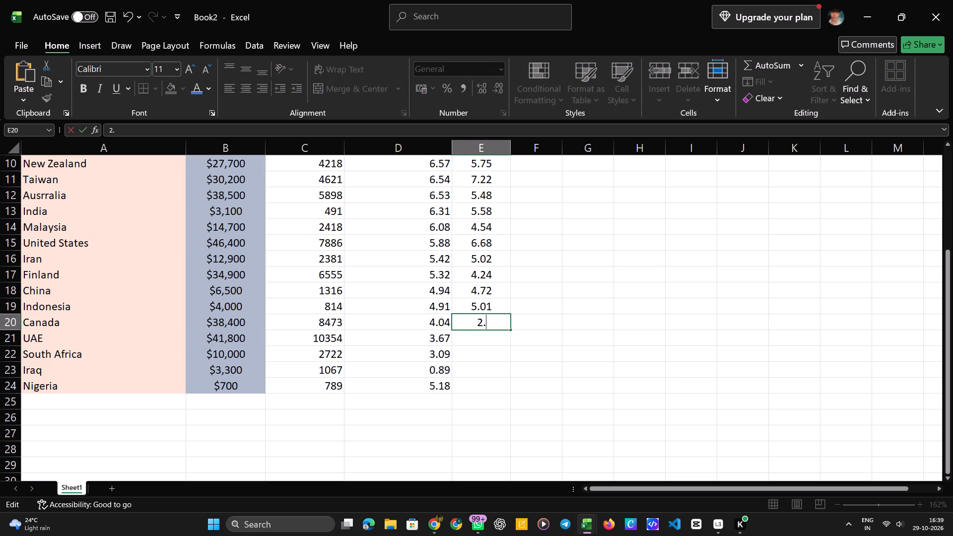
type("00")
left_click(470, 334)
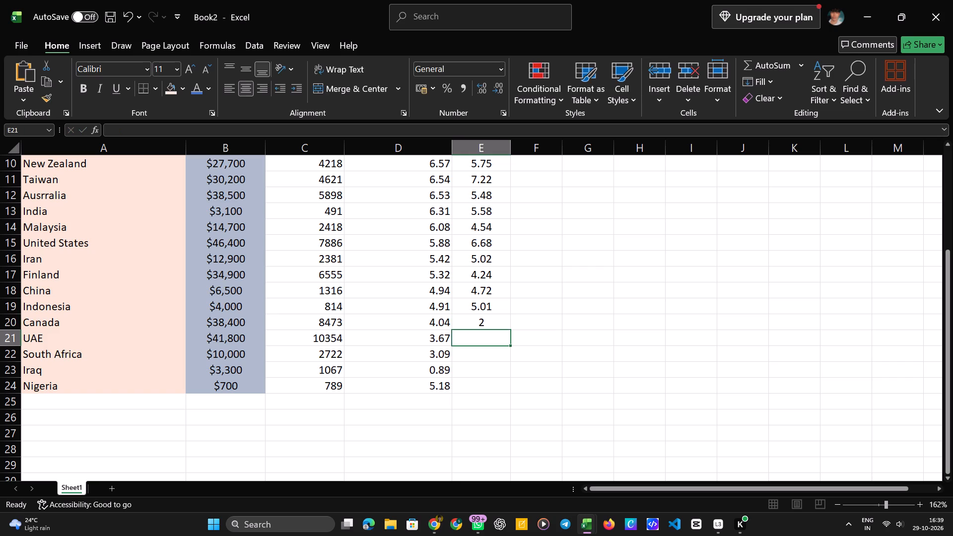
Enter the SHGI-2007 value 1.80 for UAE in cell E21.
key("1")
key("period")
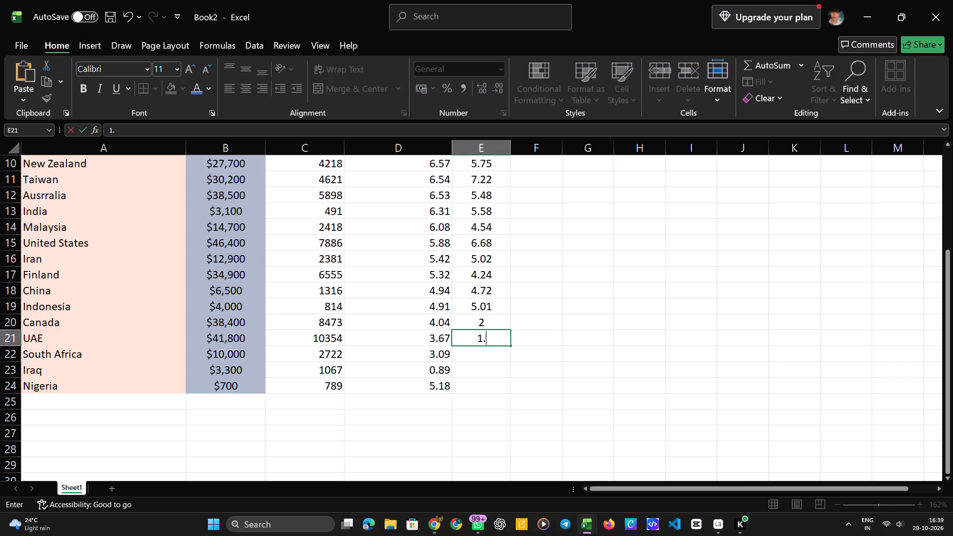
type("80")
left_click(486, 355)
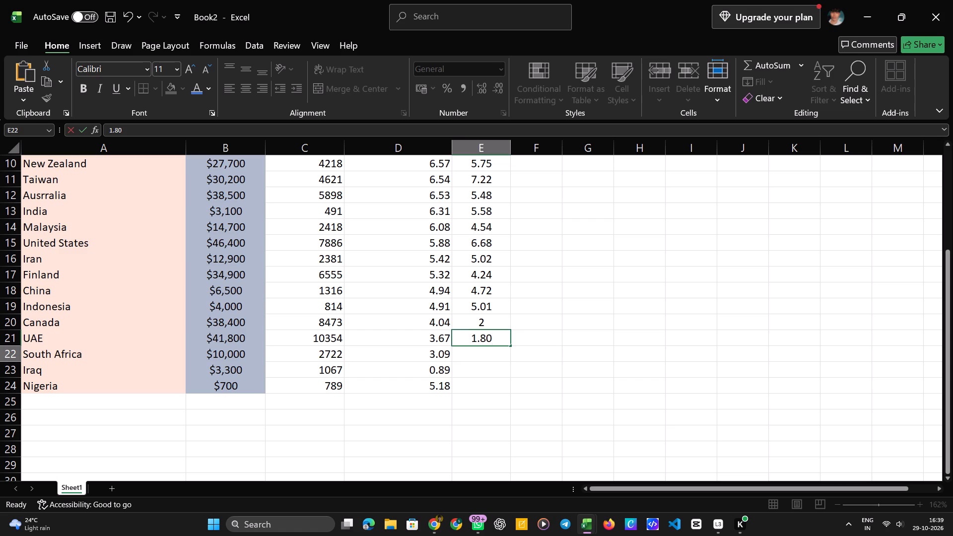
Review the data table from the header rows down to the Nigeria row.
scroll(517, 338, "up", 3)
scroll(515, 324, "down", 3)
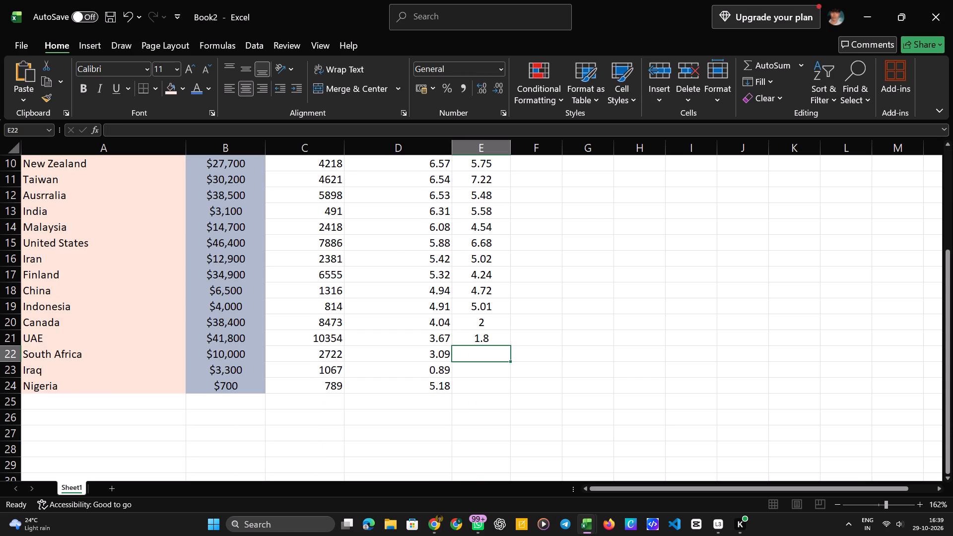
scroll(498, 367, "up", 3)
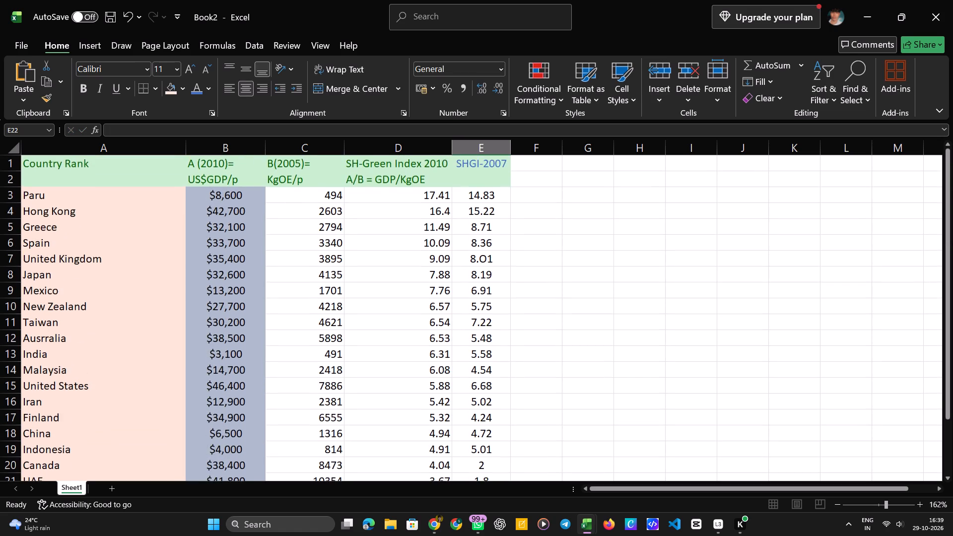
scroll(494, 352, "up", 1)
scroll(494, 350, "down", 1)
left_click(885, 504)
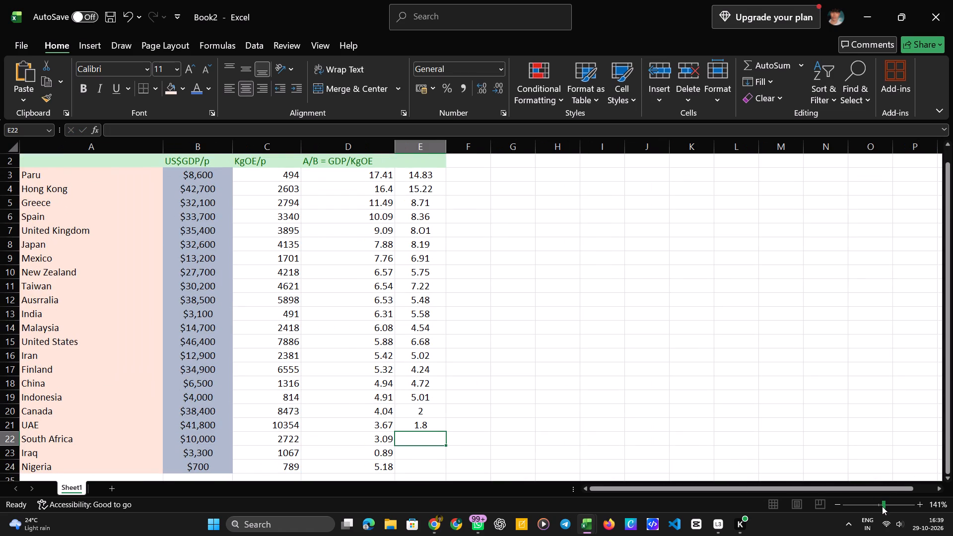
scroll(525, 403, "down", 2)
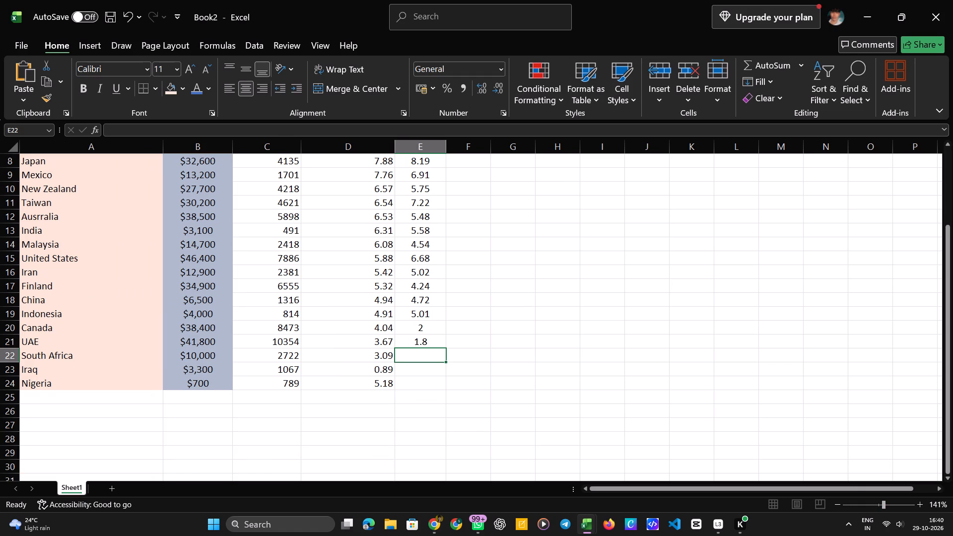
scroll(266, 313, "up", 2)
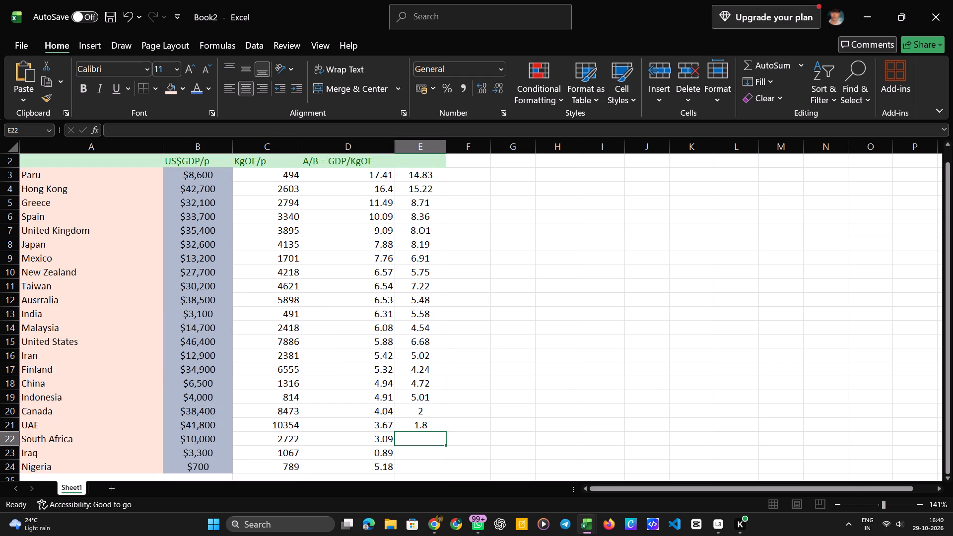
scroll(164, 270, "up", 3)
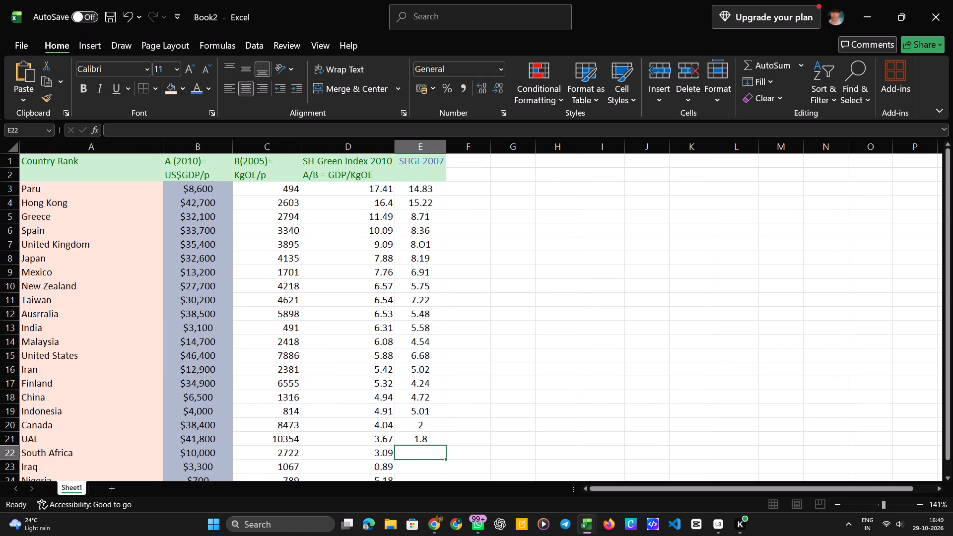
Convert the country data range A3:E24, from Paru to Nigeria, into a table without marking existing headers.
left_click(38, 187)
left_click_drag(38, 187, 192, 277)
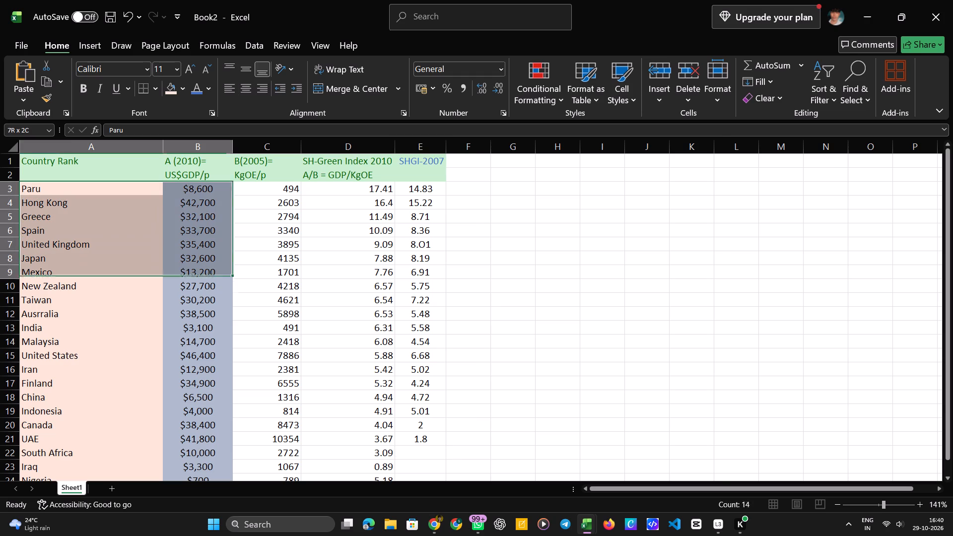
left_click_drag(192, 277, 376, 498)
scroll(400, 451, "down", 2)
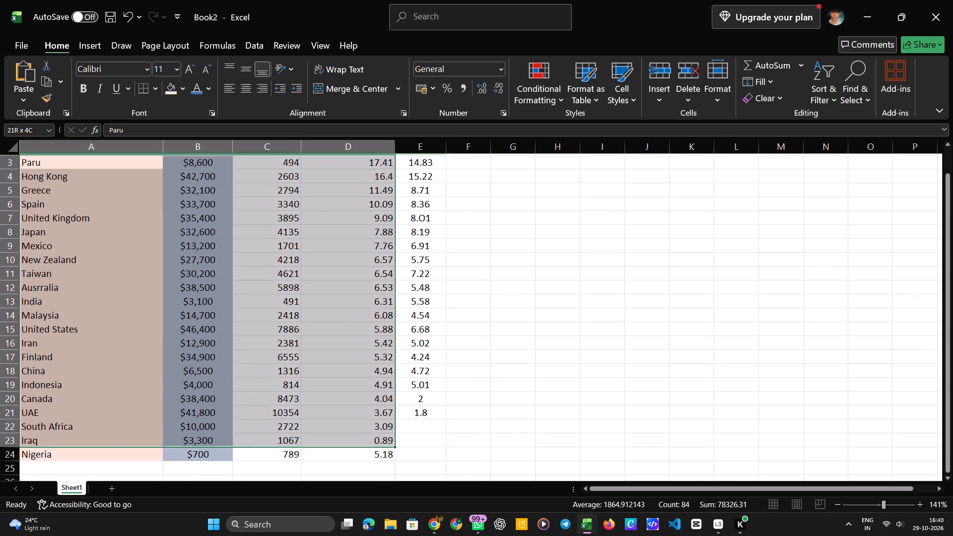
left_click_drag(376, 498, 427, 452)
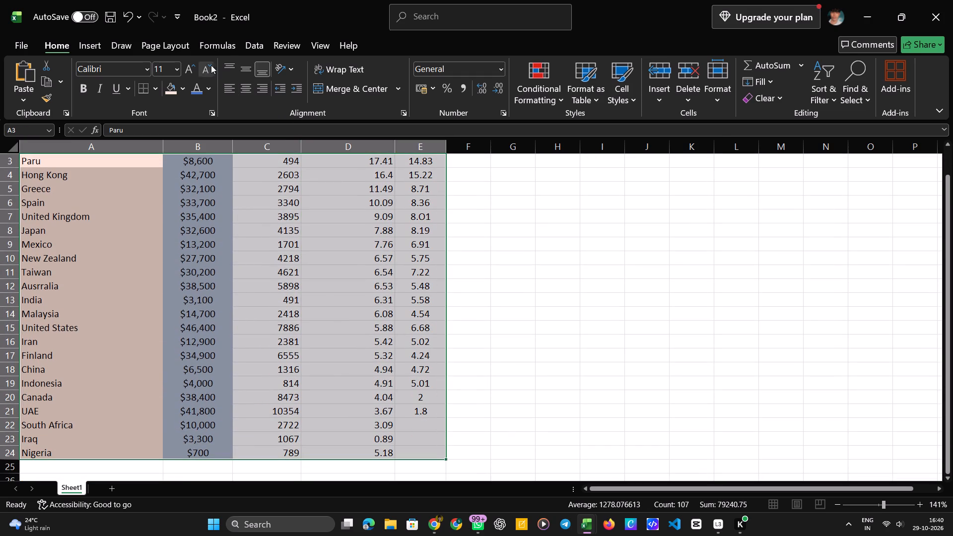
left_click(83, 40)
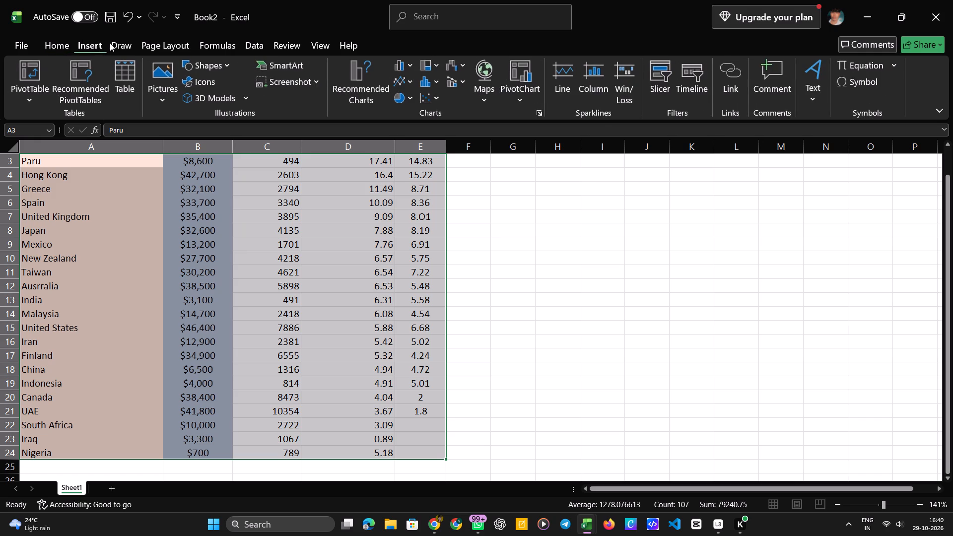
left_click(116, 42)
left_click(153, 42)
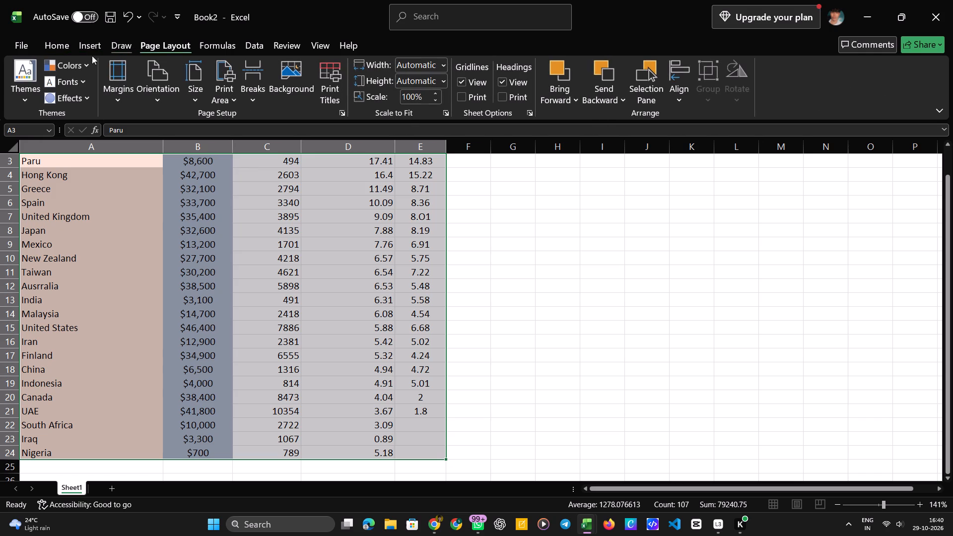
left_click(127, 44)
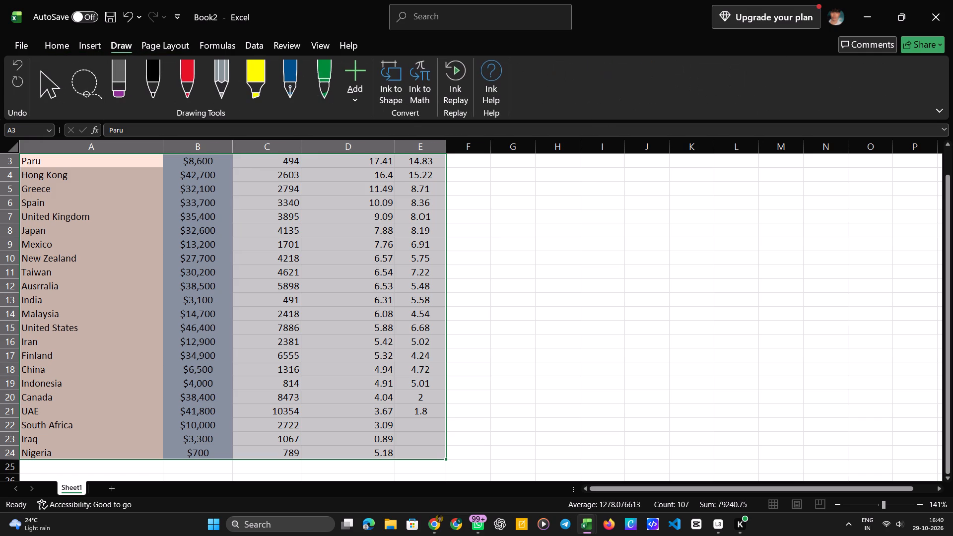
left_click(94, 41)
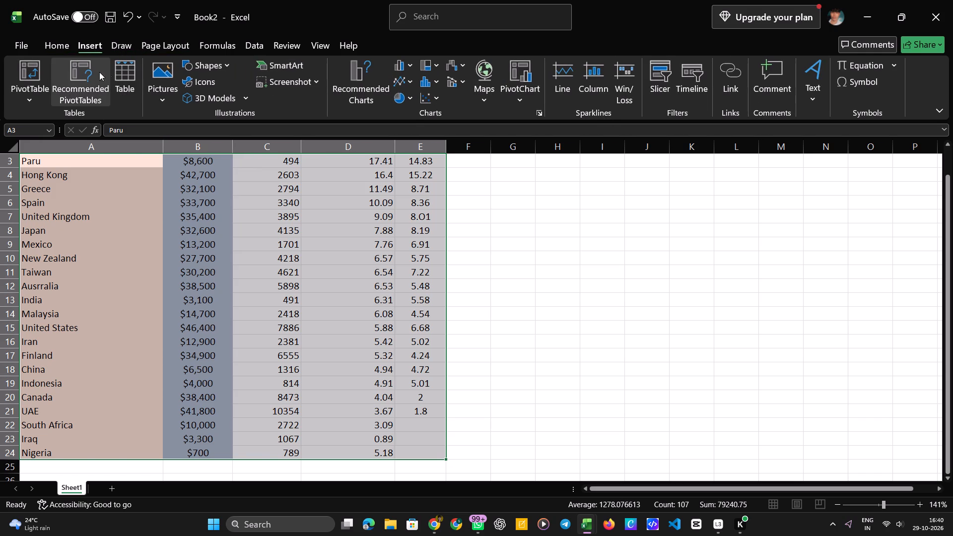
left_click(127, 63)
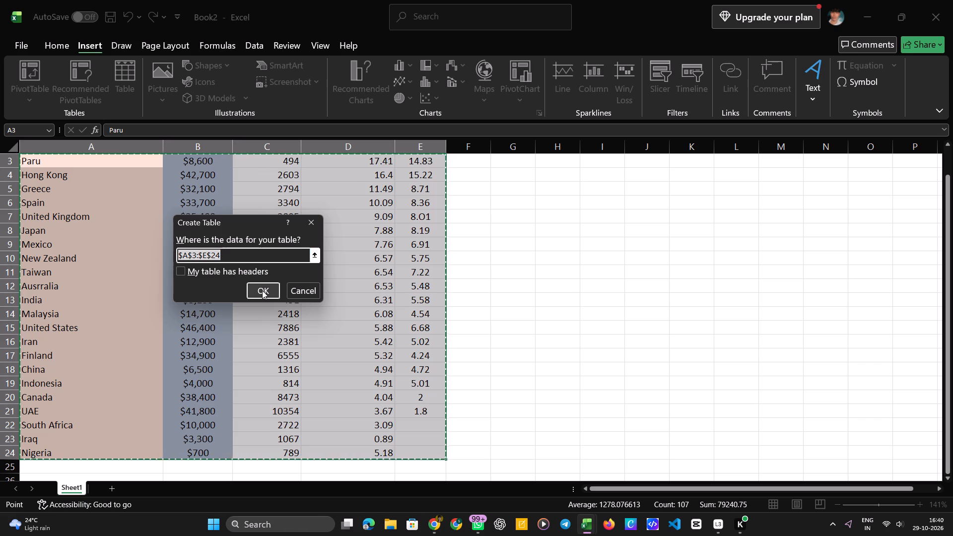
left_click(262, 290)
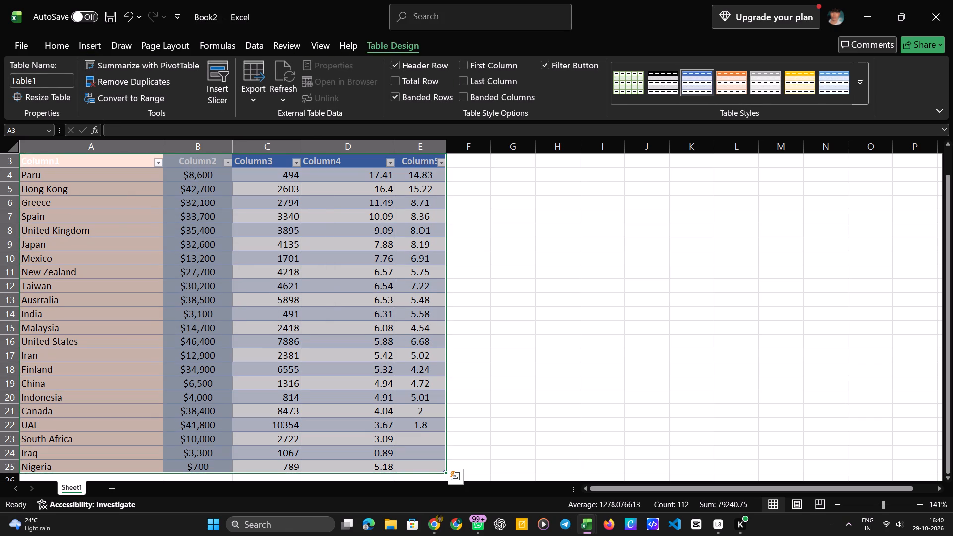
left_click(506, 258)
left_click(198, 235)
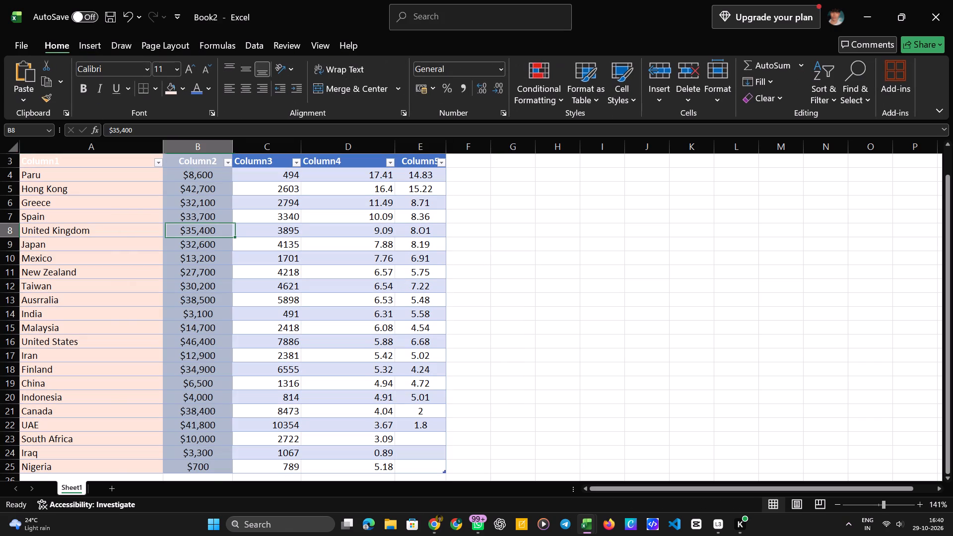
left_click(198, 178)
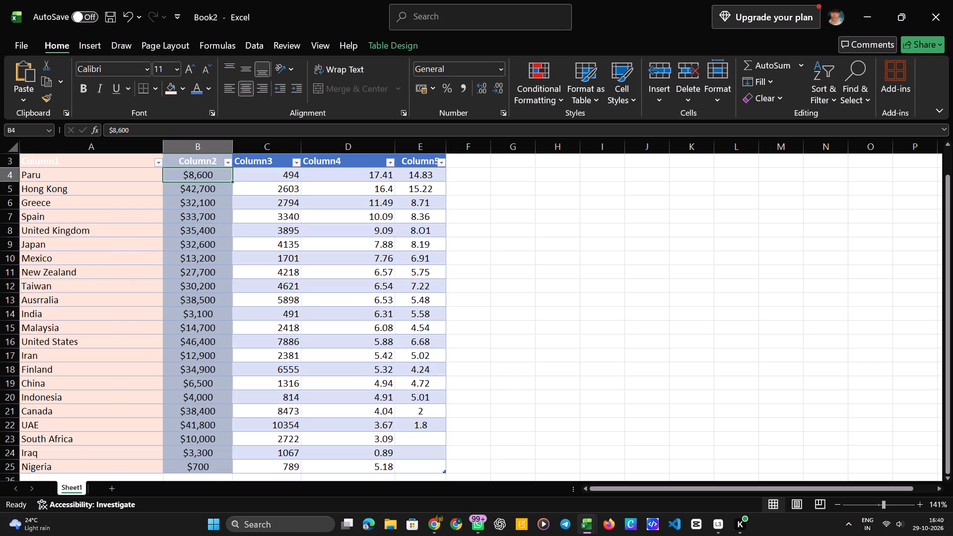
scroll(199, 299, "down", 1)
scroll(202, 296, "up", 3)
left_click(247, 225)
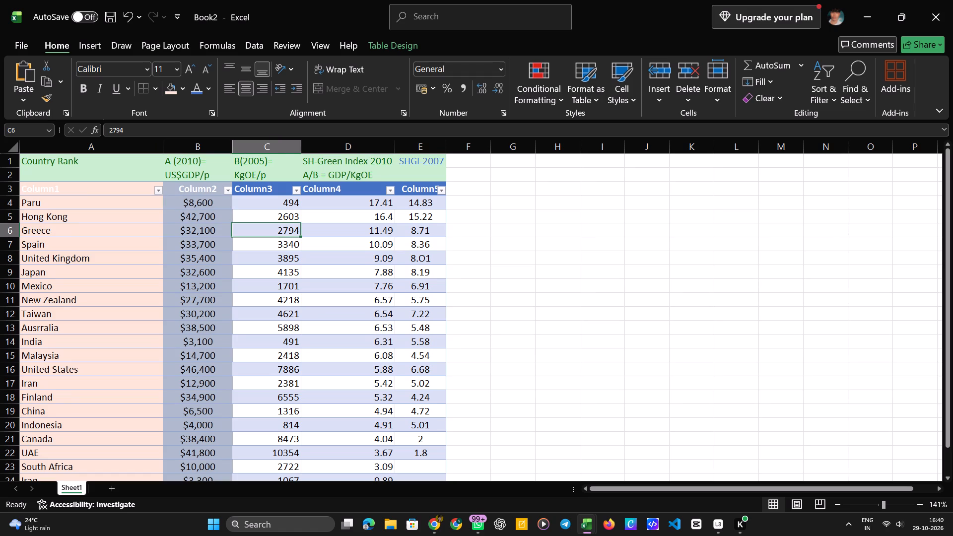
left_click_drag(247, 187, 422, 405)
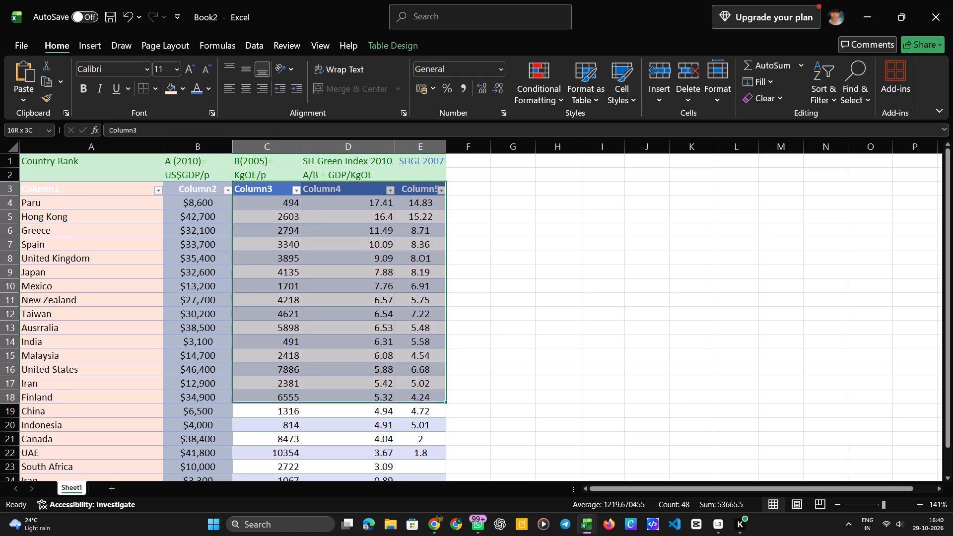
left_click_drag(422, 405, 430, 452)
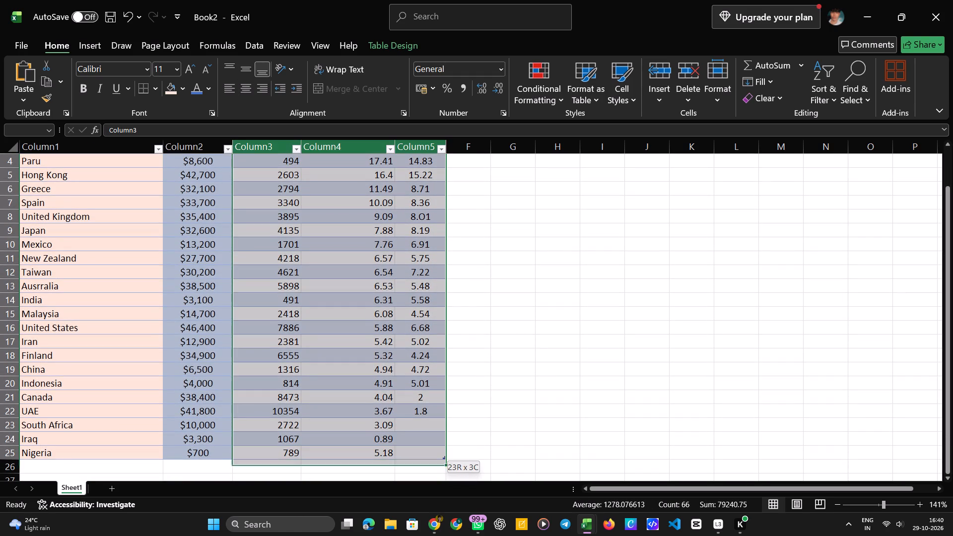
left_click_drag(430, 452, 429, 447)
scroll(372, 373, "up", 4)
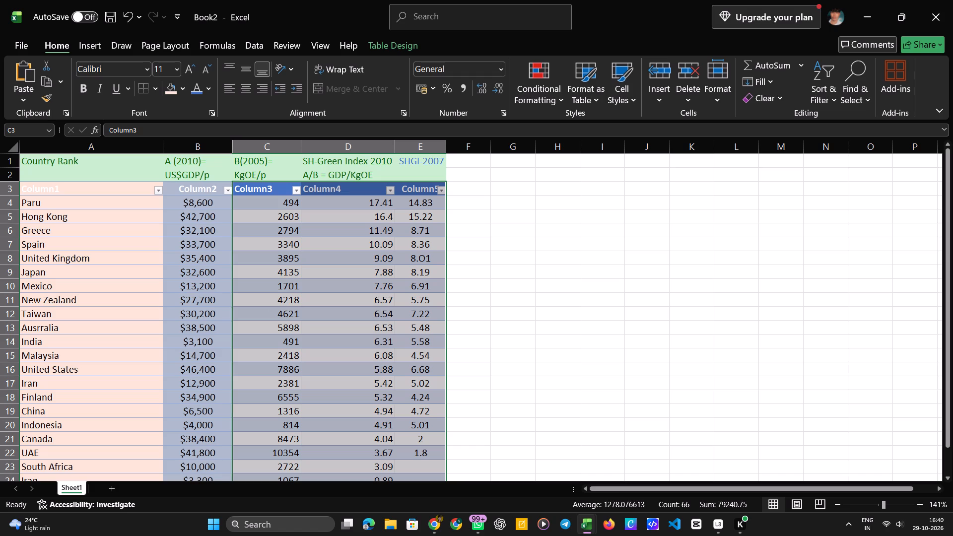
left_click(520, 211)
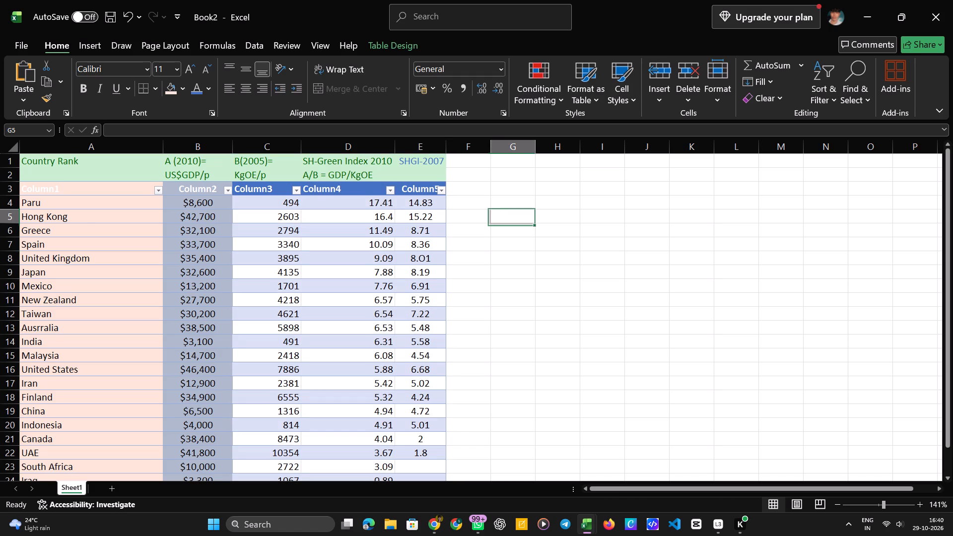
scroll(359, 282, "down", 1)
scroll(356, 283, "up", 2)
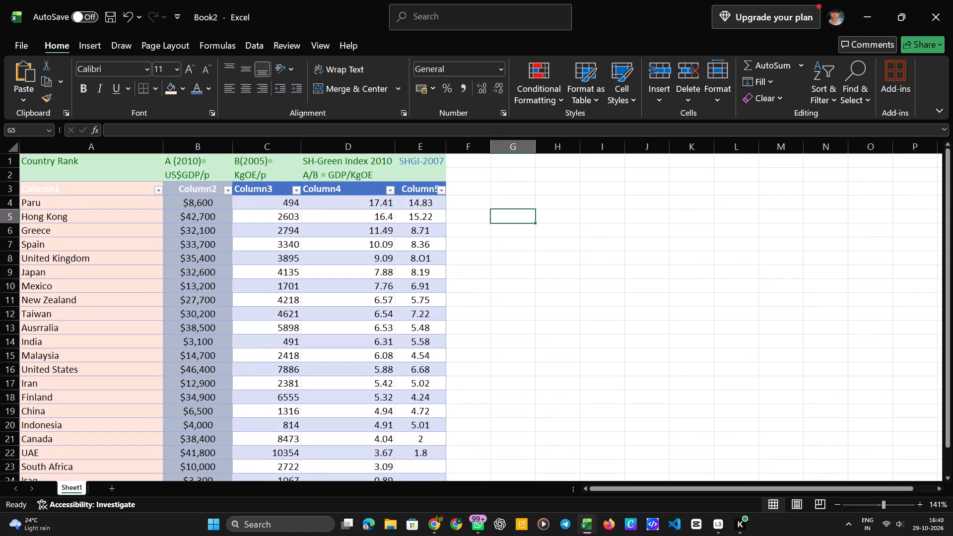
Apply the 60% - Accent4 cell style to the KgOE/p values in C4:C25.
left_click(273, 201)
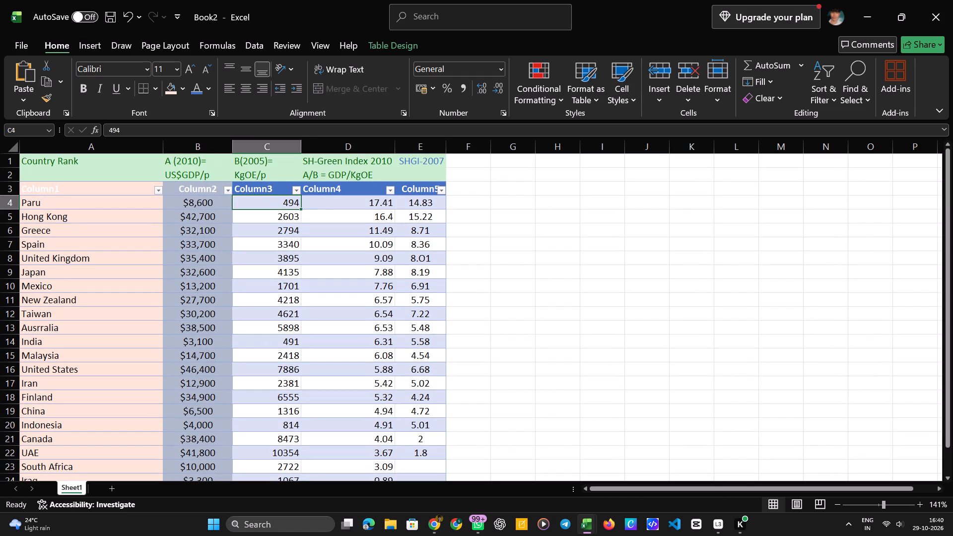
left_click_drag(265, 200, 273, 274)
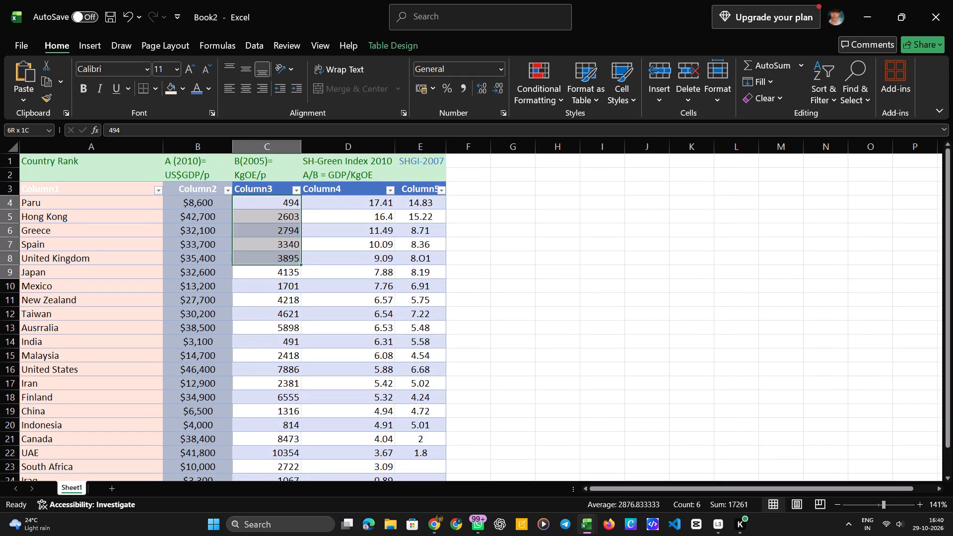
left_click_drag(273, 274, 285, 460)
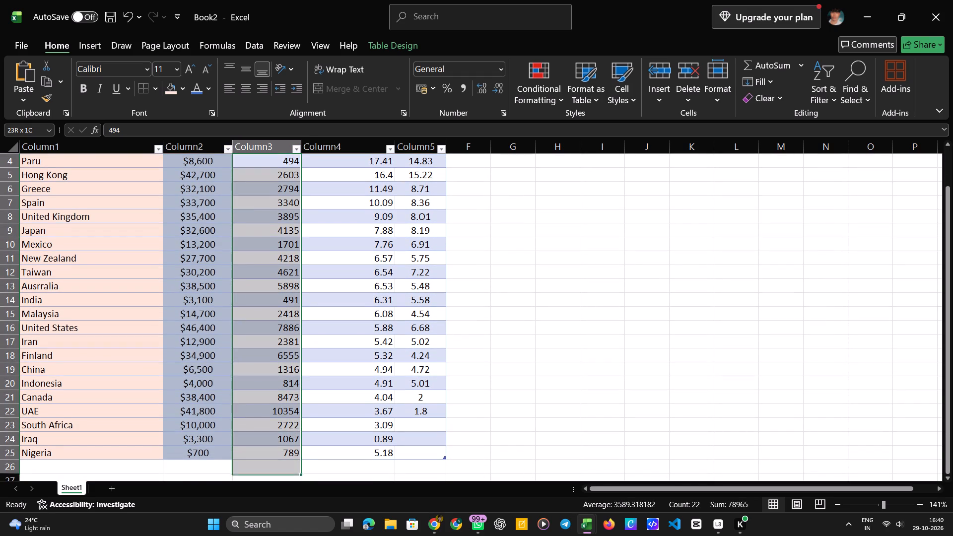
left_click_drag(285, 460, 285, 452)
scroll(288, 428, "up", 4)
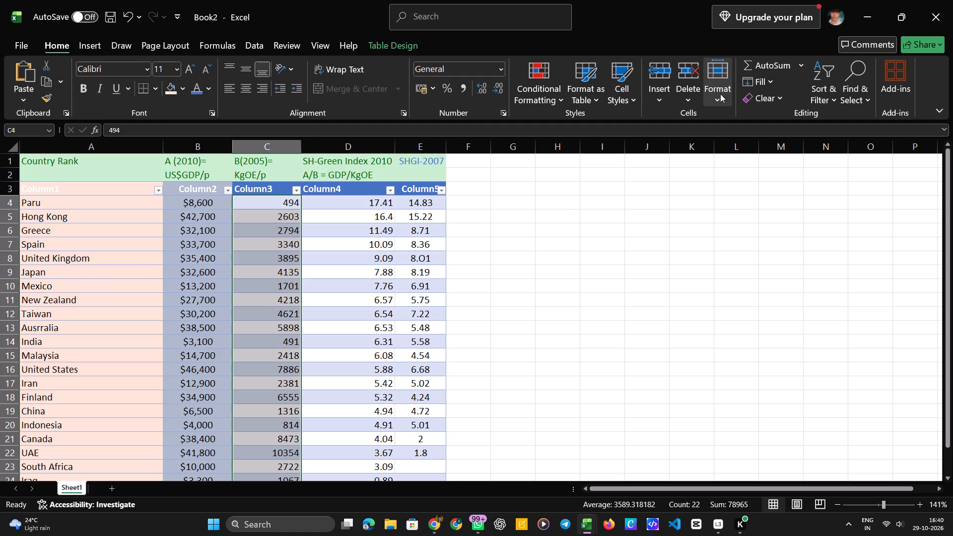
left_click(616, 70)
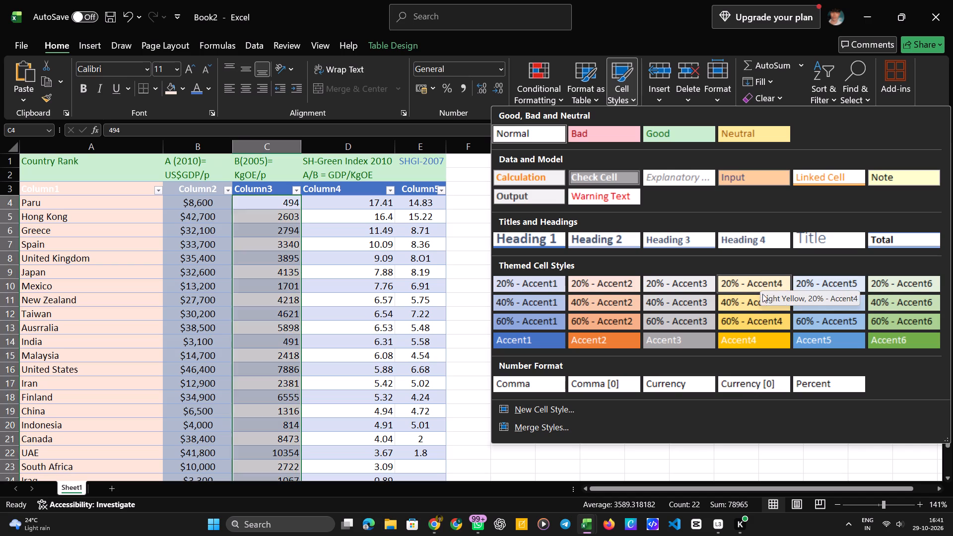
left_click(758, 324)
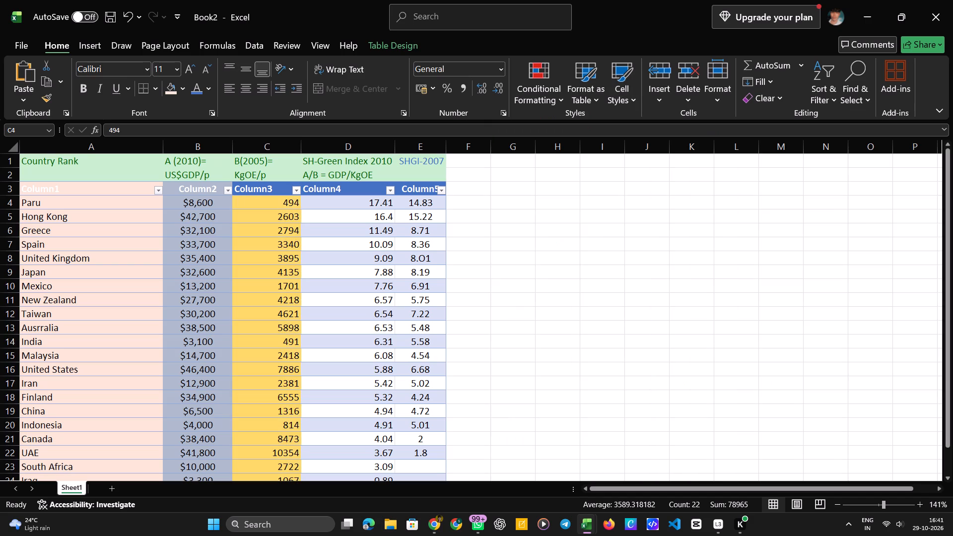
Apply the 60% - Accent6 cell style to the SH-Green Index 2010 values in D4:D25.
left_click(322, 210)
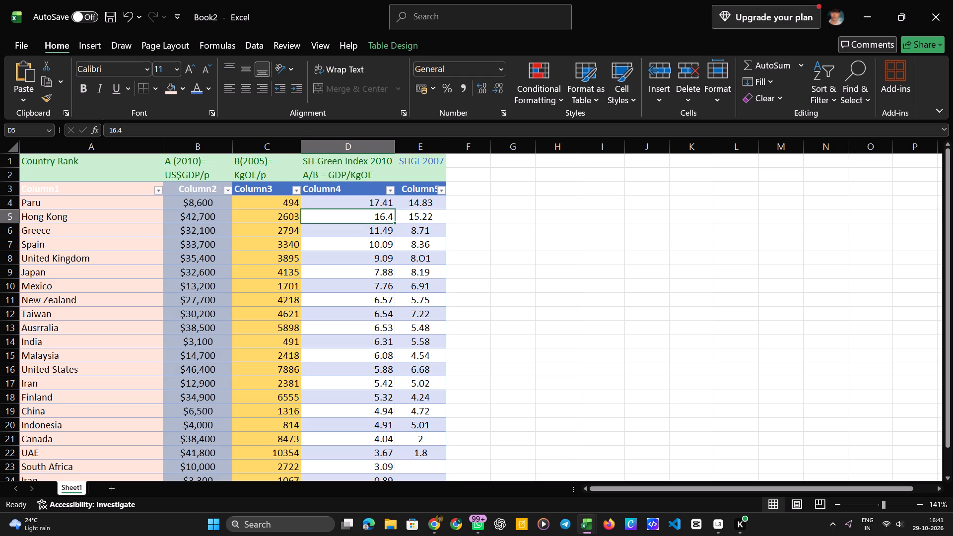
left_click_drag(336, 200, 369, 461)
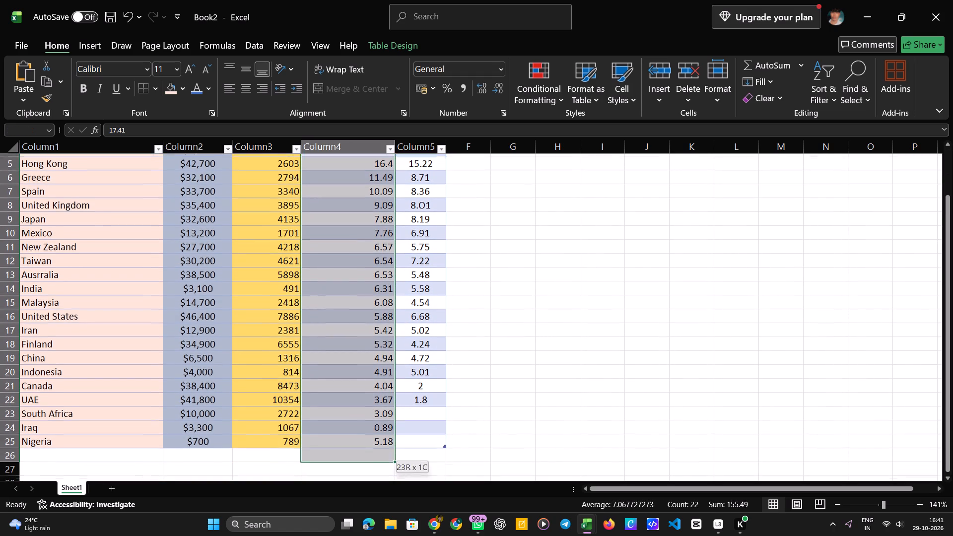
left_click_drag(369, 461, 370, 437)
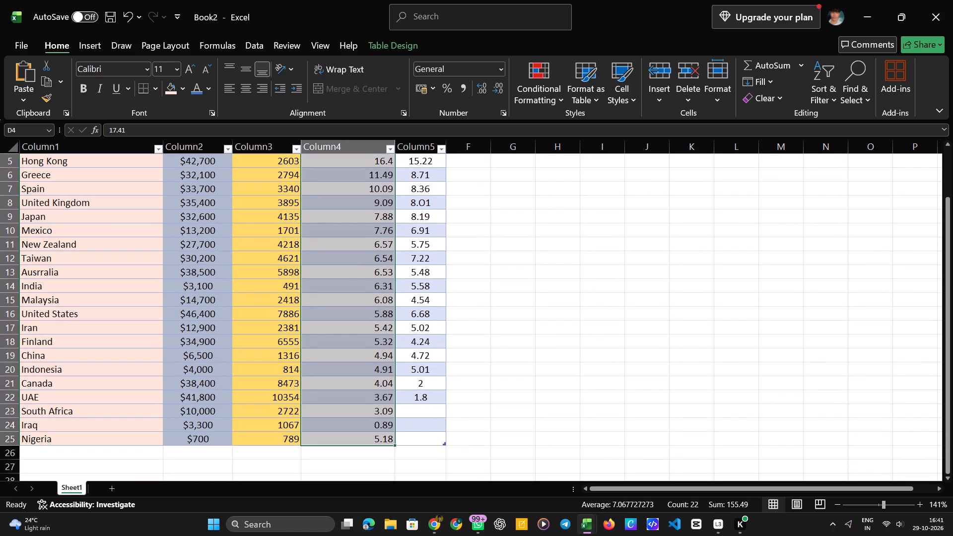
scroll(349, 342, "up", 3)
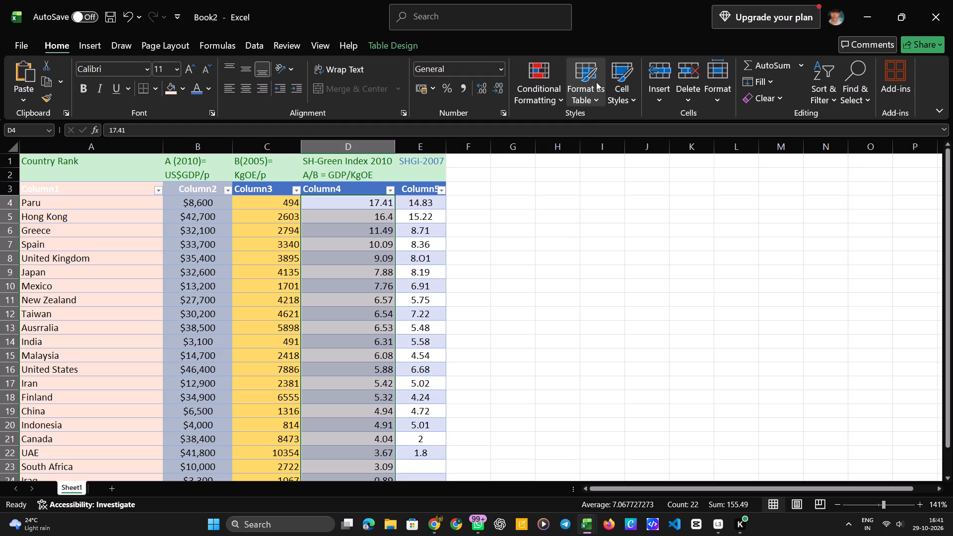
left_click(624, 66)
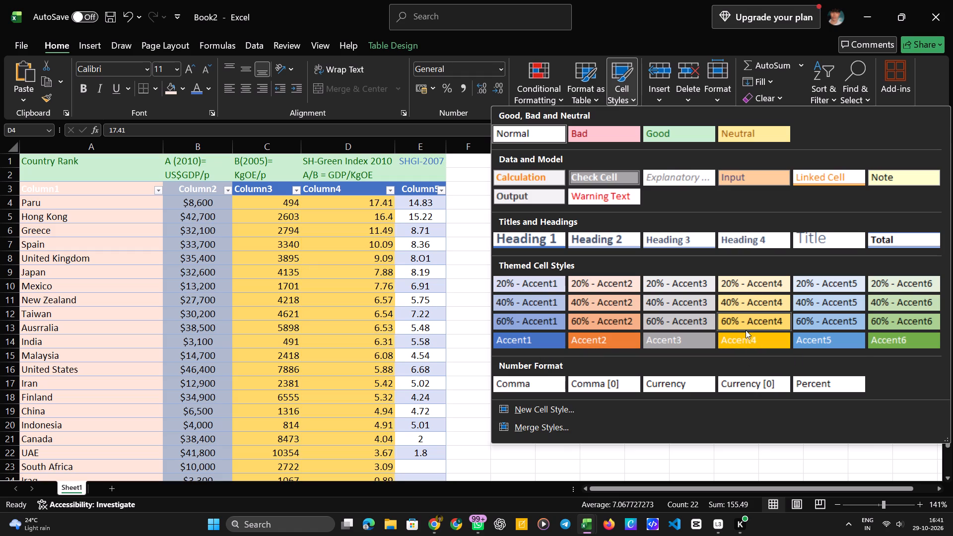
left_click(912, 317)
left_click(627, 257)
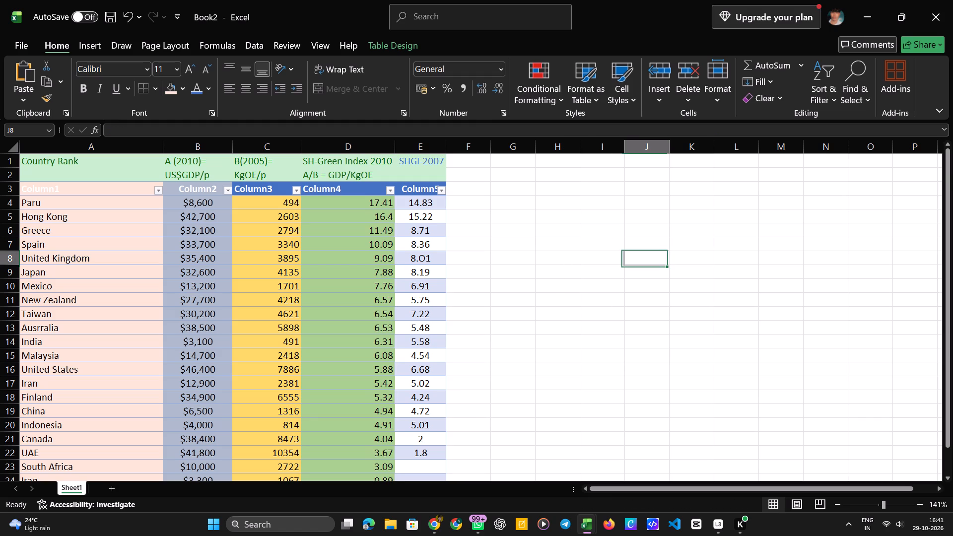
Apply the Neutral cell style to the SHGI-2007 column cells E4:E25.
scroll(452, 226, "down", 1)
scroll(487, 290, "up", 3)
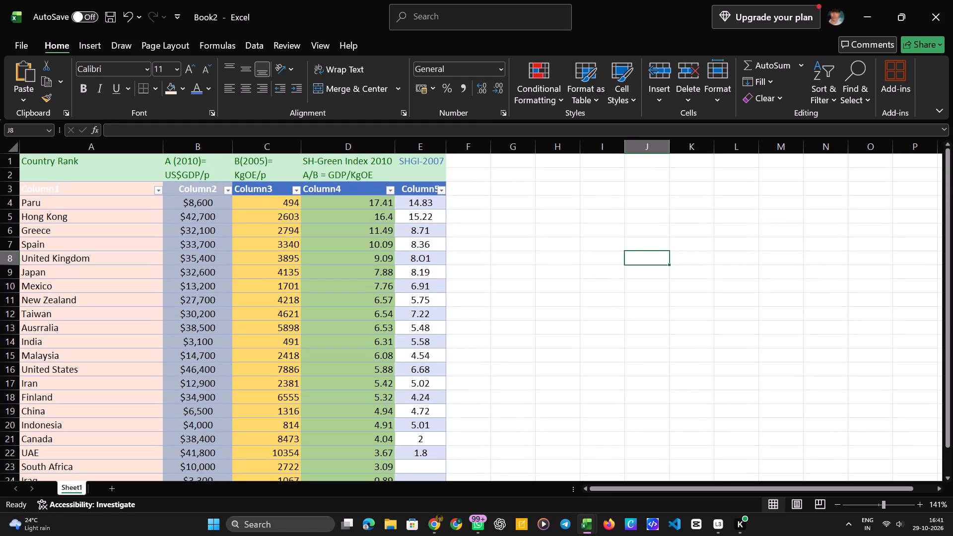
left_click_drag(417, 201, 421, 435)
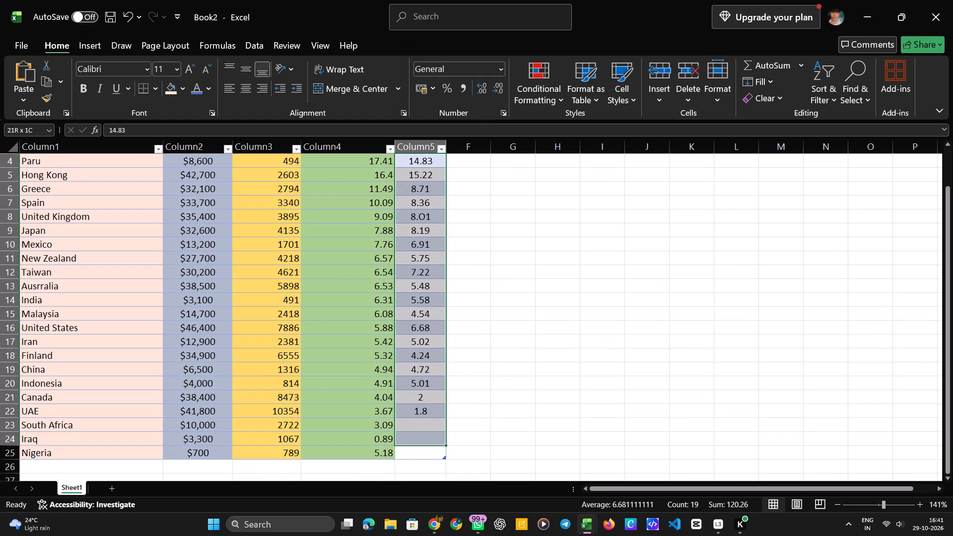
left_click_drag(421, 435, 421, 451)
scroll(423, 388, "up", 4)
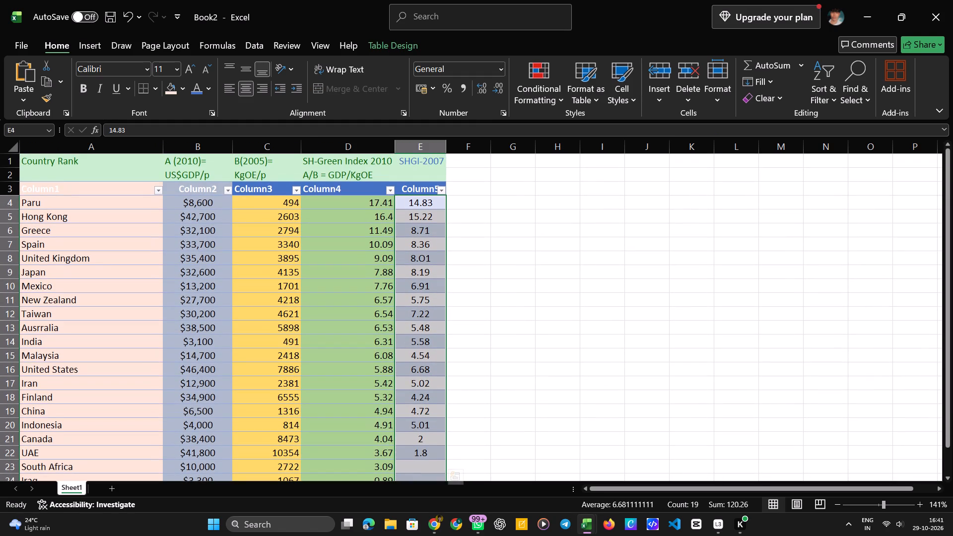
left_click(625, 63)
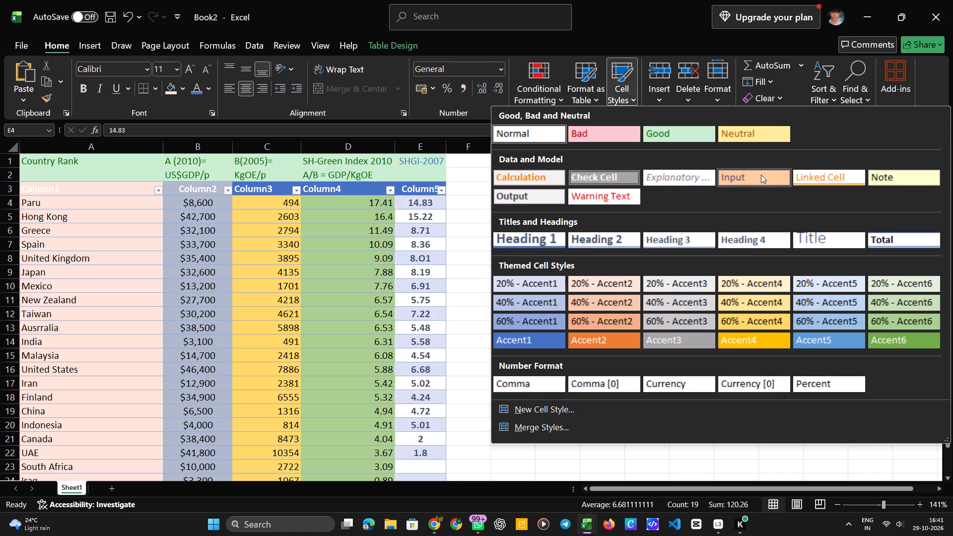
left_click(744, 133)
left_click(644, 306)
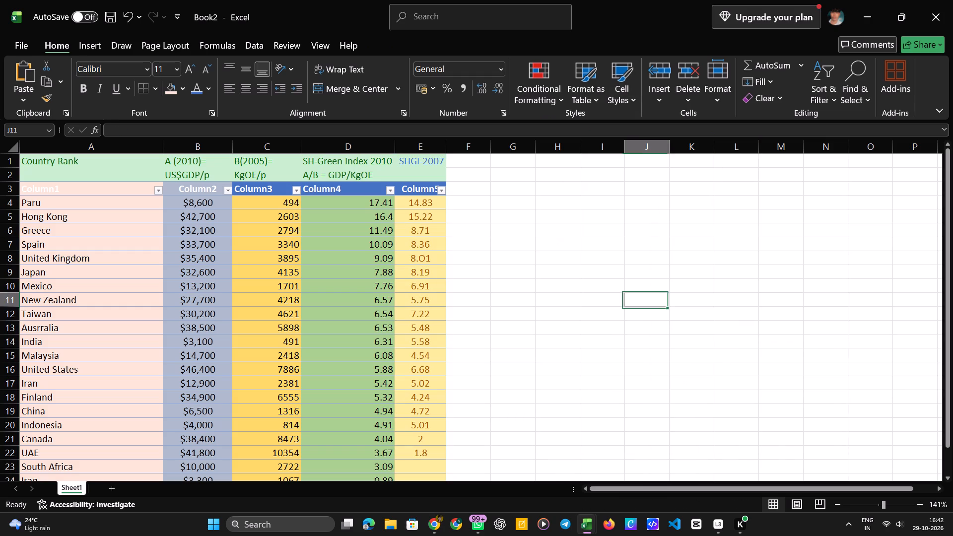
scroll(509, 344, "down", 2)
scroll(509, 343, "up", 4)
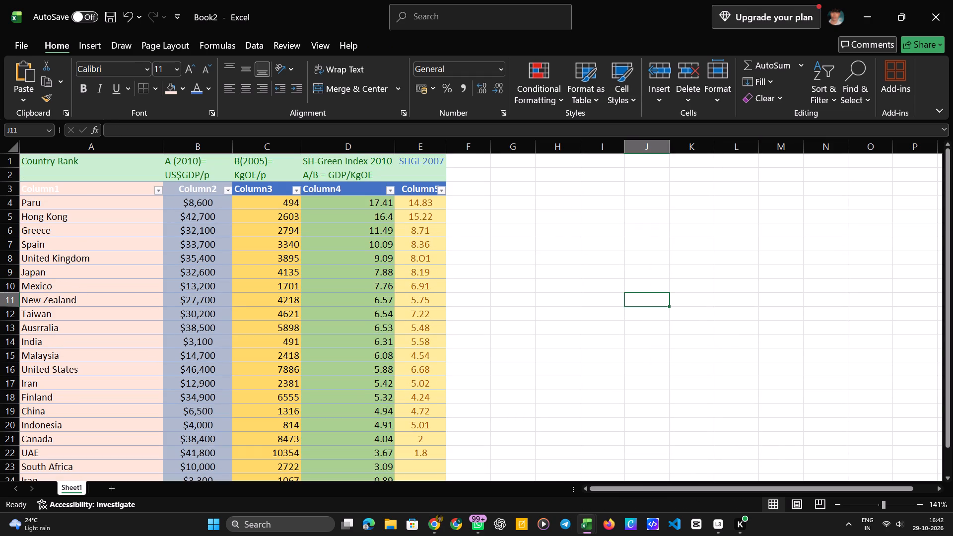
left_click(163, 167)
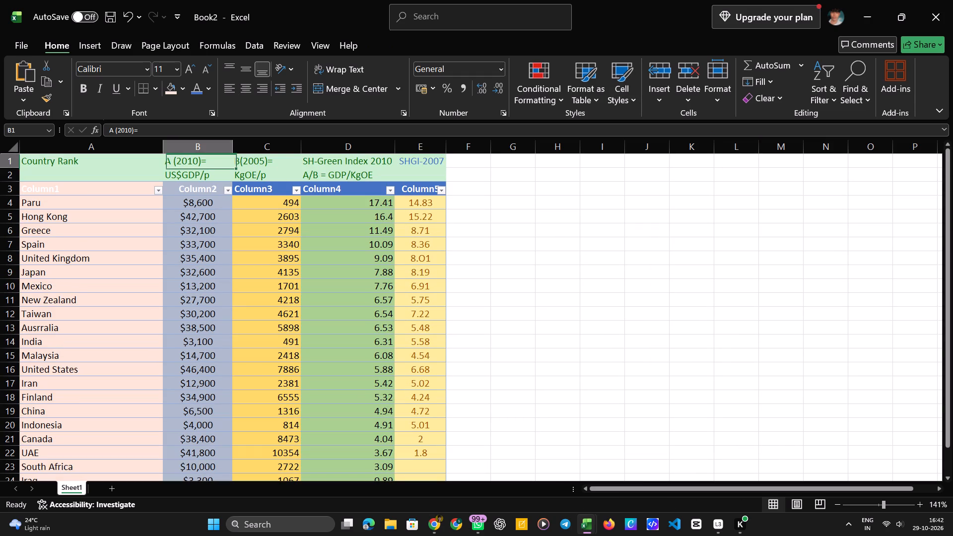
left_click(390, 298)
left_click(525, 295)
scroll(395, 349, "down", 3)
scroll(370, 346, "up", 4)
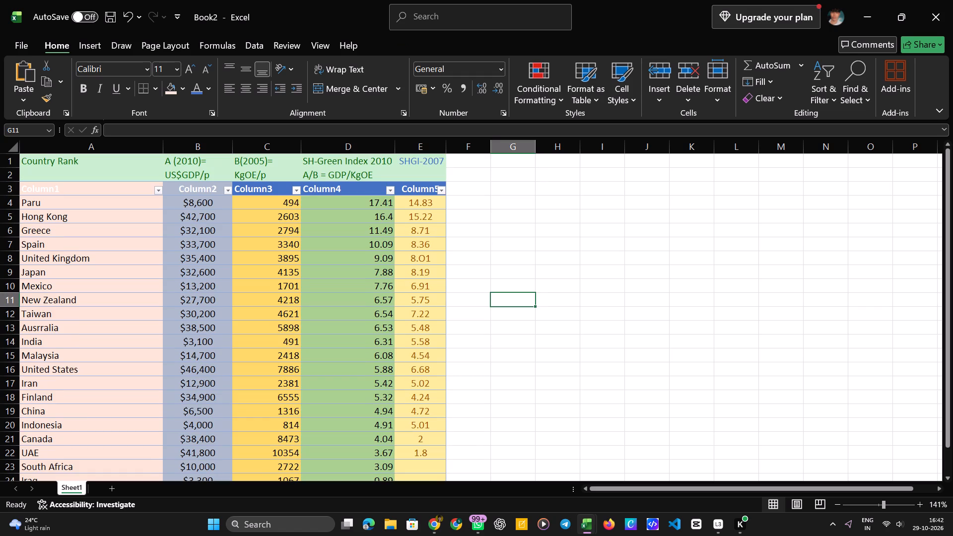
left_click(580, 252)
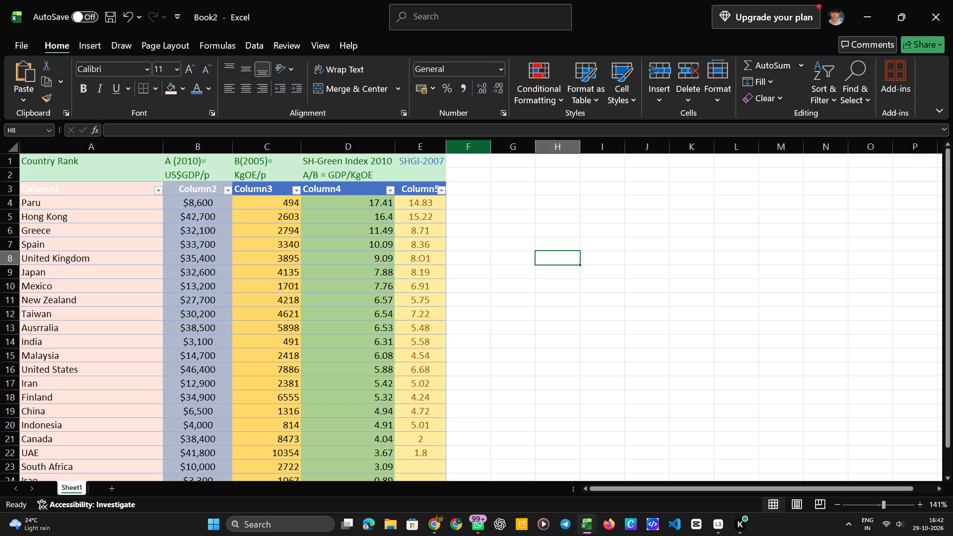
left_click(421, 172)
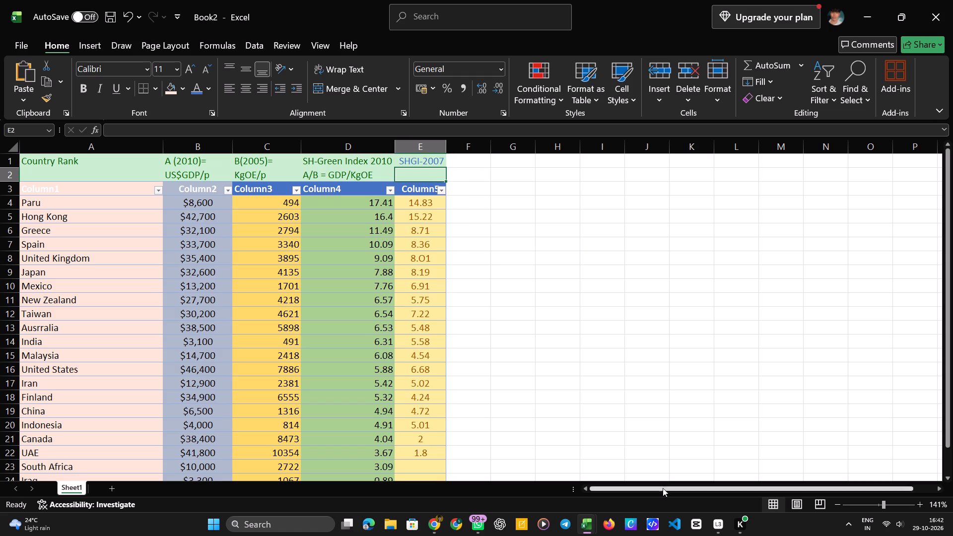